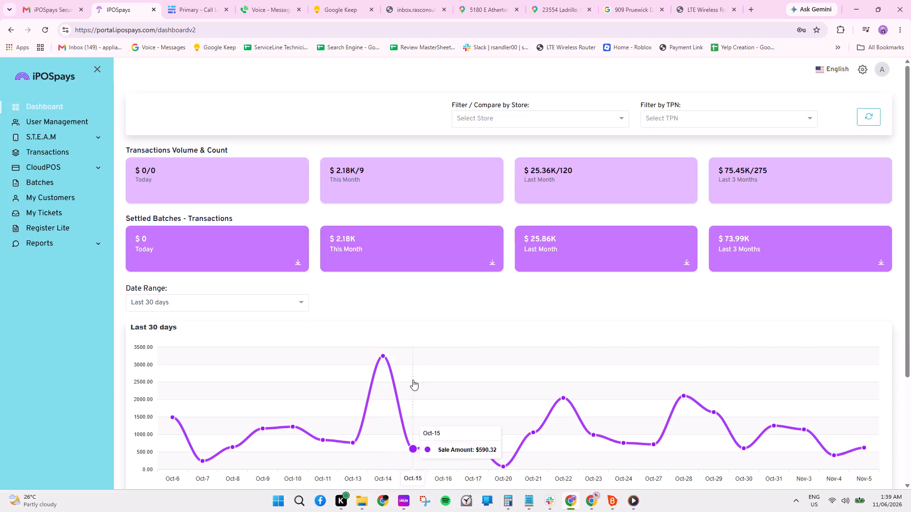
Switch from the iPOSpays dashboard to the Google Voice messages page.
left_click(264, 9)
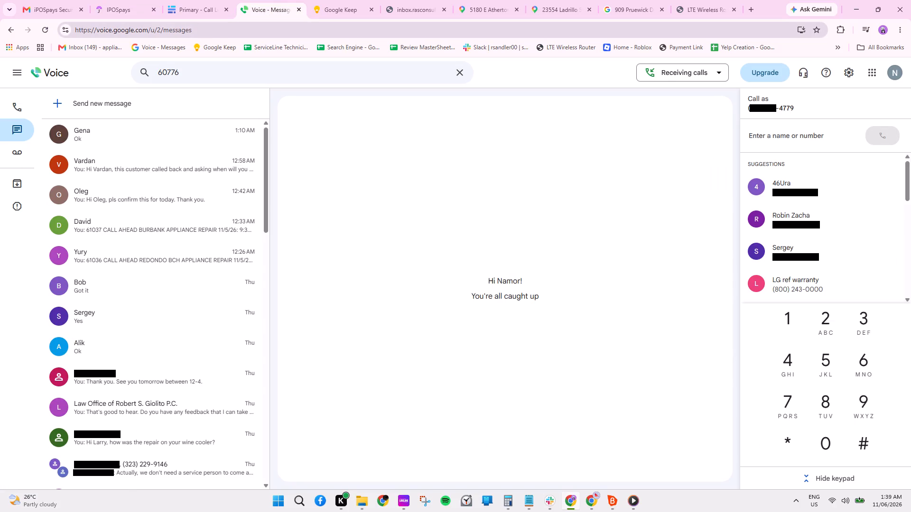
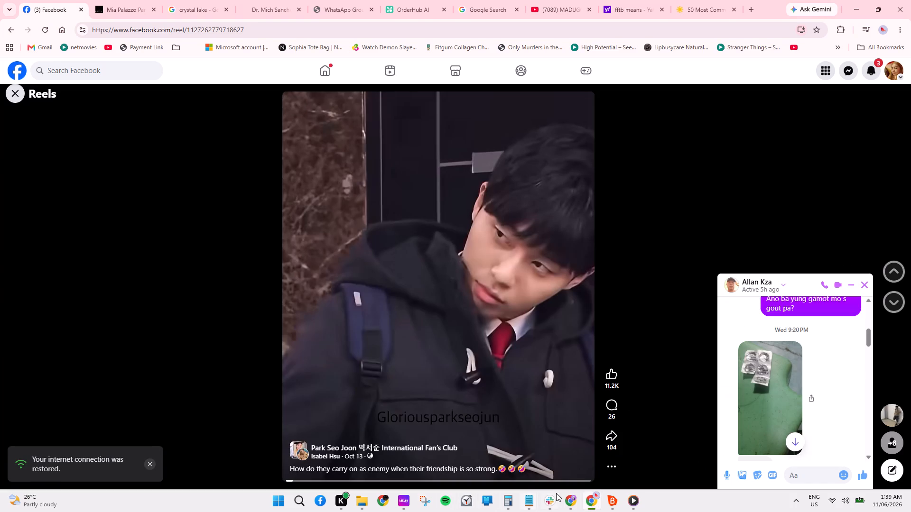
Switch to the work Chrome window to check lead conversation #1027 for Top Tech Appliance Repair.
left_click(568, 501)
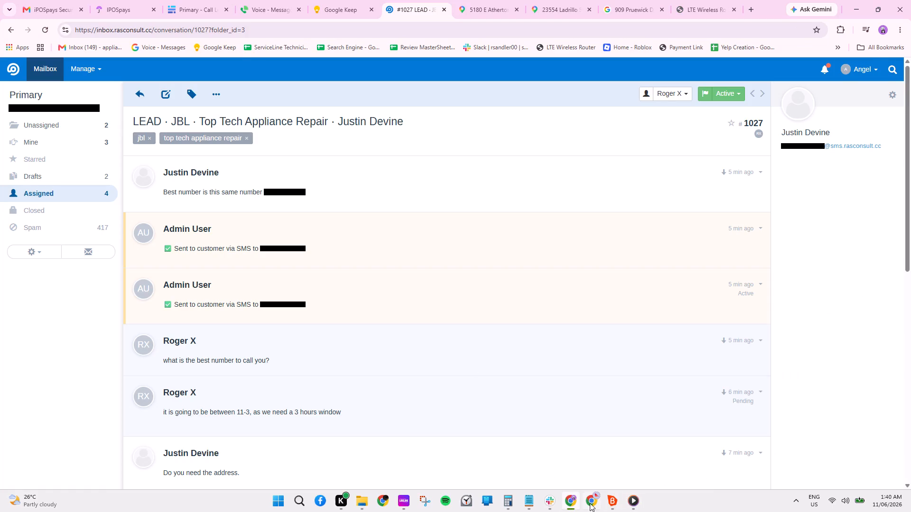
Switch back to the Facebook window and read the open Messenger chat through to its latest messages.
left_click(590, 503)
scroll(766, 404, "down", 11)
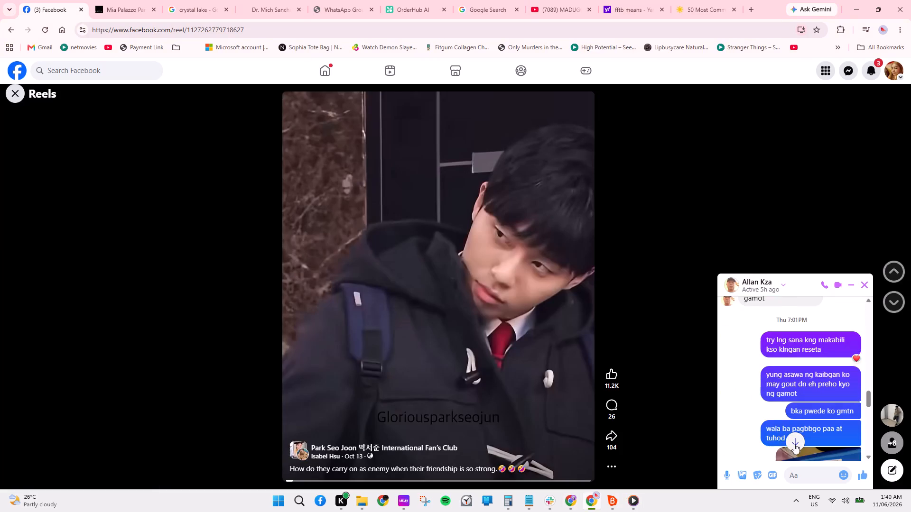
left_click(794, 444)
scroll(804, 402, "down", 5)
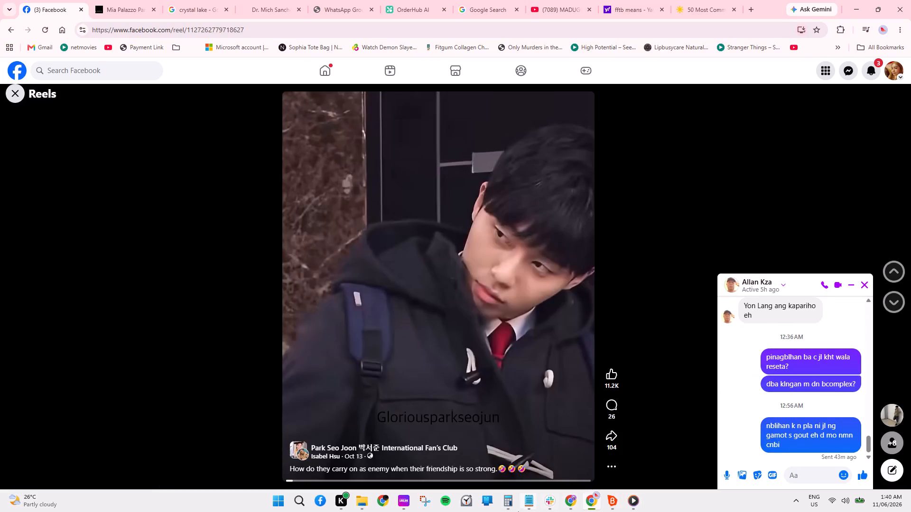
Switch to the work Chrome window and bring up the Call Log table in Baserow.
left_click(571, 500)
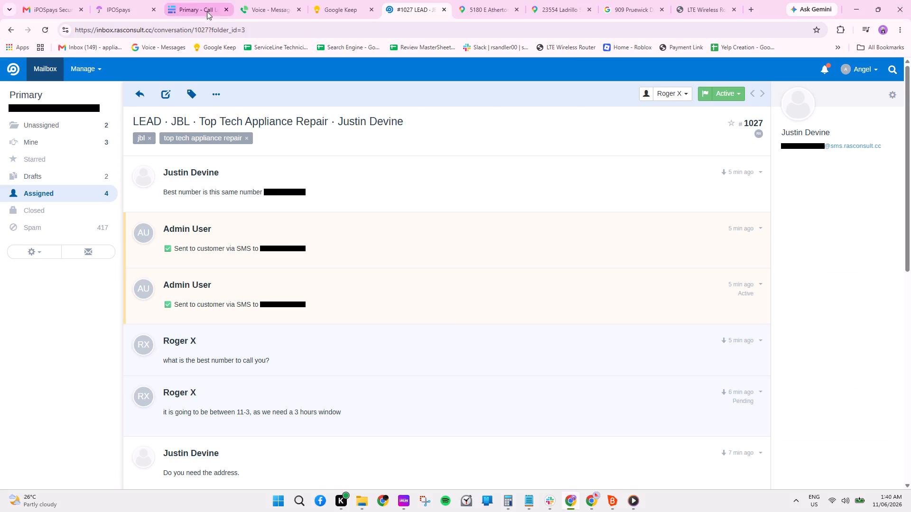
left_click(186, 3)
double_click(583, 381)
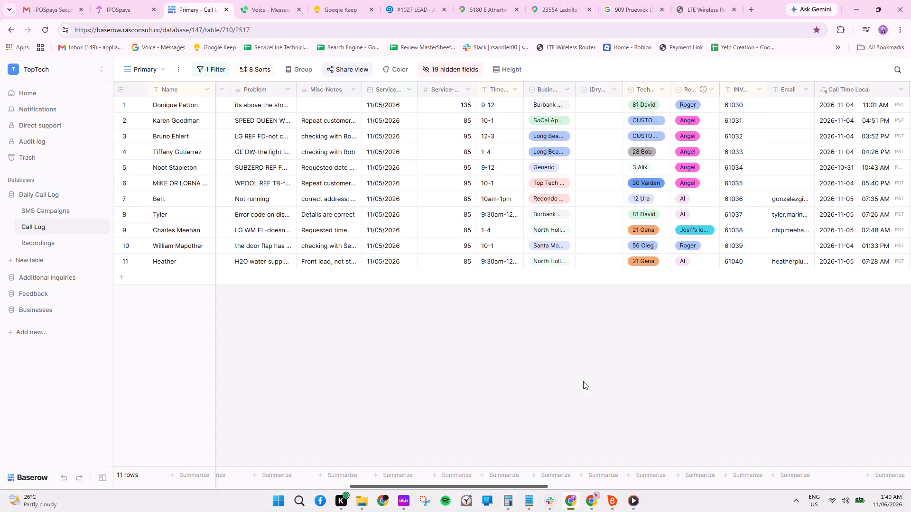
Review the problem, miscellaneous notes and change history in the call log record for invoice 61031.
left_click(142, 122)
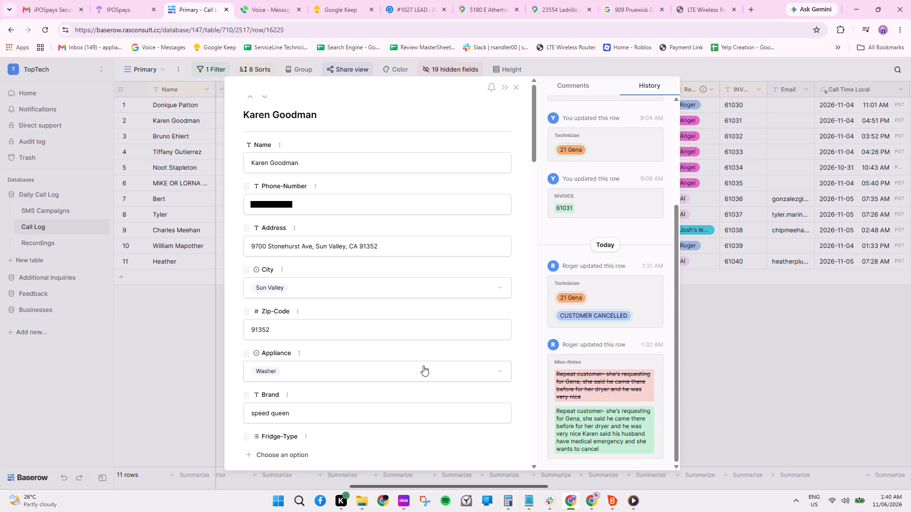
scroll(423, 366, "down", 6)
scroll(482, 402, "down", 2)
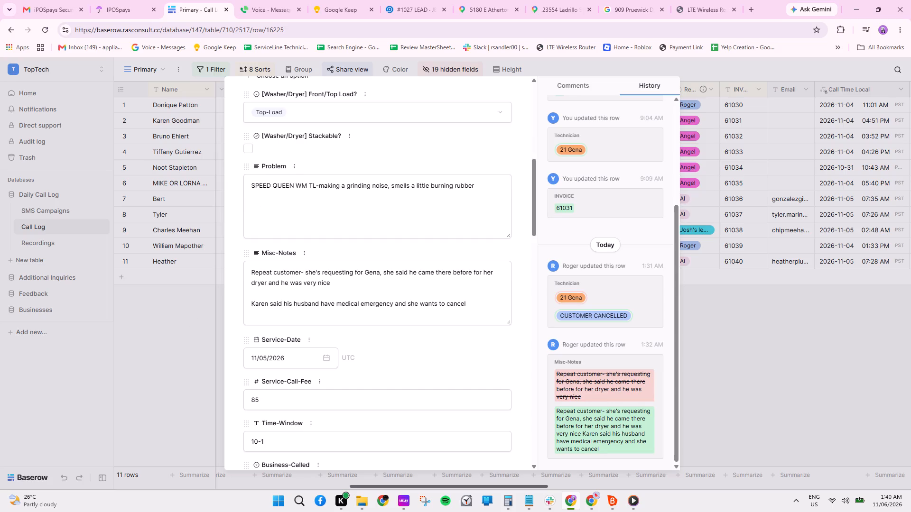
left_click(741, 389)
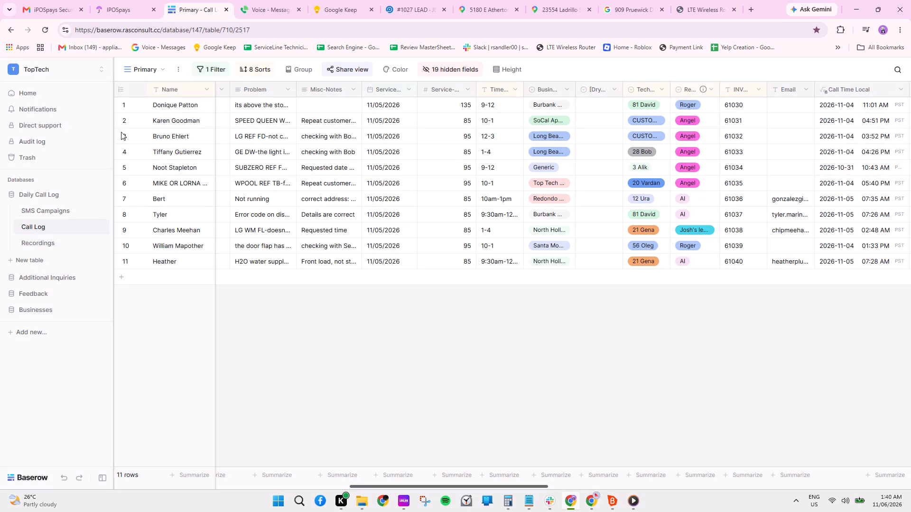
Review the problem, miscellaneous notes and service details in the call log record for invoice 61032.
left_click(139, 137)
scroll(395, 337, "down", 7)
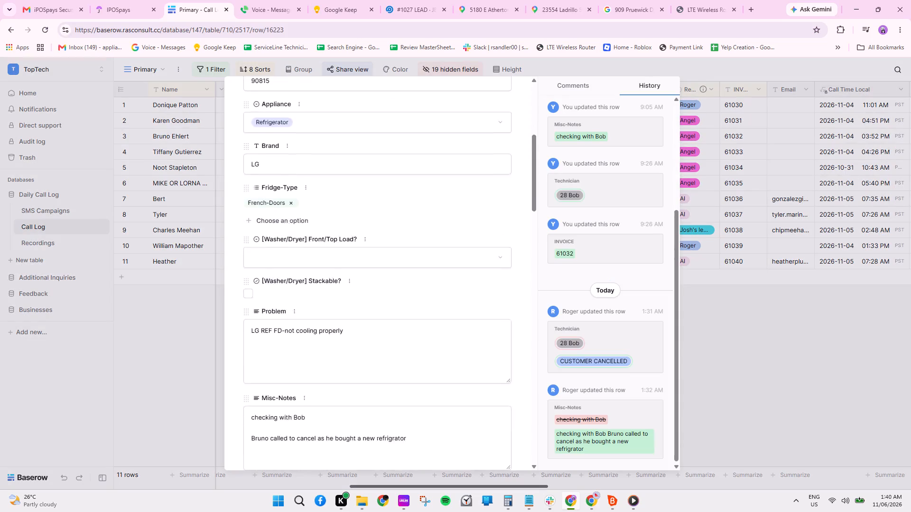
scroll(395, 337, "down", 3)
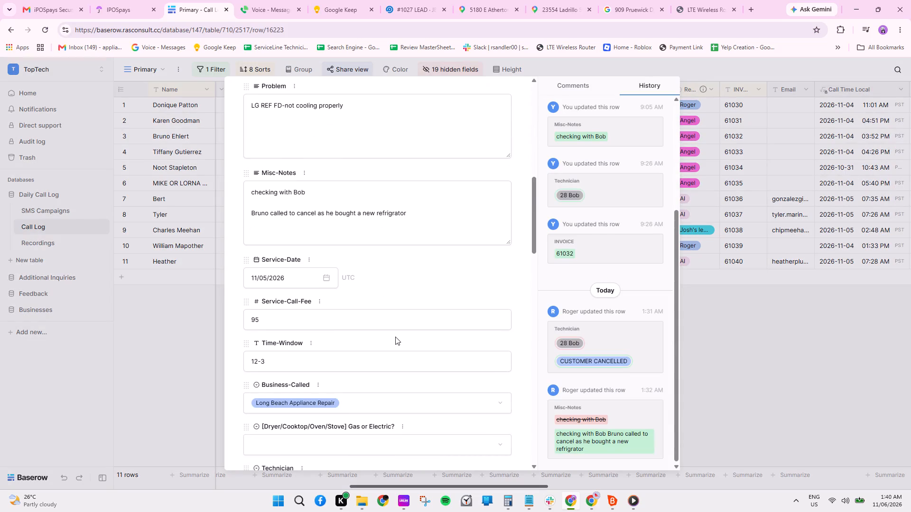
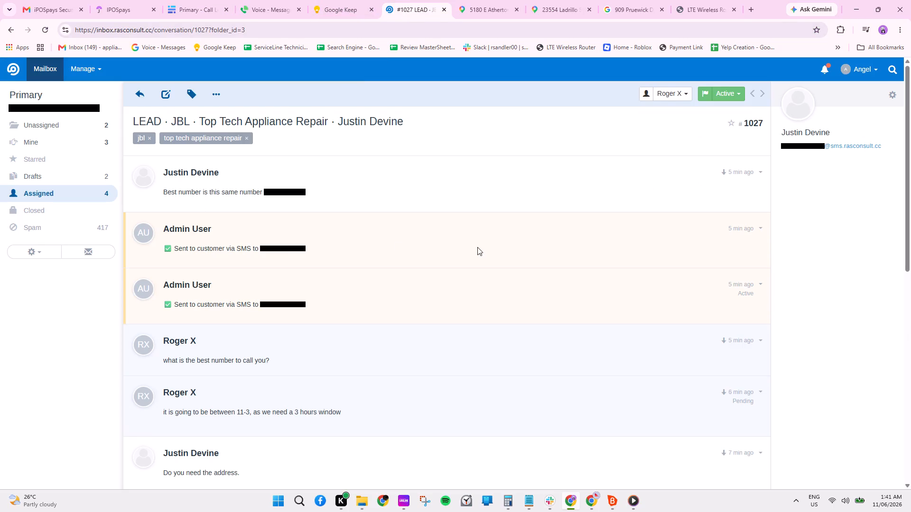
Draft the reply "Got it thank you" to the customer in Top Tech Appliance Repair lead conversation 1027.
scroll(477, 247, "down", 4)
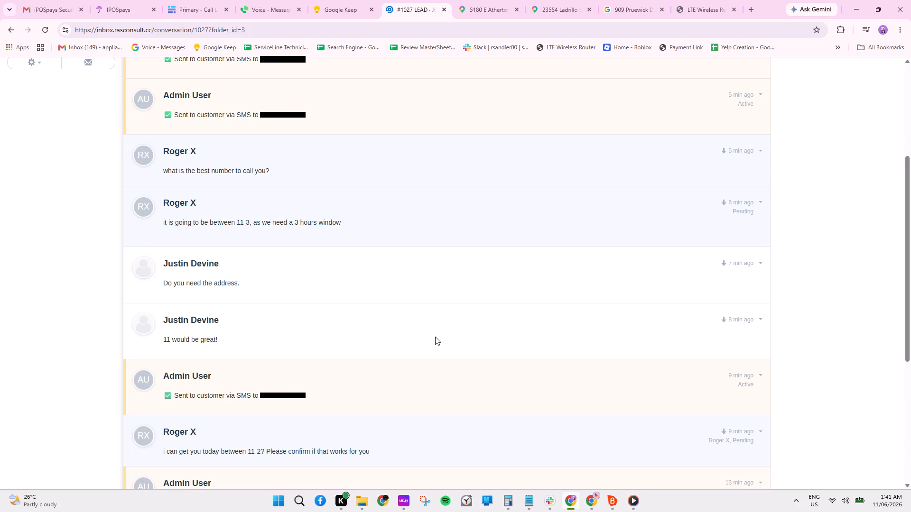
scroll(414, 332, "up", 4)
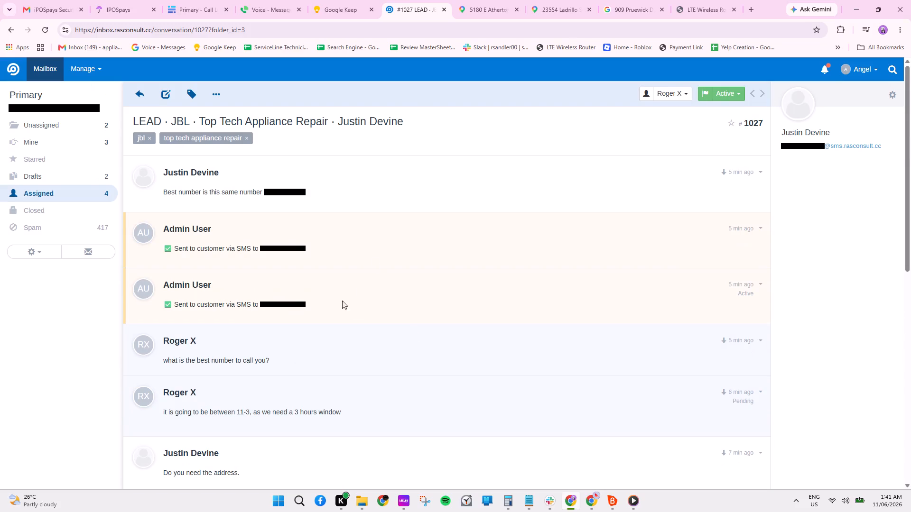
double_click(142, 97)
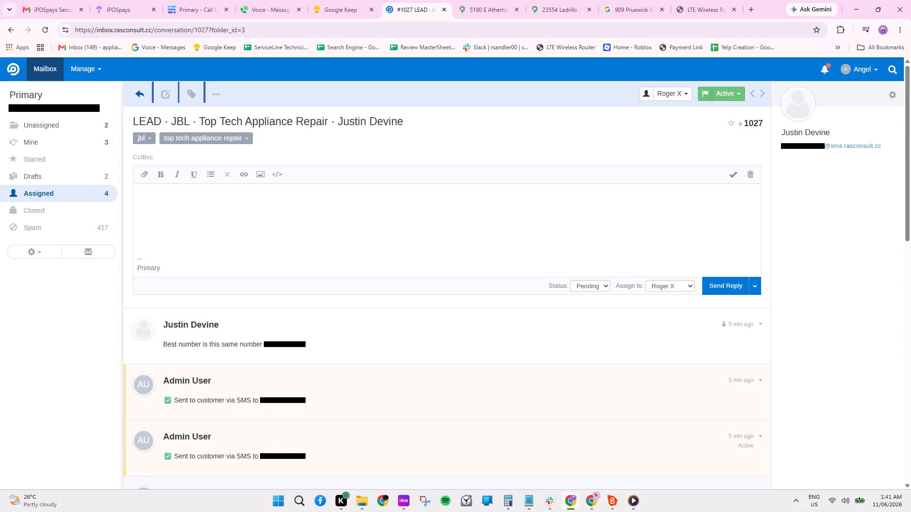
left_click(340, 216)
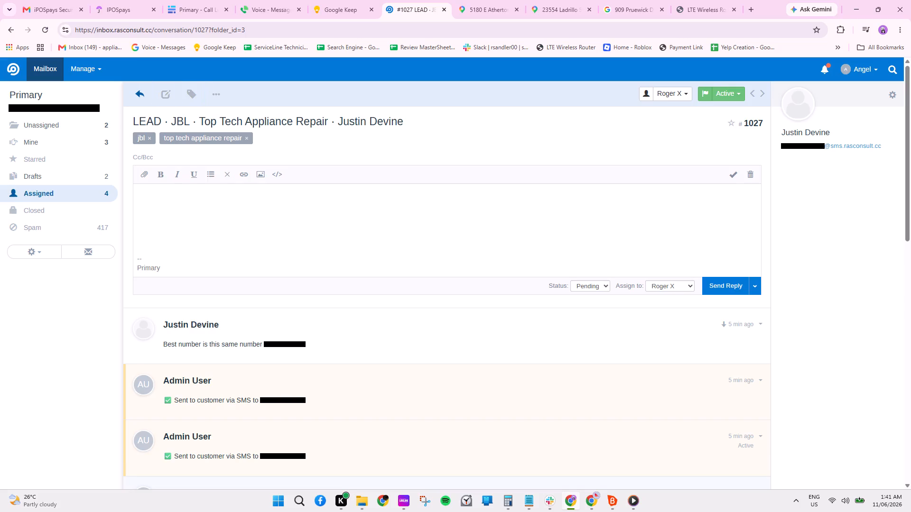
type("Got it thank you")
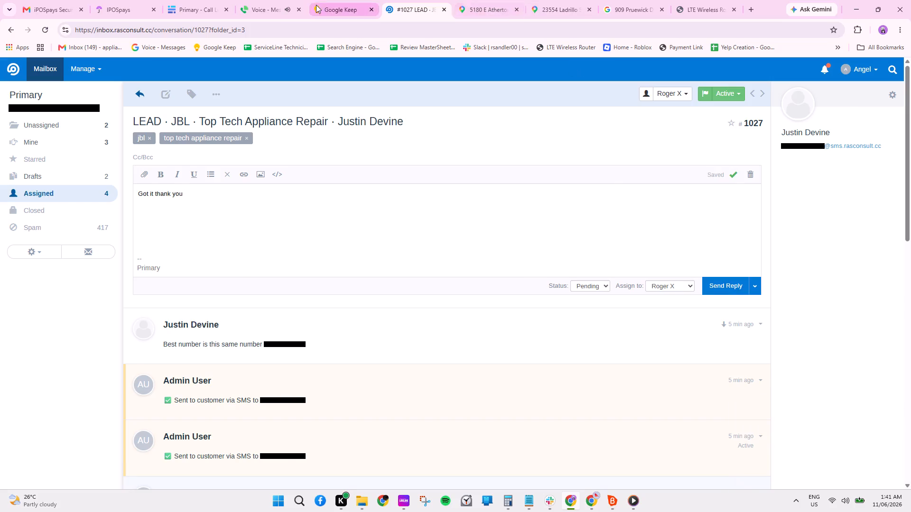
Switch to Google Voice and return Yury's missed call from the call history, dismissing the Bria incoming-call notification.
left_click(275, 7)
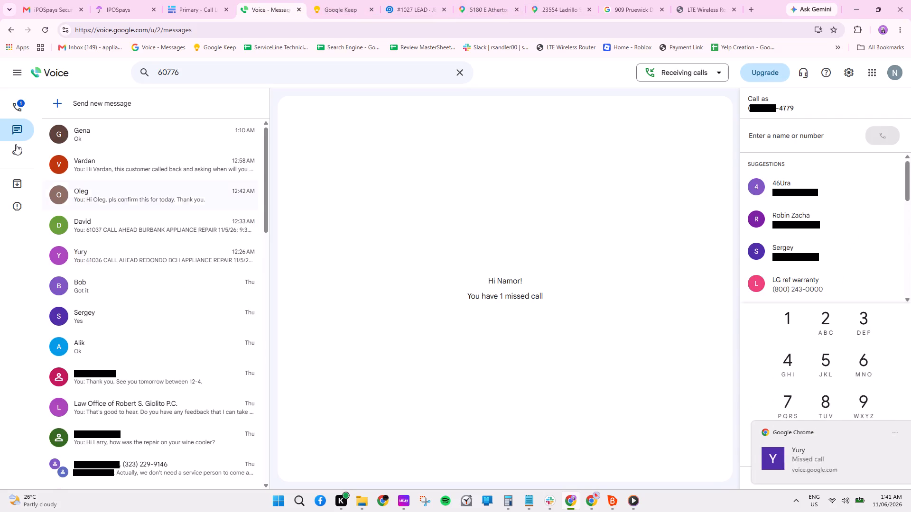
left_click(16, 102)
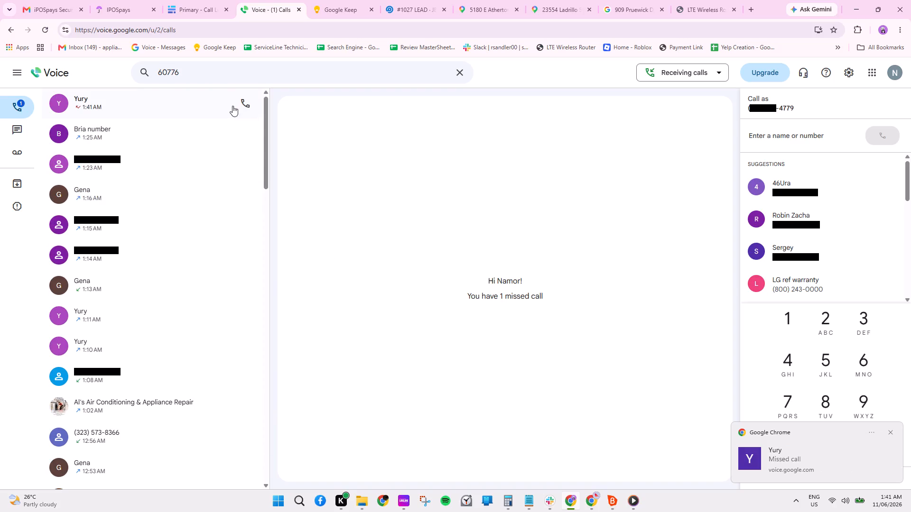
left_click(241, 101)
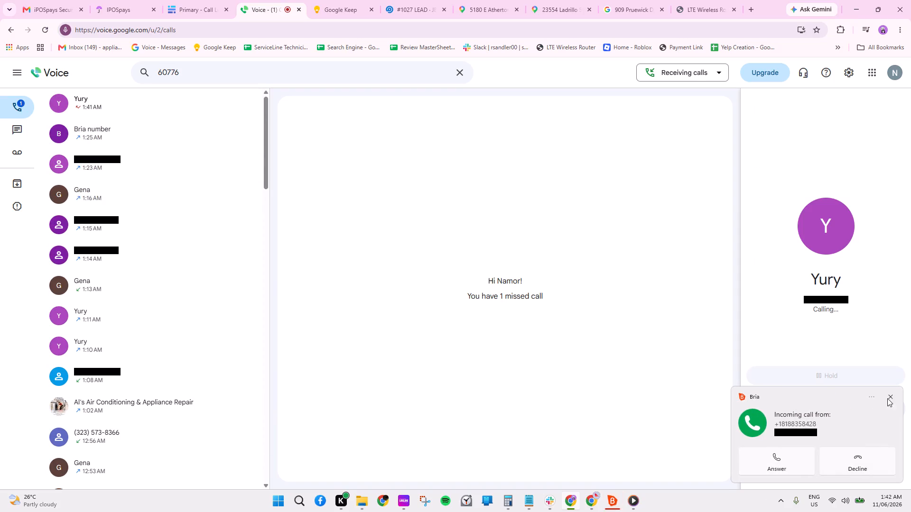
left_click(890, 396)
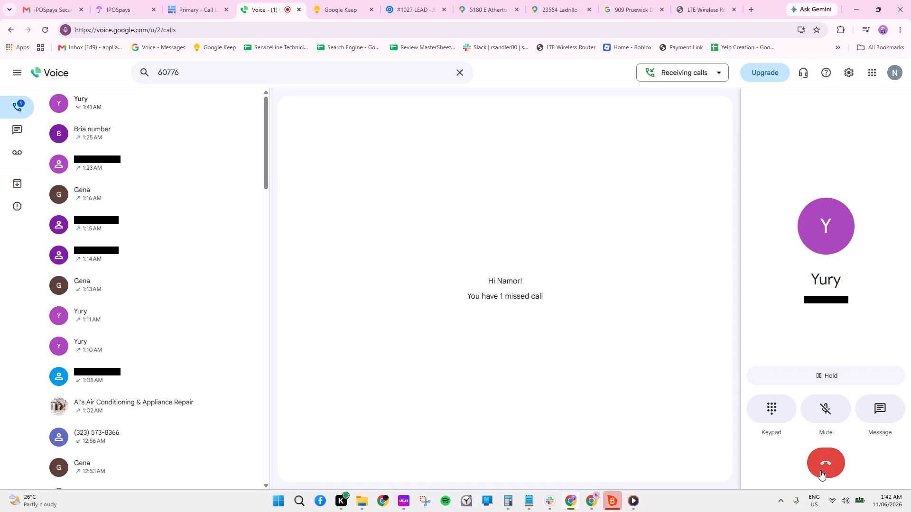
left_click(890, 411)
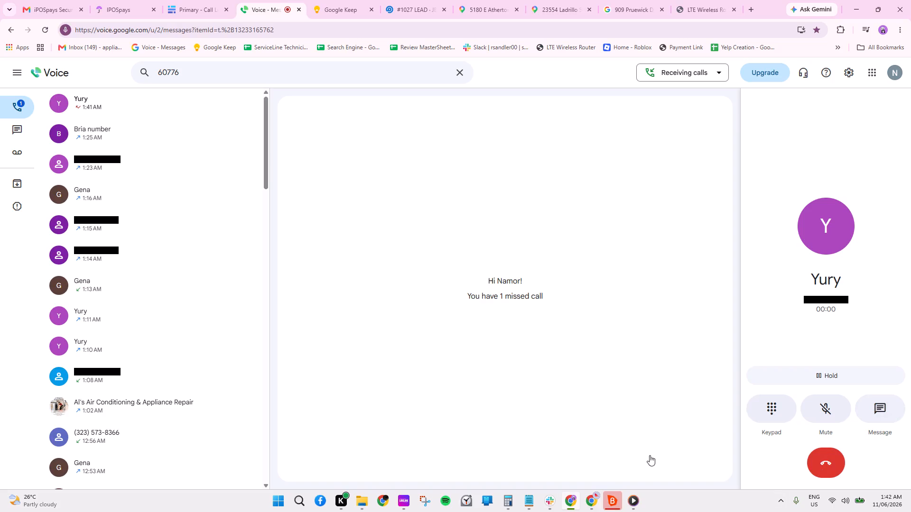
scroll(539, 350, "down", 4)
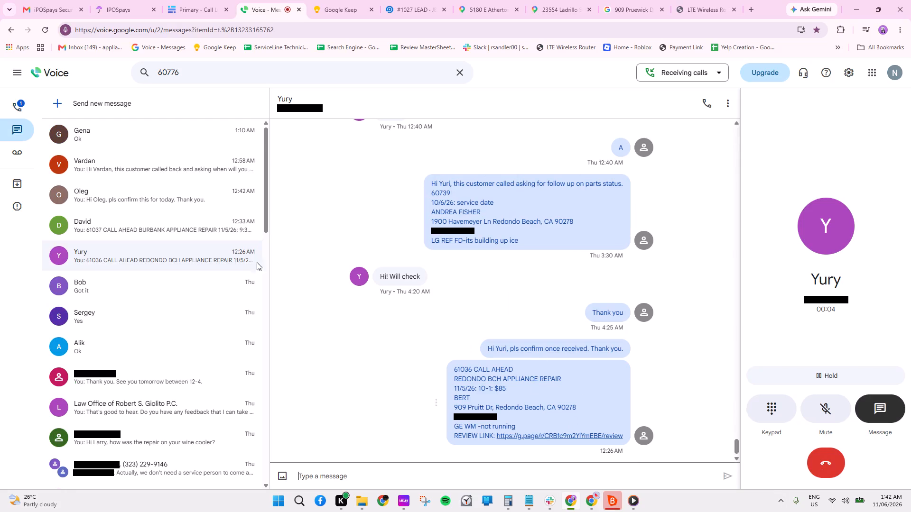
scroll(405, 348, "up", 8)
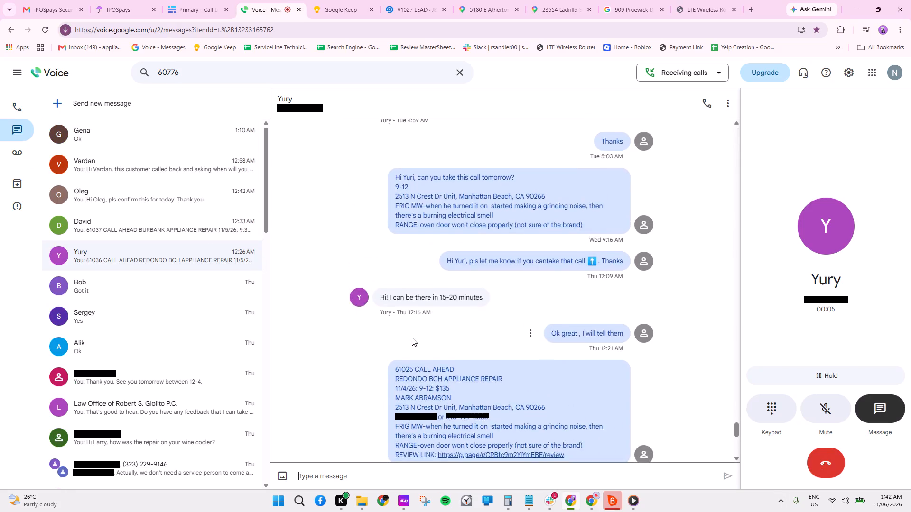
scroll(412, 338, "up", 11)
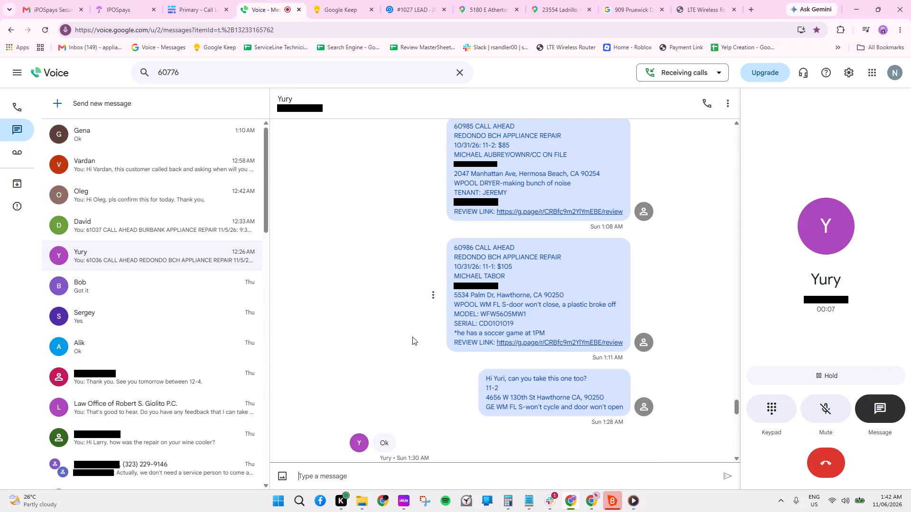
scroll(412, 337, "up", 1)
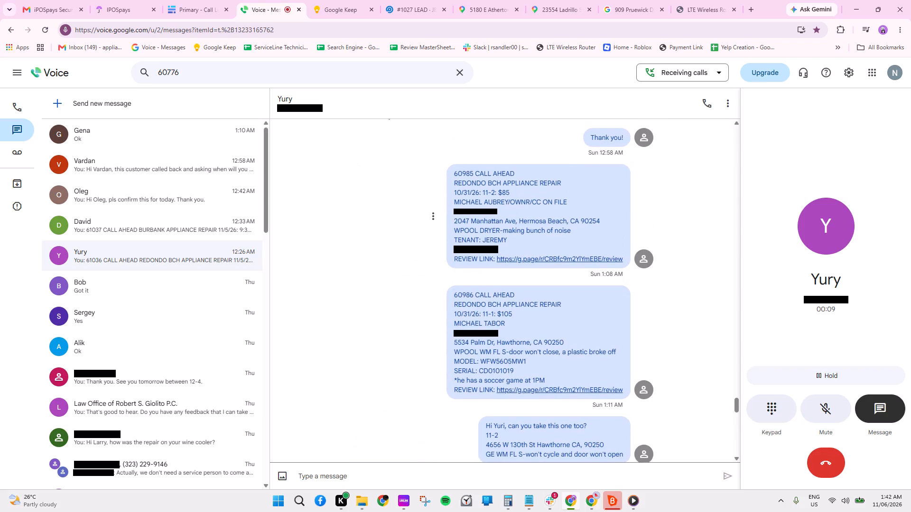
left_click(558, 244)
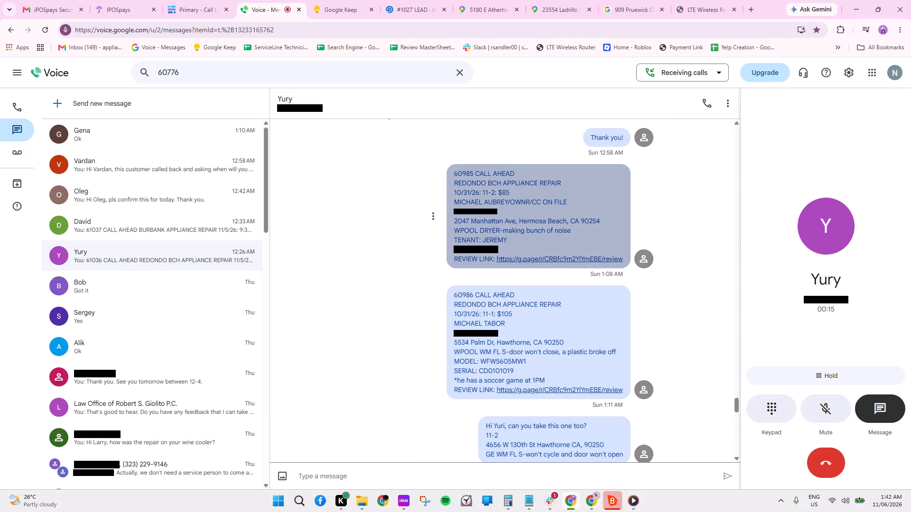
left_click(519, 214)
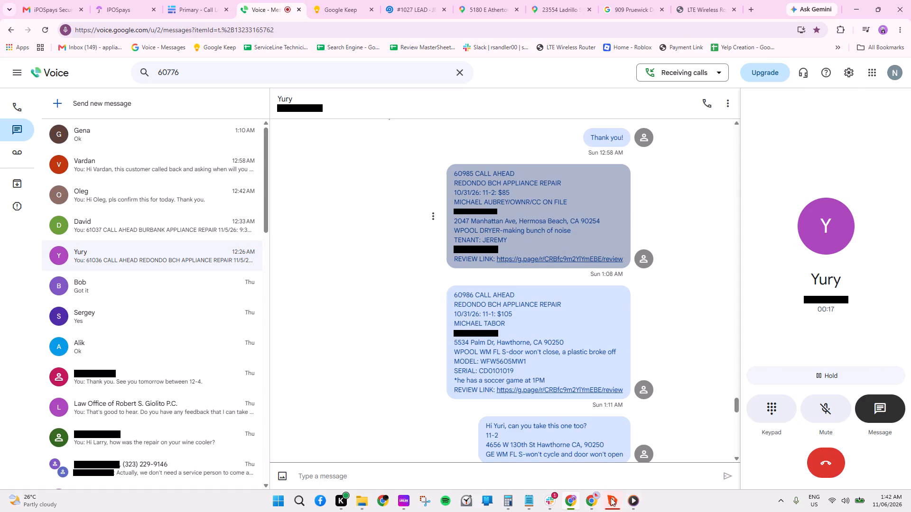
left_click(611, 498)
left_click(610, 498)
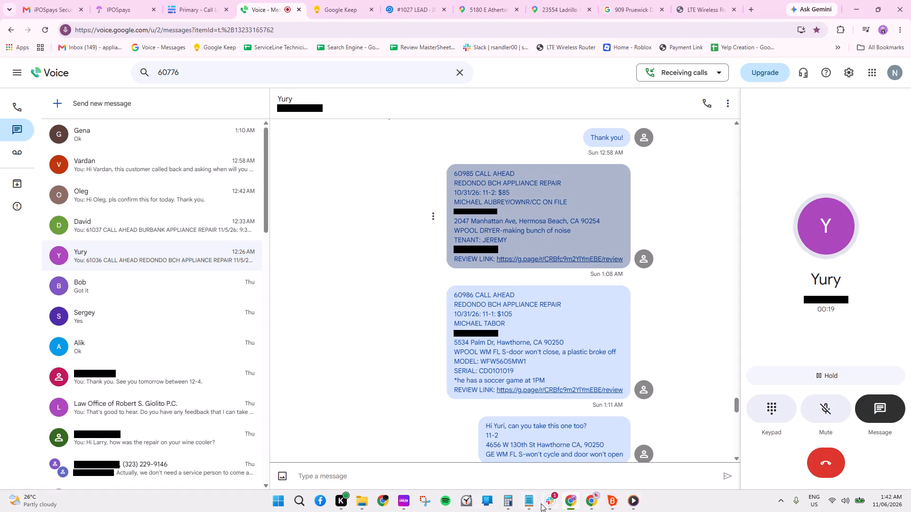
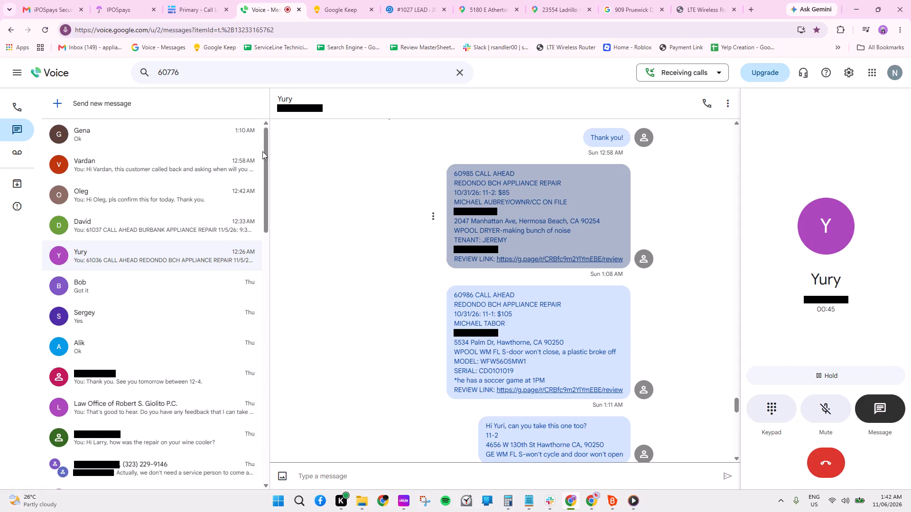
End the call with Yury.
left_click(367, 476)
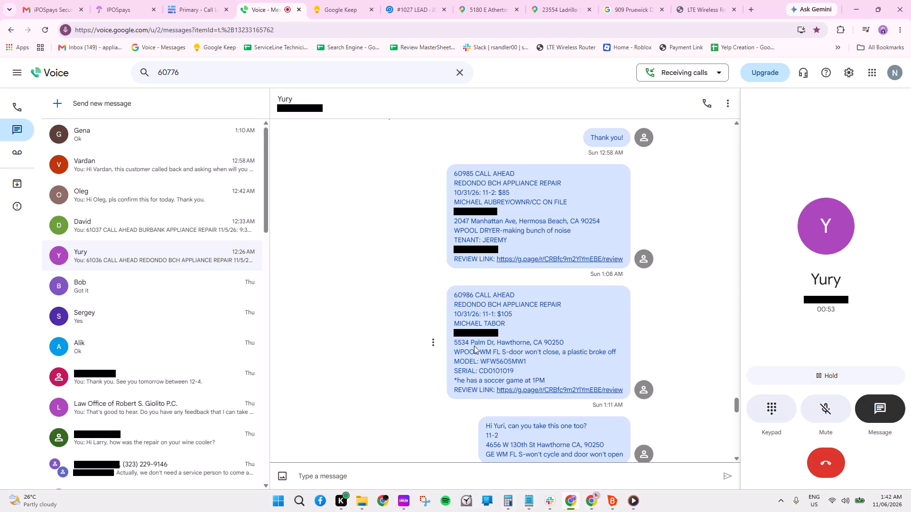
left_click(822, 466)
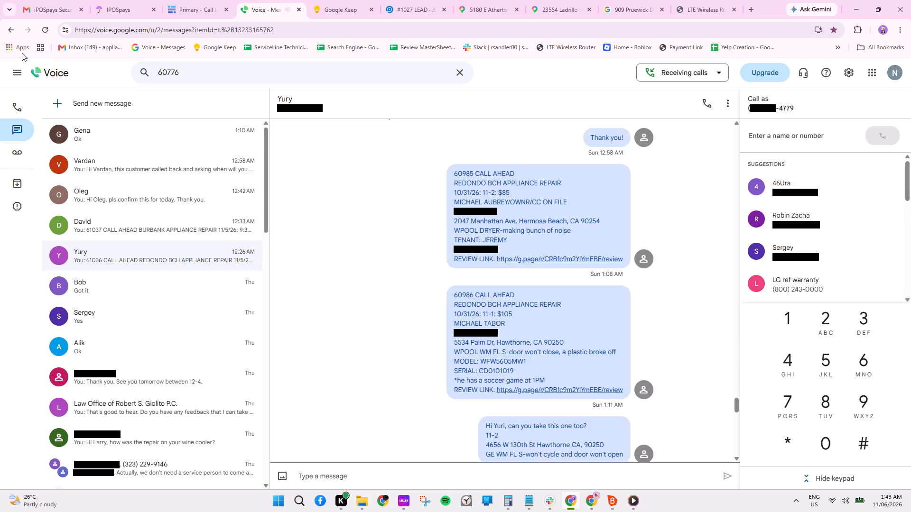
Call back the customer from the 1:08 AM incoming call in the call history, muting the microphone while it rings and unmuting it.
left_click(15, 101)
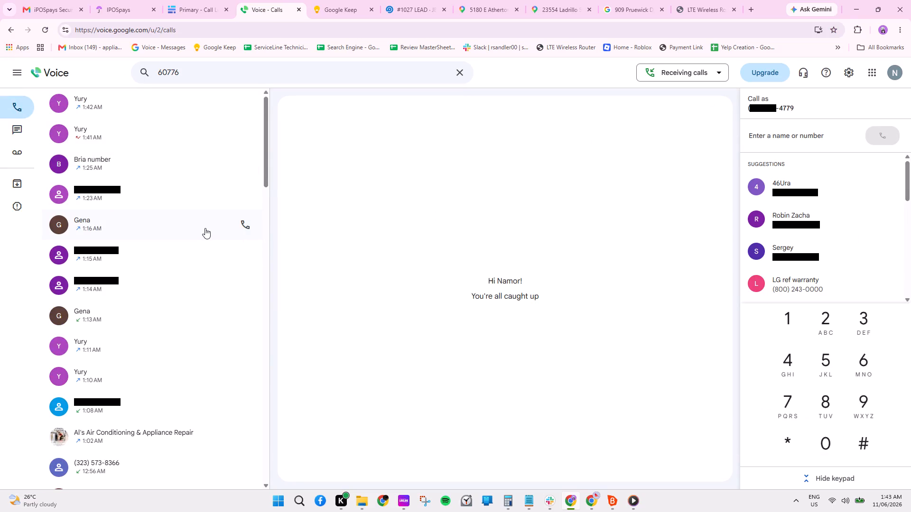
scroll(205, 227, "up", 4)
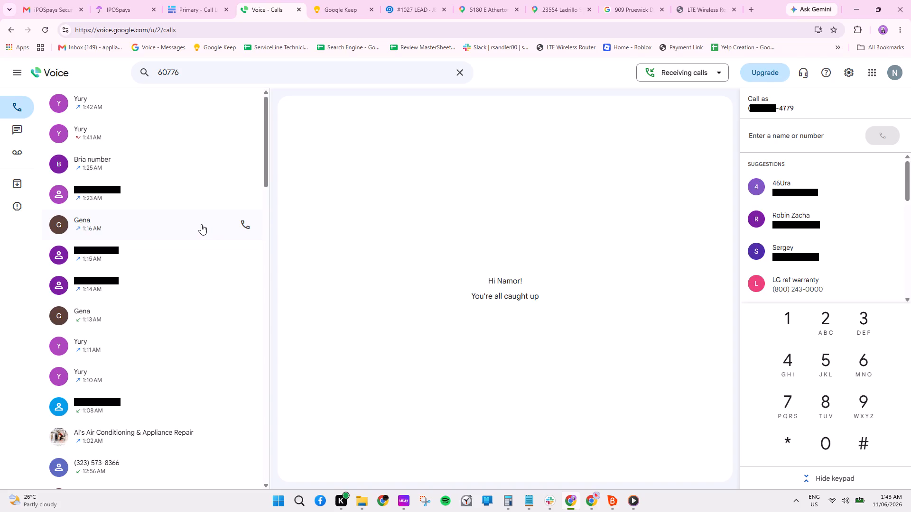
left_click(159, 399)
left_click(241, 404)
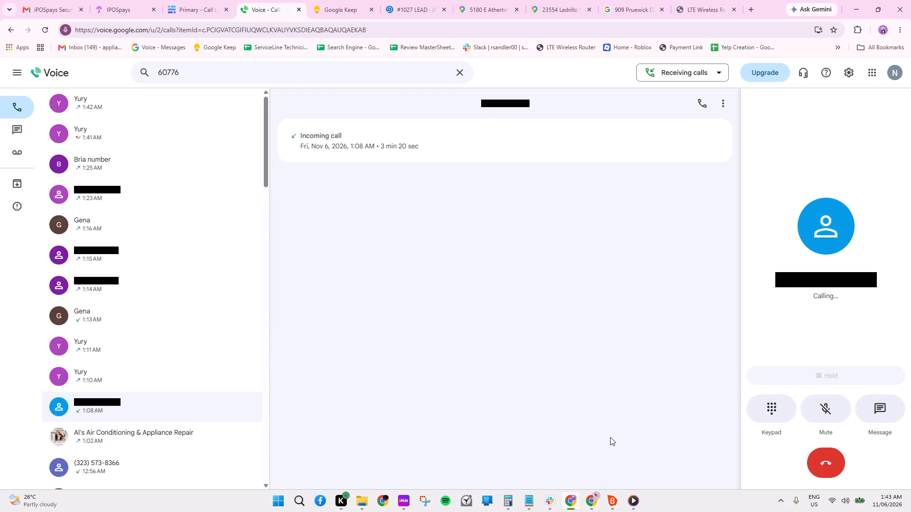
left_click(819, 411)
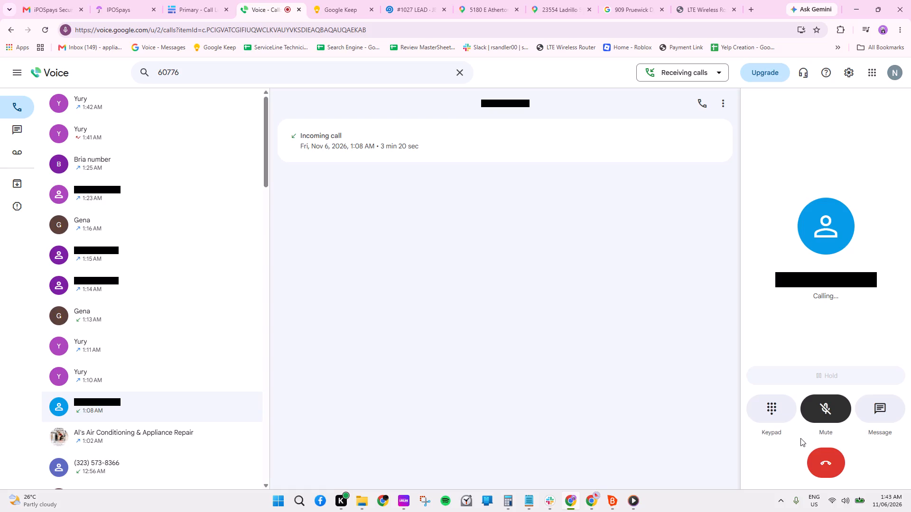
left_click(823, 410)
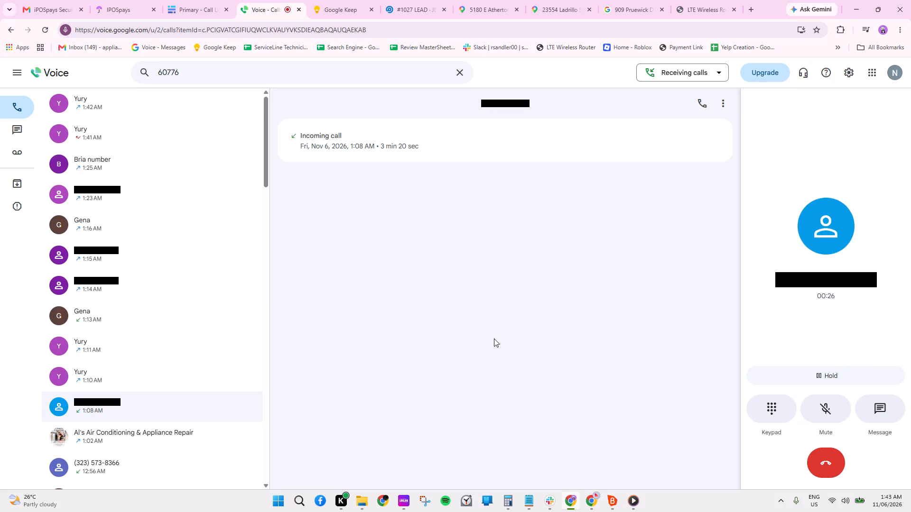
Look through the list of text message conversations during the customer call.
left_click(12, 133)
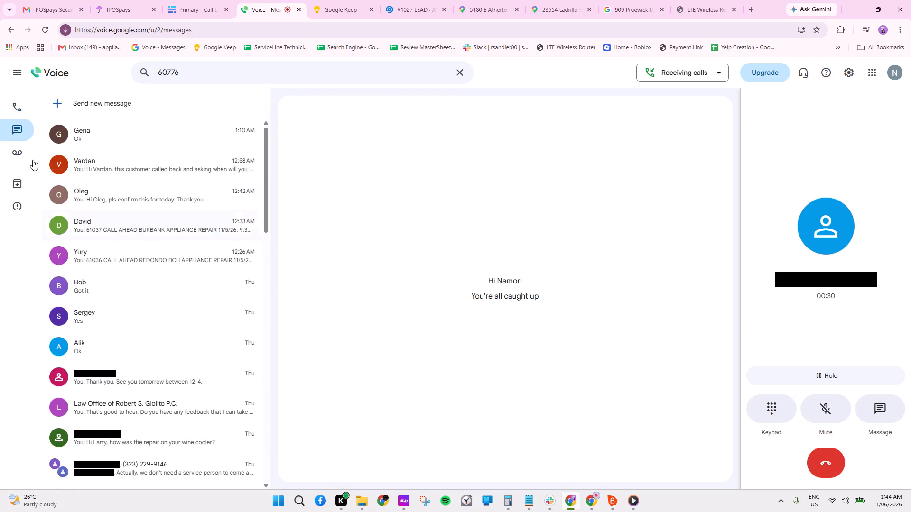
scroll(167, 331, "down", 4)
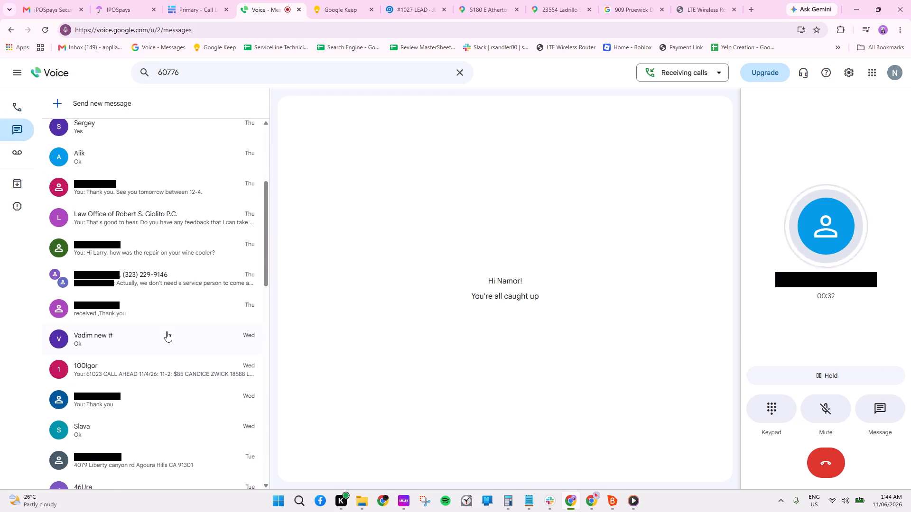
scroll(167, 331, "up", 2)
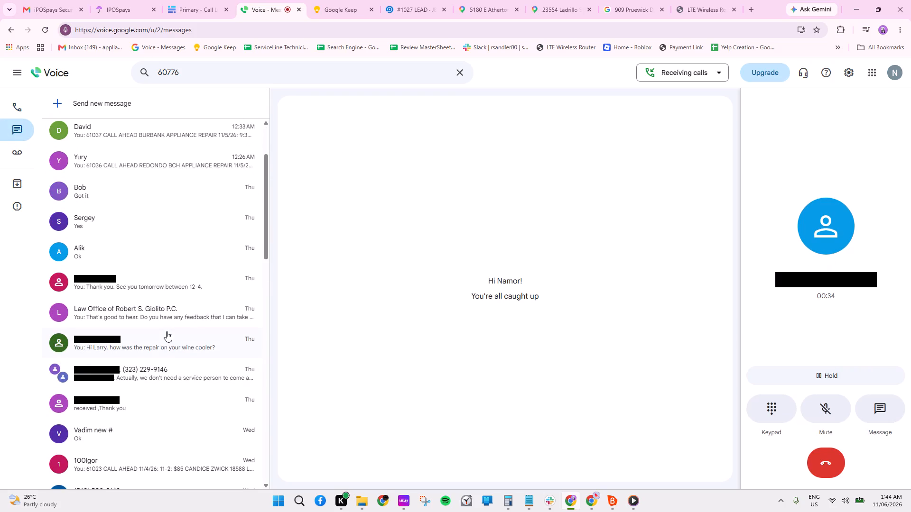
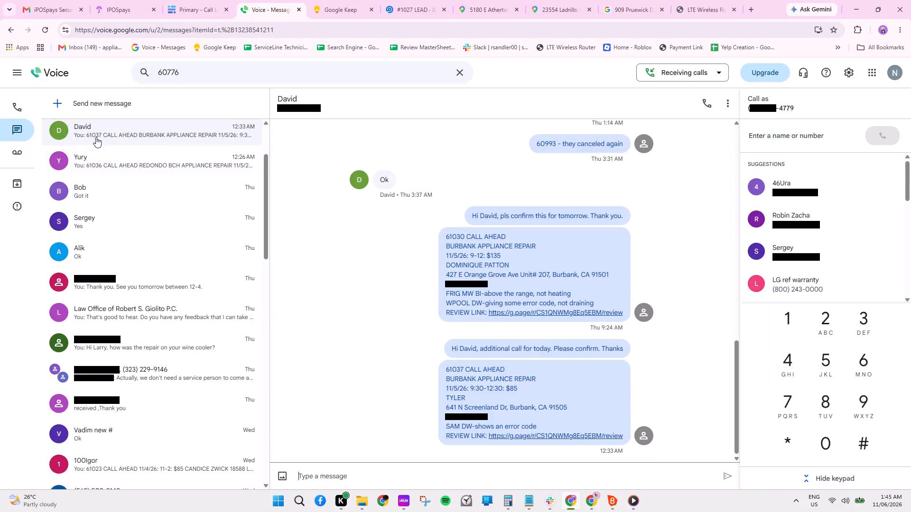
Open the most recent text conversation, with Gena, from the message list.
scroll(205, 274, "up", 14)
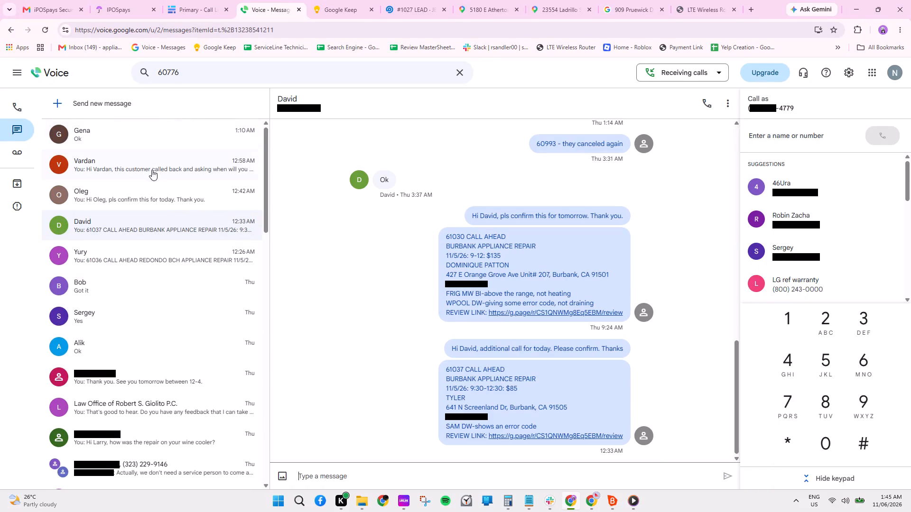
left_click(159, 131)
Switch to the Baserow Call Log table to view the day's service calls.
left_click(184, 9)
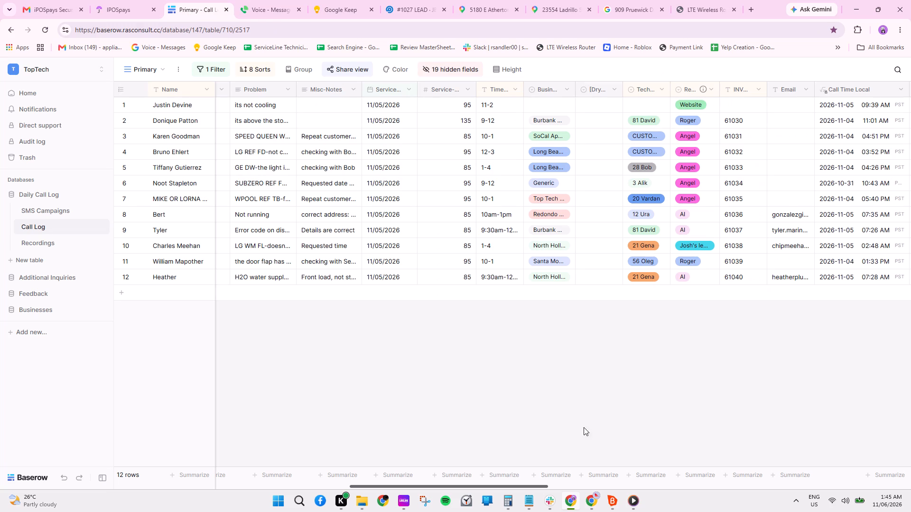
left_click(586, 434)
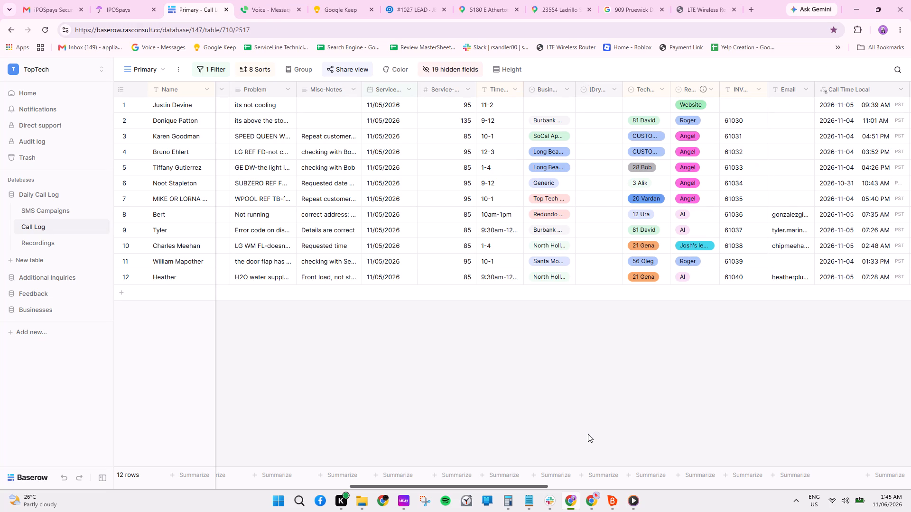
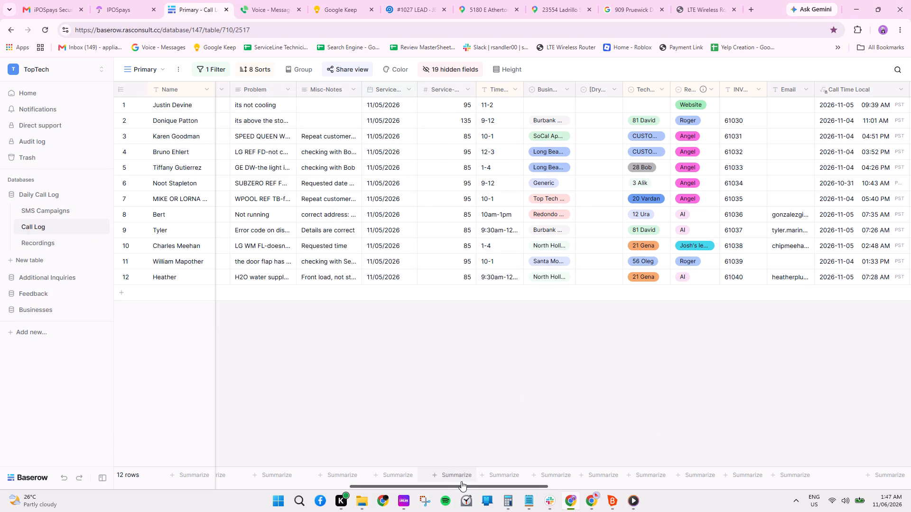
Look across the Call Log columns to review each call's city, appliance, problem, time window and assigned technician.
left_click(459, 487)
left_click_drag(459, 487, 358, 471)
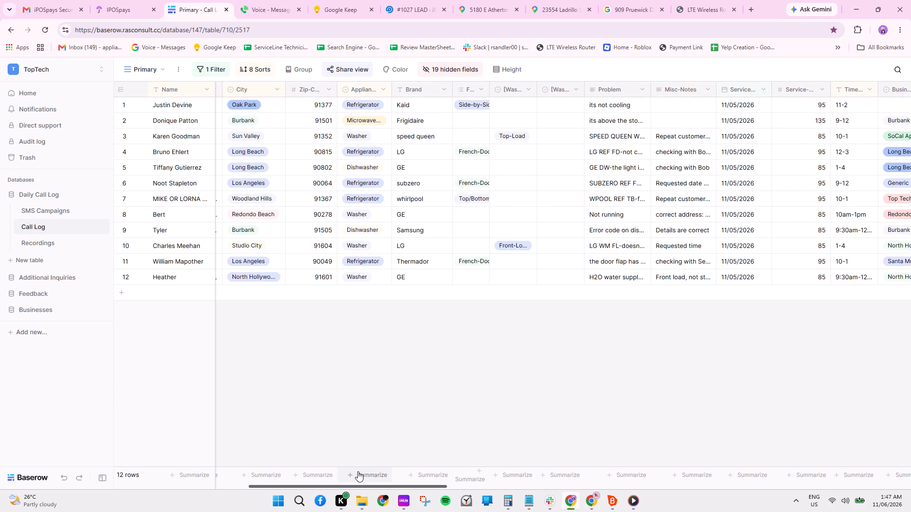
left_click_drag(358, 471, 346, 473)
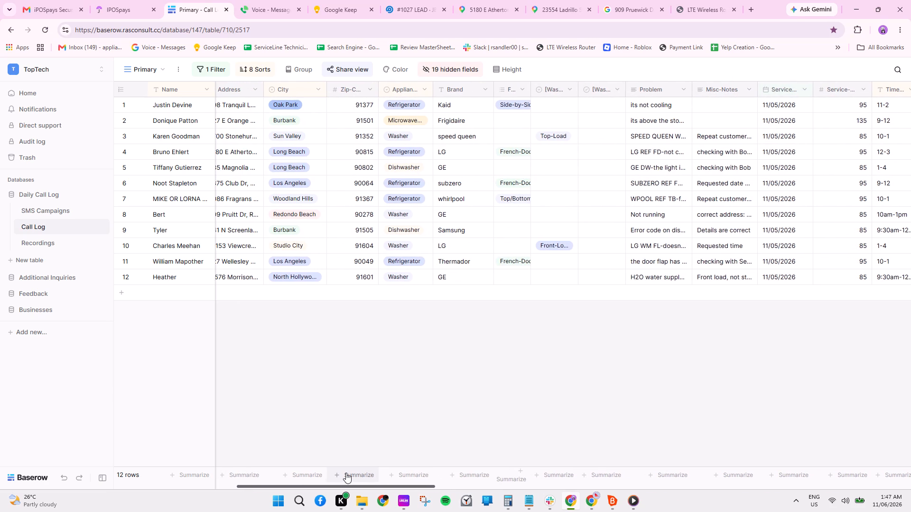
left_click_drag(346, 473, 345, 473)
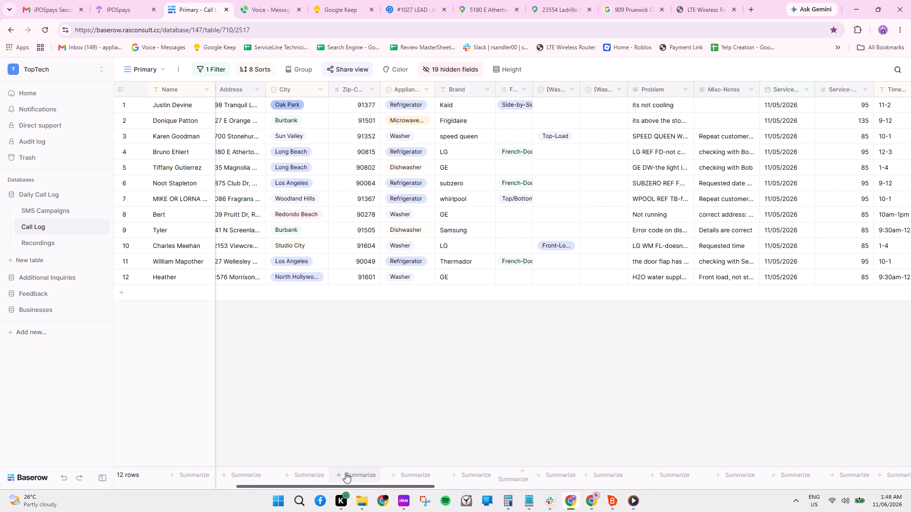
left_click_drag(345, 473, 484, 472)
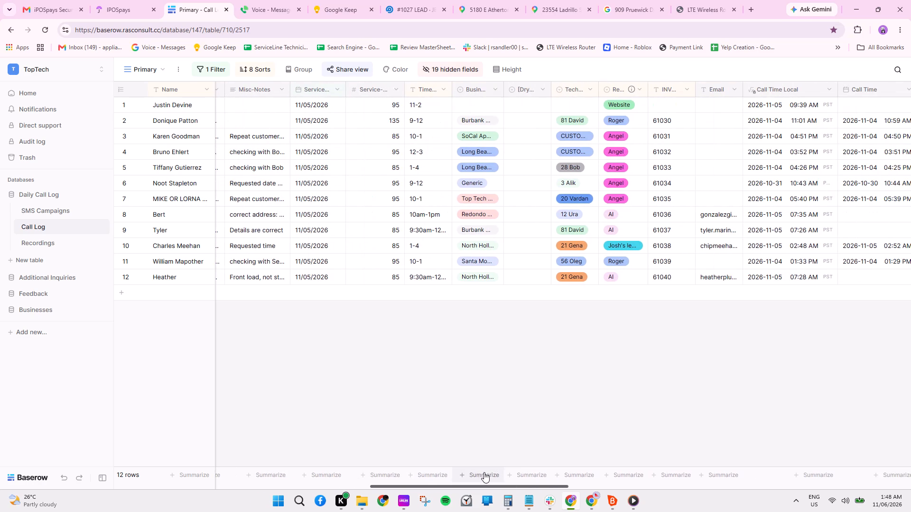
left_click_drag(484, 472, 430, 463)
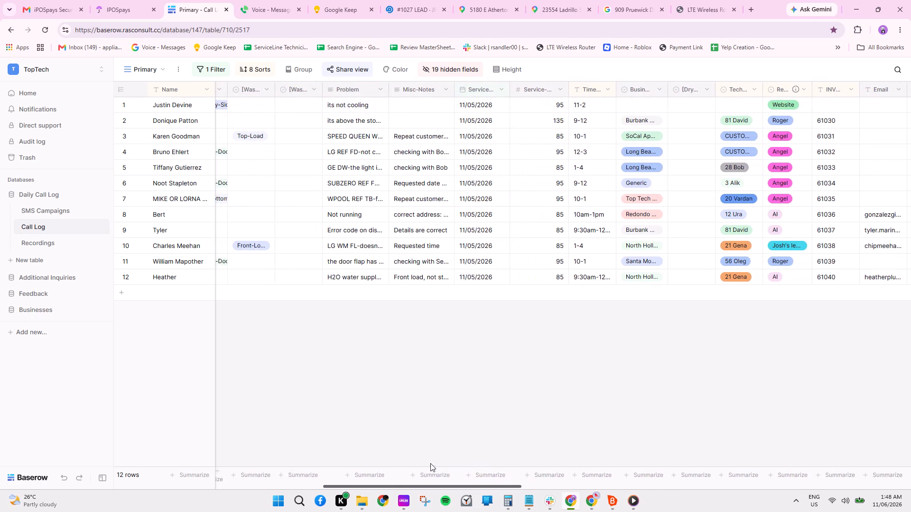
left_click_drag(430, 463, 382, 443)
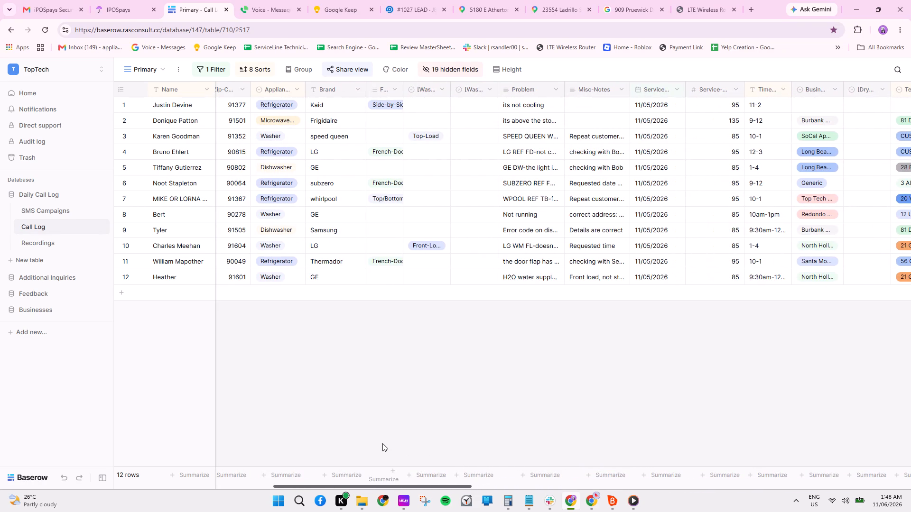
left_click_drag(382, 443, 382, 437)
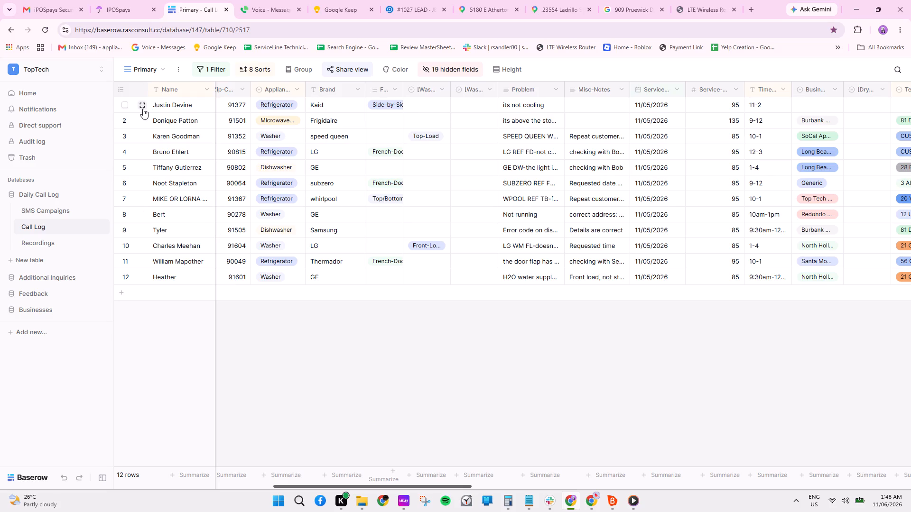
Open the record of the unassigned Oak Park refrigerator call and copy its full address.
left_click(142, 109)
triple_click(308, 244)
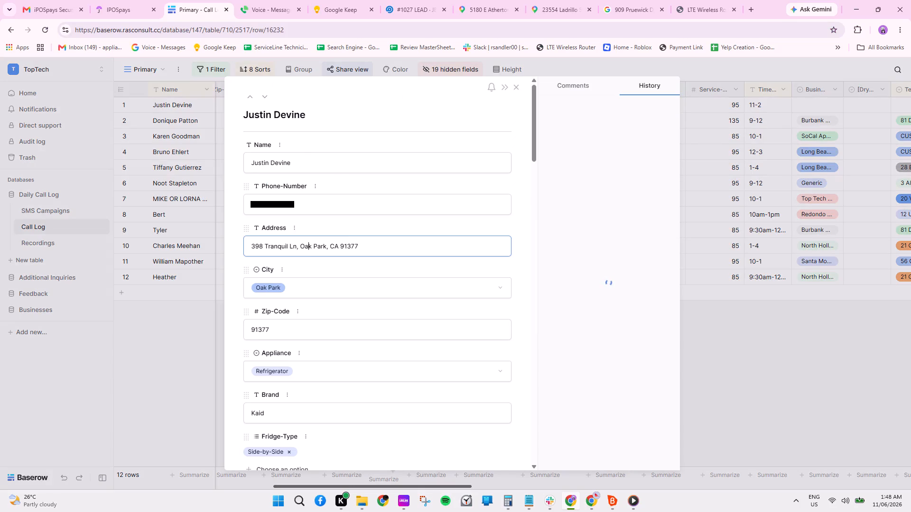
right_click(308, 244)
left_click(345, 313)
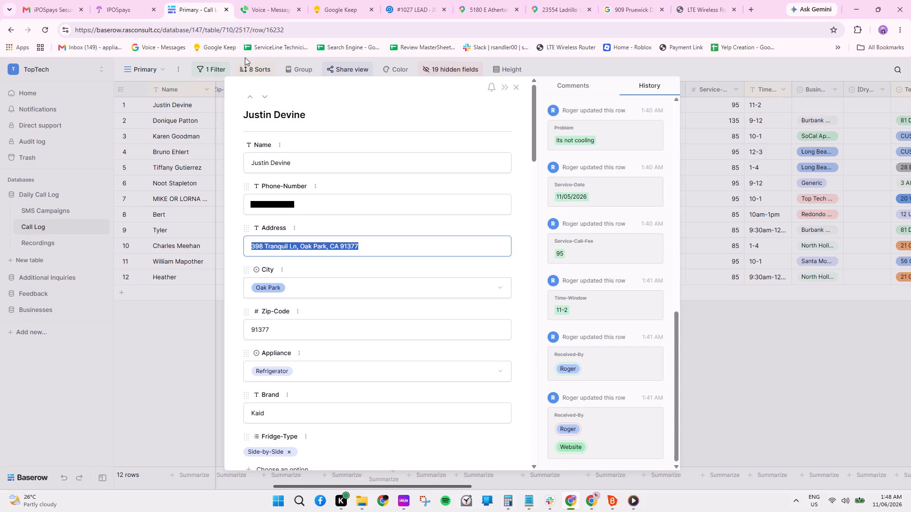
Open the Google Voice text conversation with Alik, and close the customer's expanded record in the Call Log.
left_click(249, 11)
left_click(118, 342)
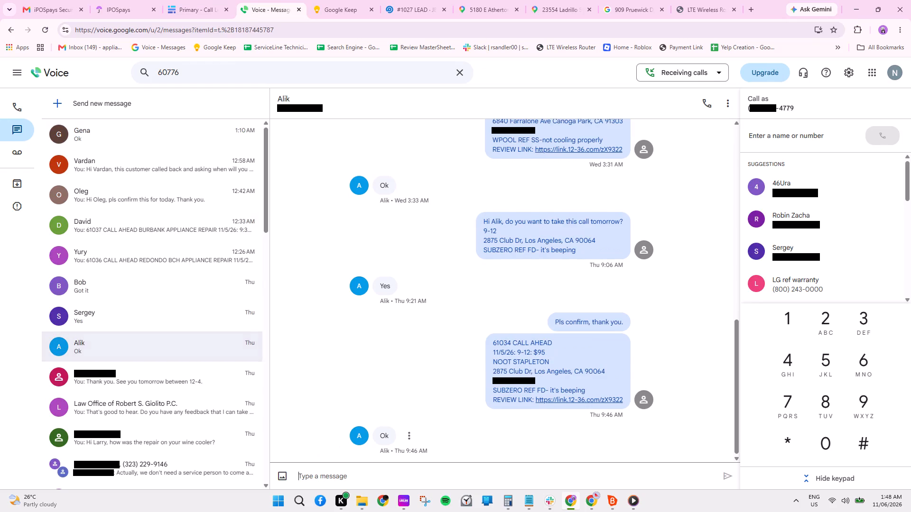
left_click(400, 481)
left_click(212, 1)
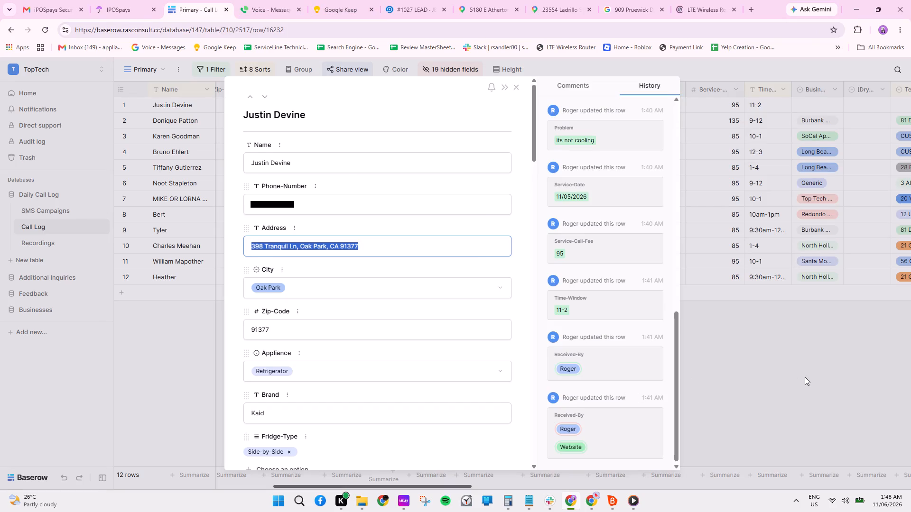
left_click(805, 377)
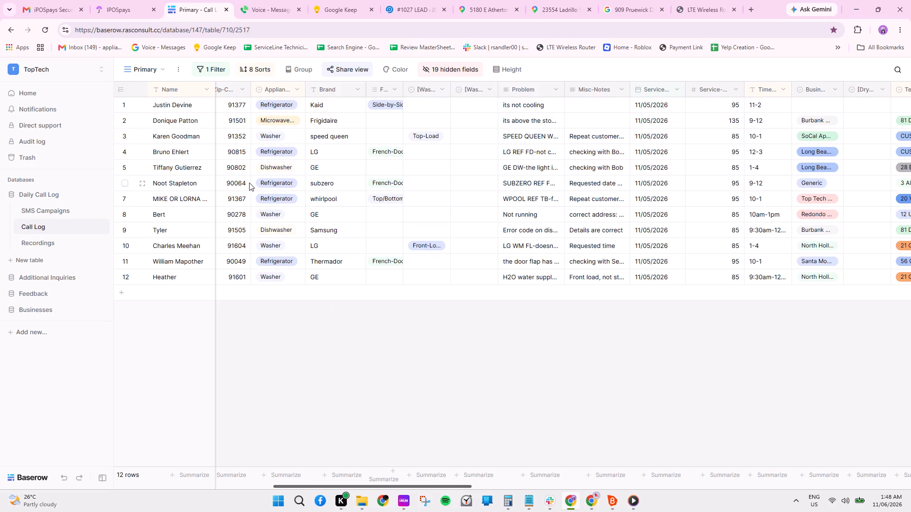
Draft a message to Alik: "Hi Alik, do you want to take this?", then lines for 11-2, the copied address and "KAID REF SS-".
left_click(252, 2)
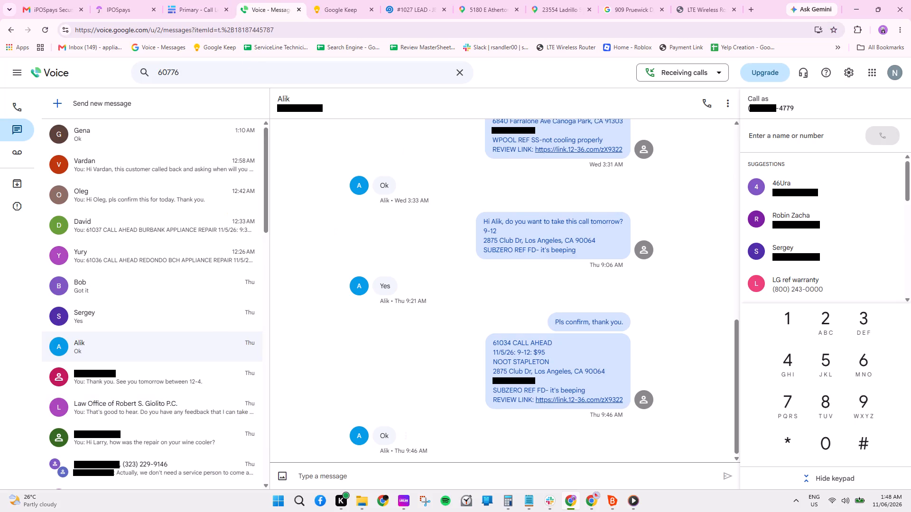
double_click(370, 477)
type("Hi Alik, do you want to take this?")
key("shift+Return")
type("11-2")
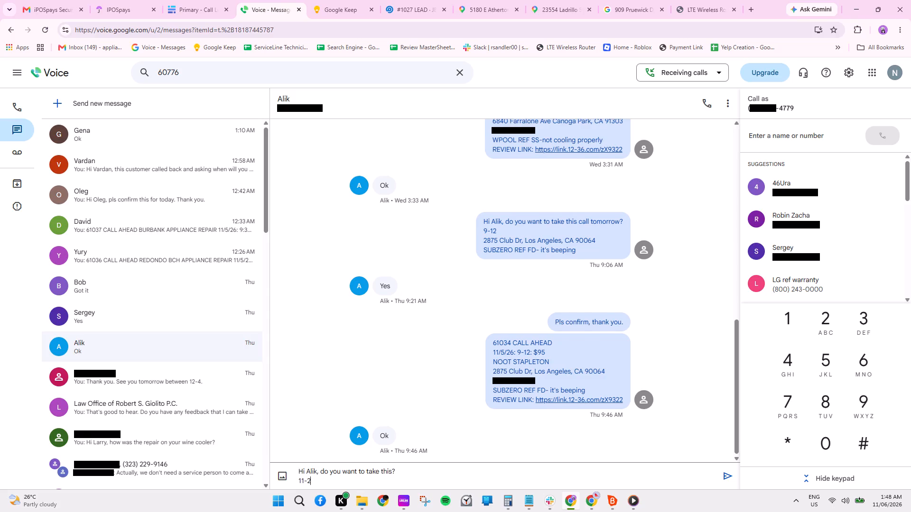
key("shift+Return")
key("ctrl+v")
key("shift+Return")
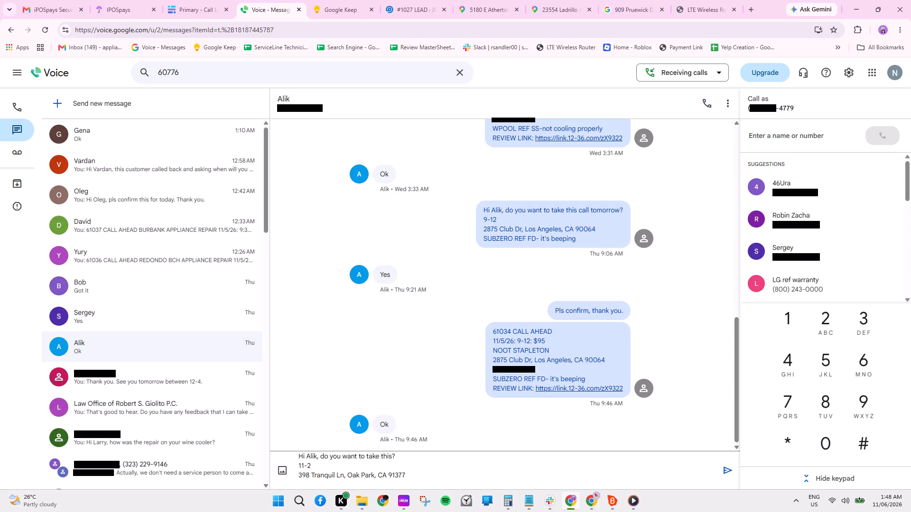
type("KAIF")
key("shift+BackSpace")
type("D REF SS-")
Check the reported problem in the Oak Park call's record, complete Alik's message with "not cooling" and send it.
left_click(195, 6)
left_click(138, 104)
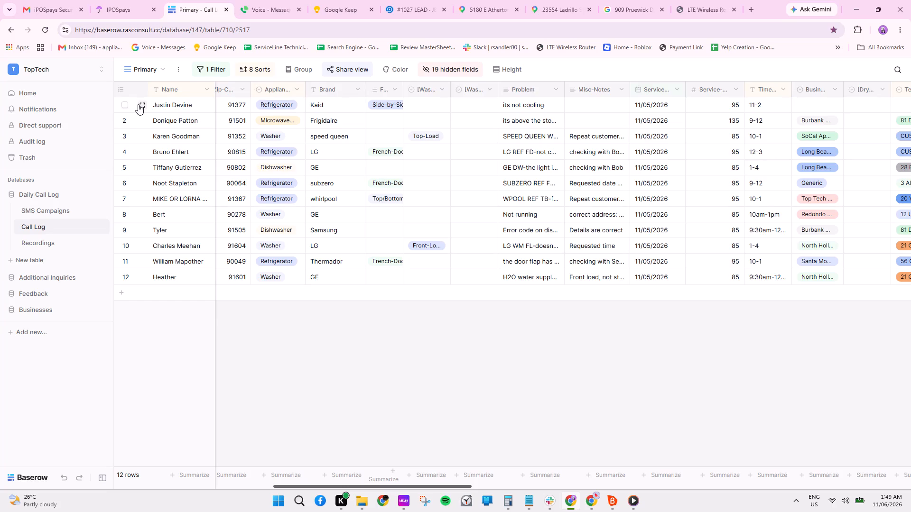
scroll(345, 338, "down", 5)
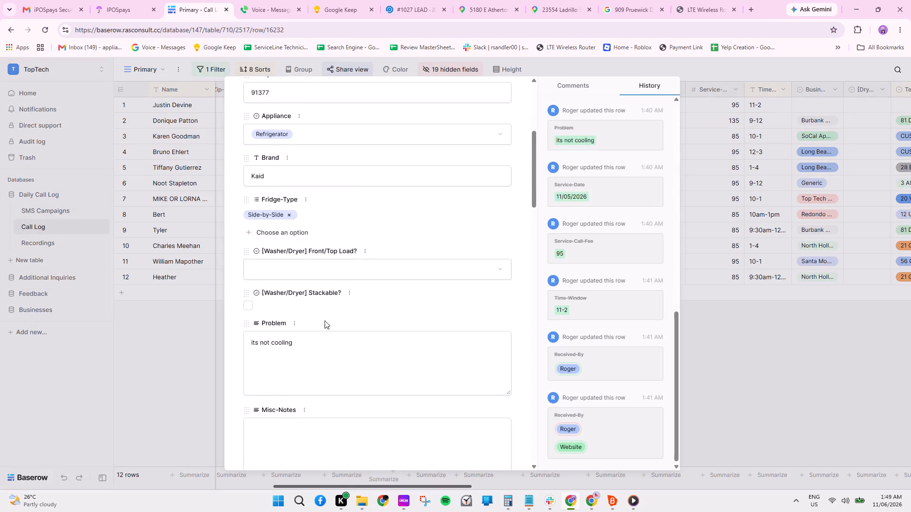
left_click(266, 12)
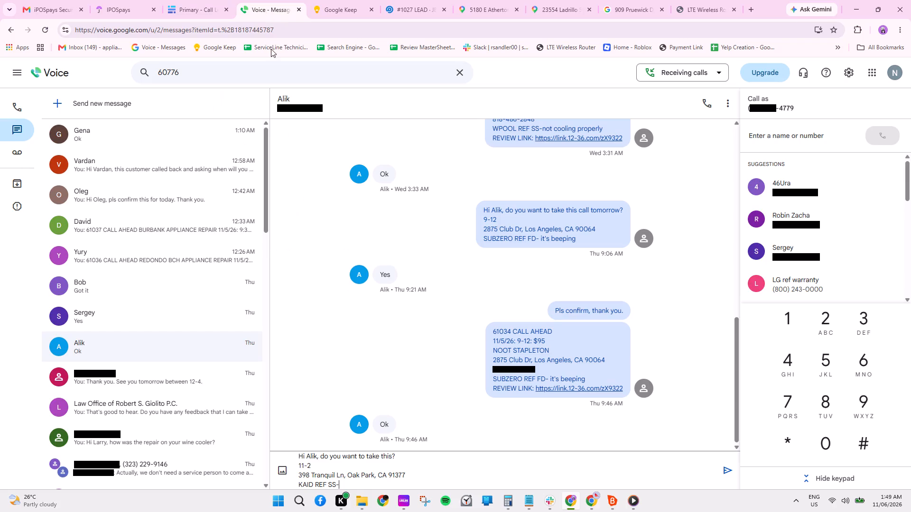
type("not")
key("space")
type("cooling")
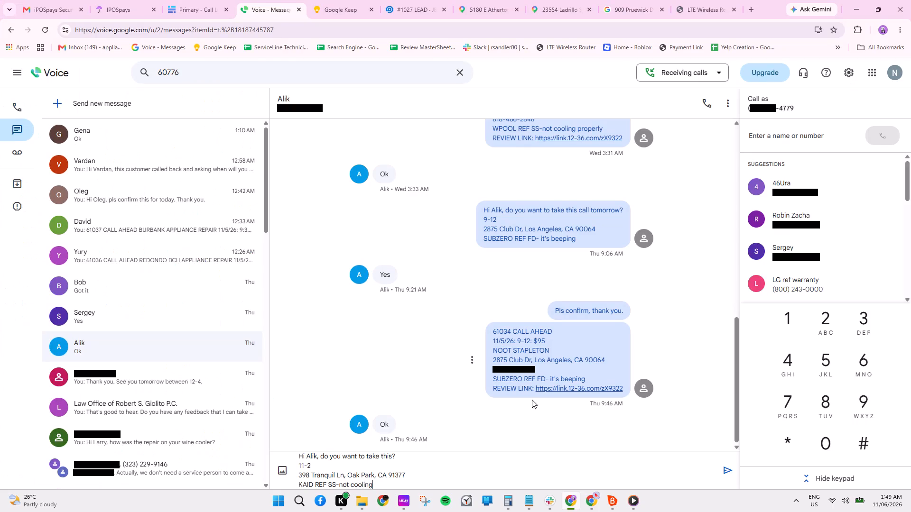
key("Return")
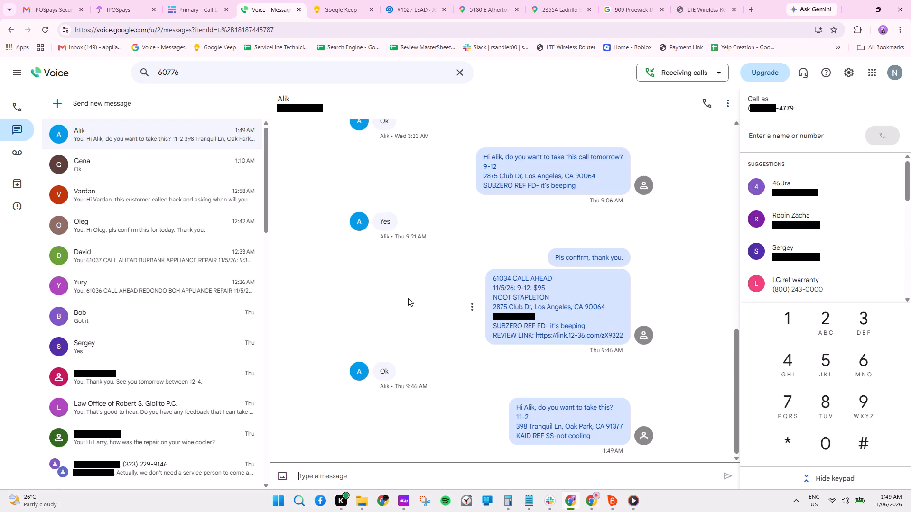
left_click(453, 471)
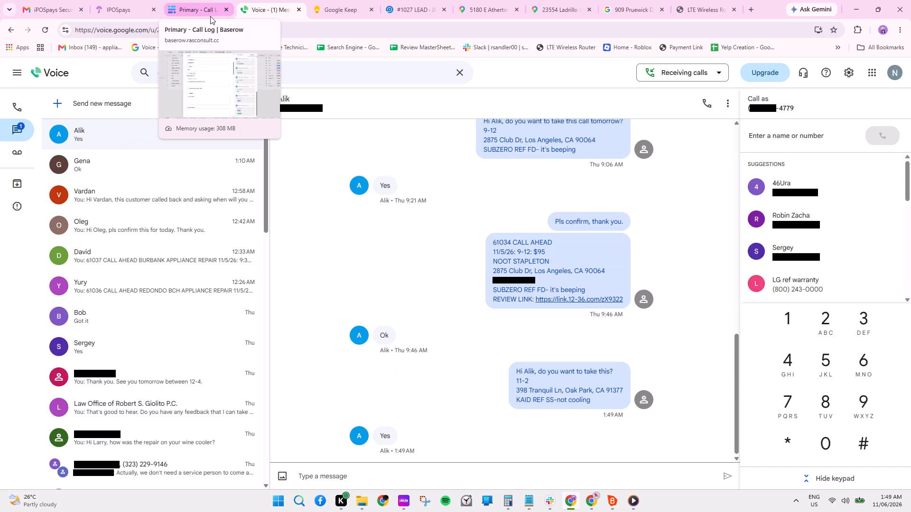
Assign technician 3 Alik to the Oak Park refrigerator call and close the record.
left_click(209, 8)
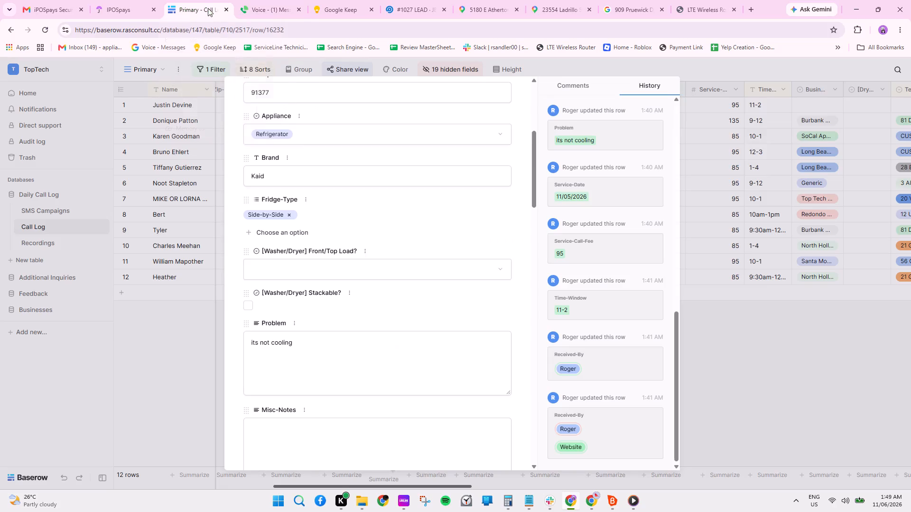
scroll(400, 218, "down", 7)
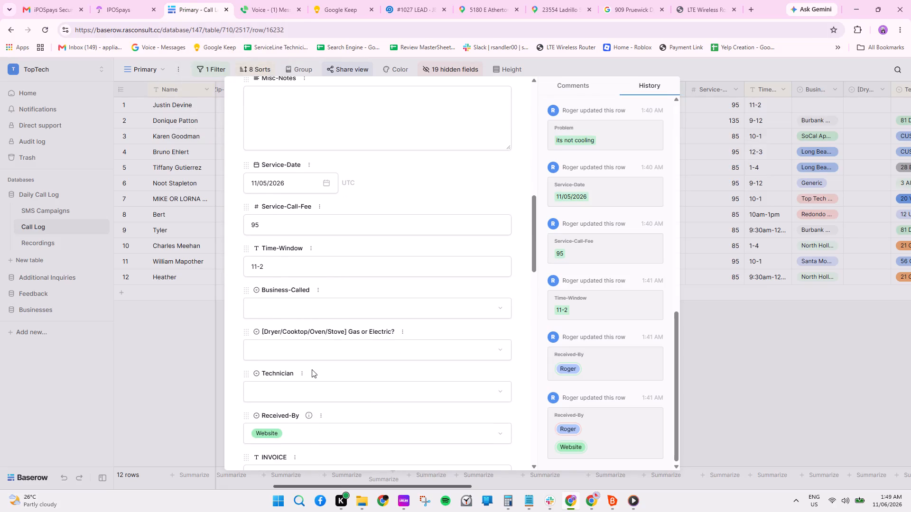
left_click(311, 391)
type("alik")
left_click(296, 413)
scroll(456, 335, "down", 3)
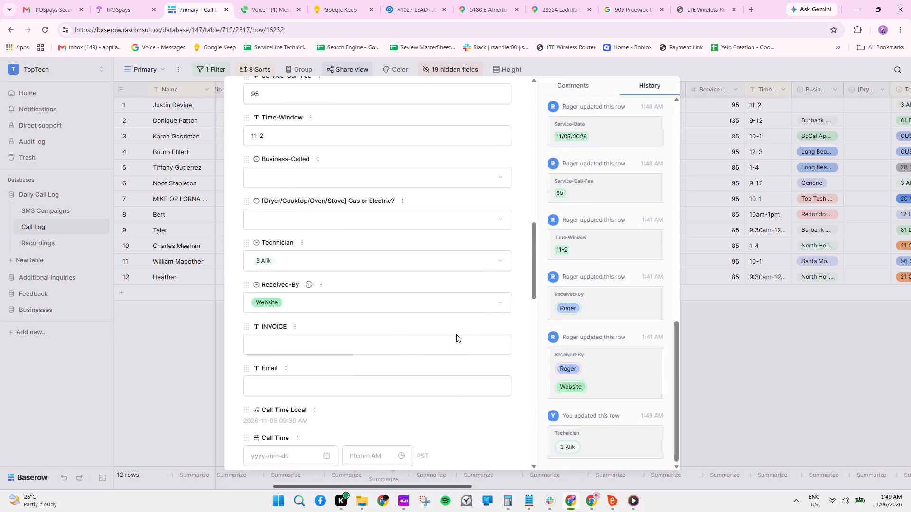
left_click(756, 388)
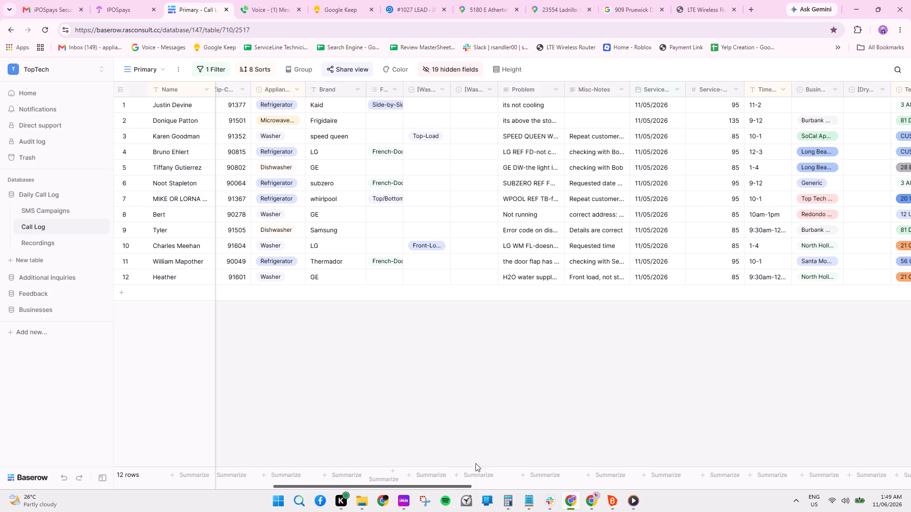
Enter invoice number 61041 for the Oak Park refrigerator call in the Call Log.
left_click_drag(438, 486, 474, 492)
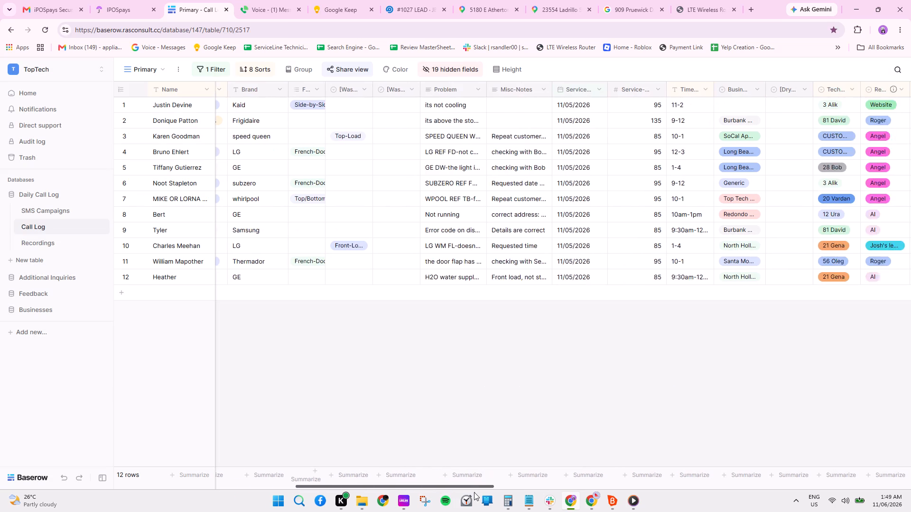
left_click_drag(474, 492, 517, 503)
left_click(731, 102)
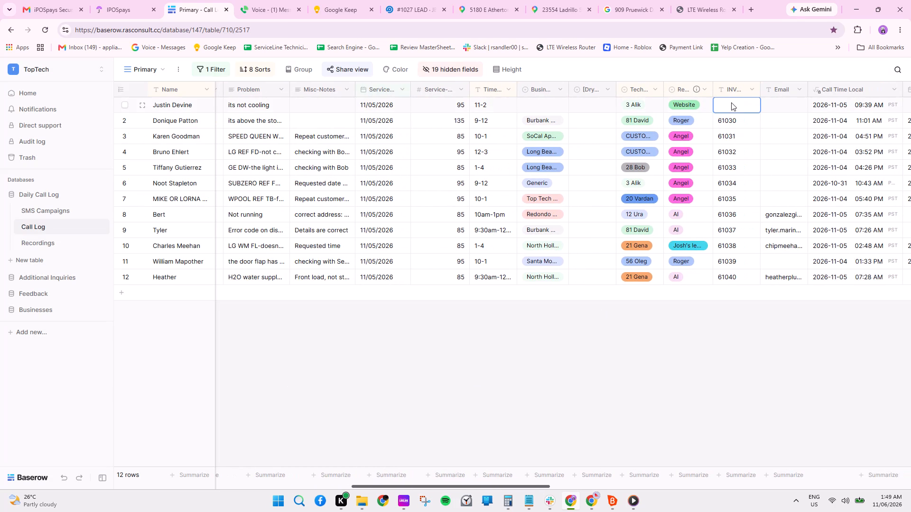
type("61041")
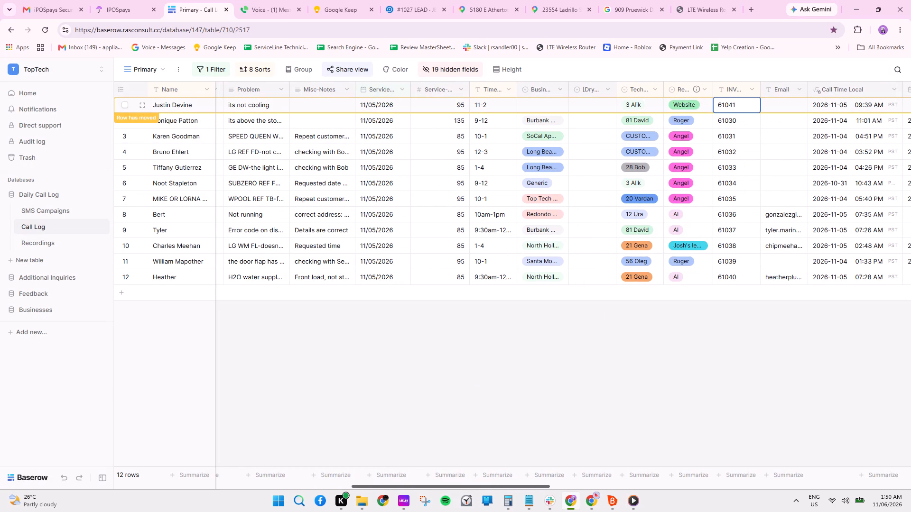
left_click(636, 361)
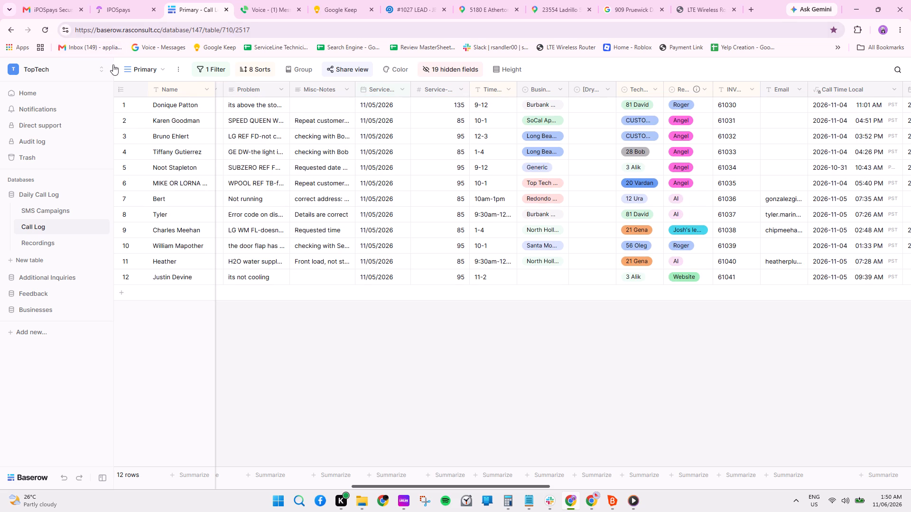
Widen the Baserow navigation sidebar slightly.
left_click_drag(113, 64, 295, 102)
left_click(548, 375)
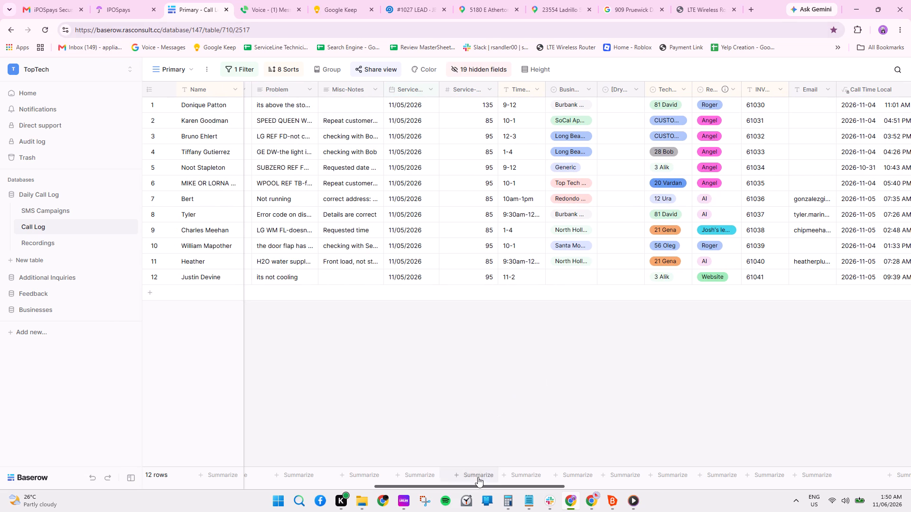
In the Notepad job notes, start a new entry below Gena's with the heading "-ALIK" and the line "61041 CALL AHEAD".
left_click_drag(478, 486, 440, 489)
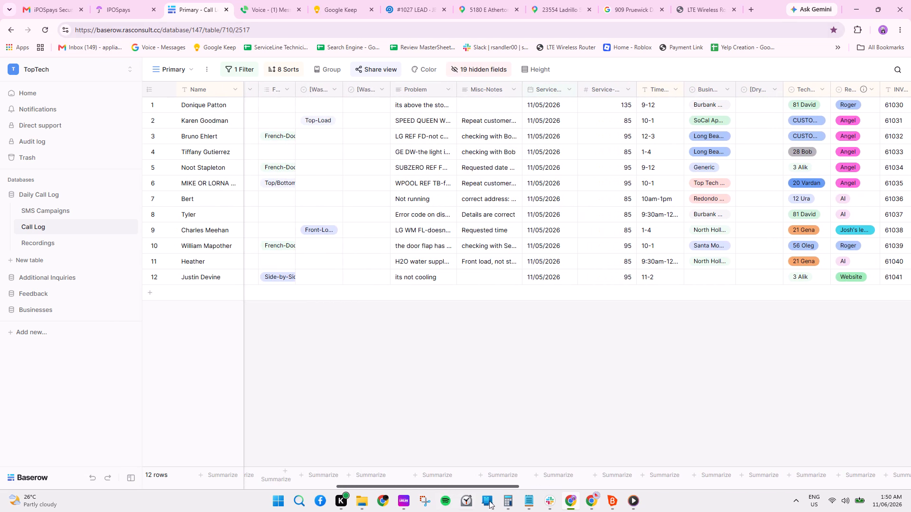
left_click(531, 503)
left_click(482, 450)
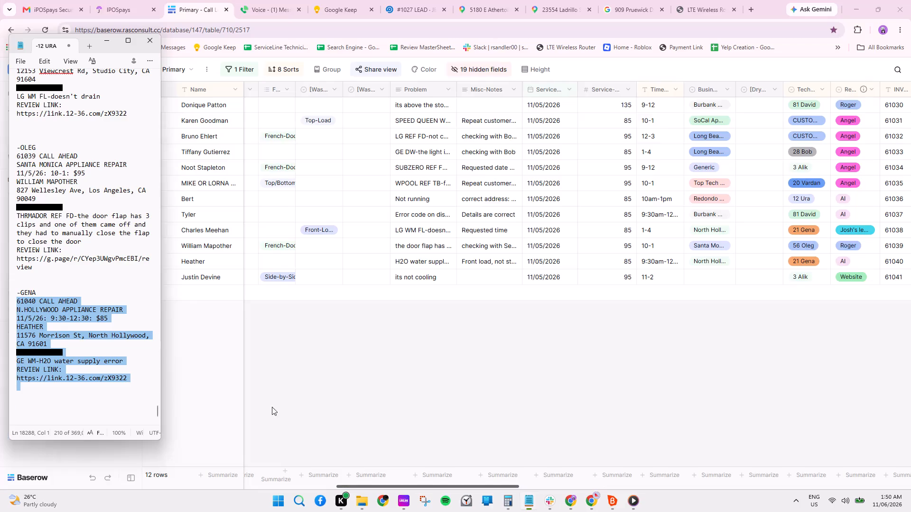
scroll(41, 309, "down", 5)
left_click(18, 270)
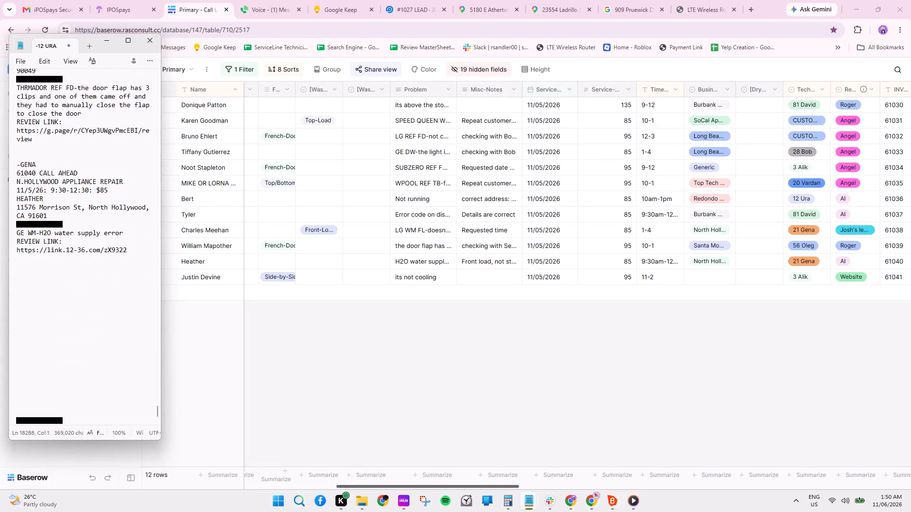
key("Return")
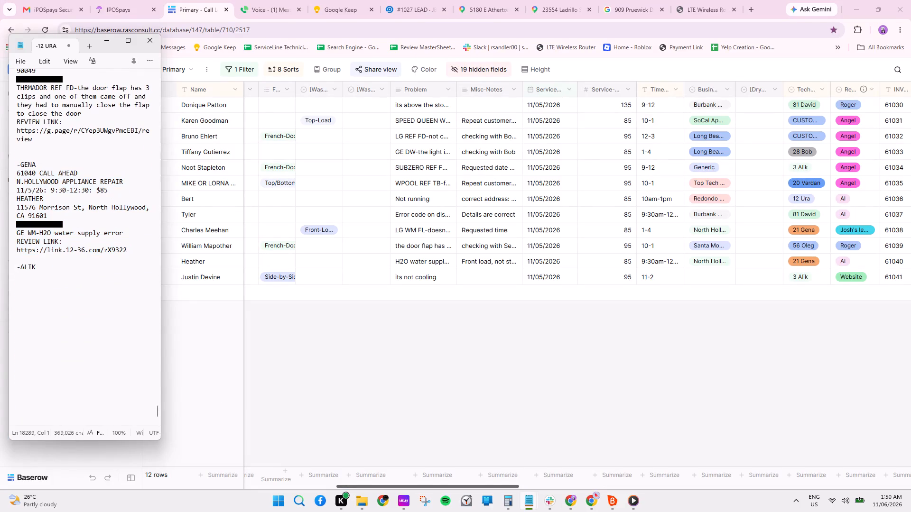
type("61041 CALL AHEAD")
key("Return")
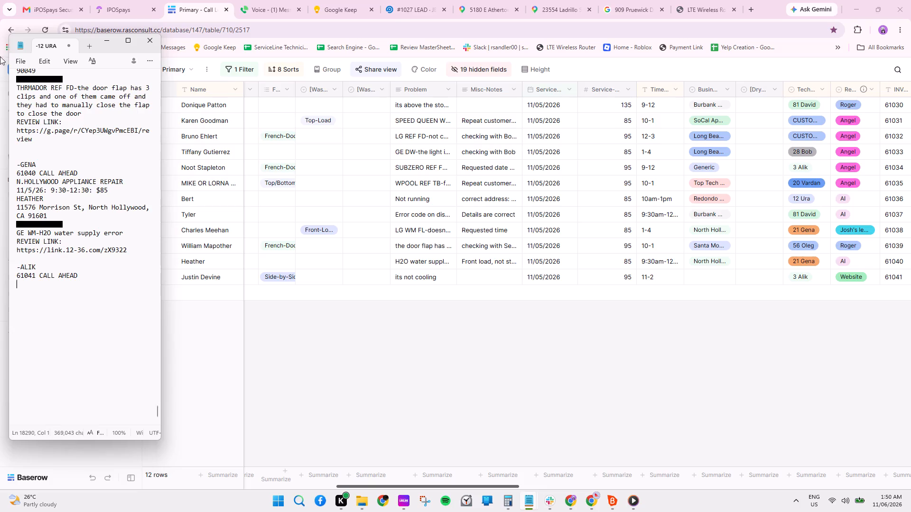
Check lead #1027 for the business contacted and set the Oak Park call's business in the Call Log to Top Tech Appliance Repair.
left_click(400, 11)
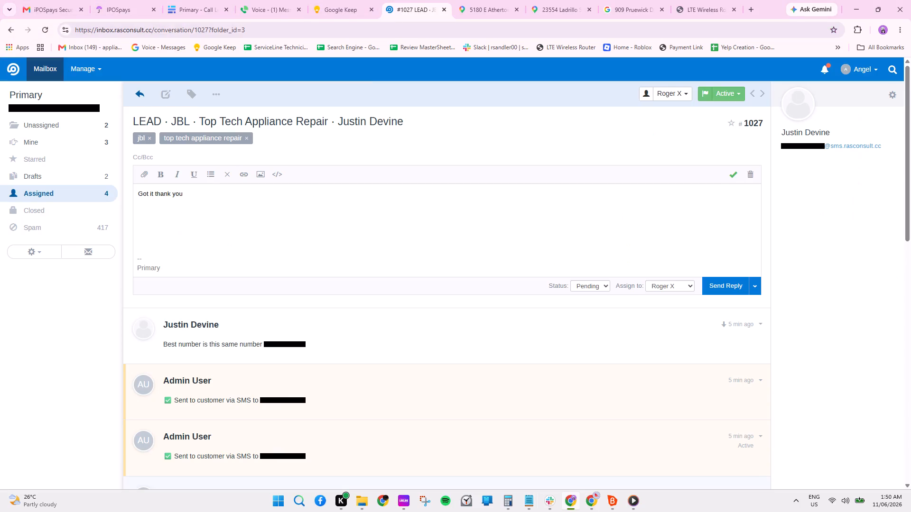
left_click(182, 6)
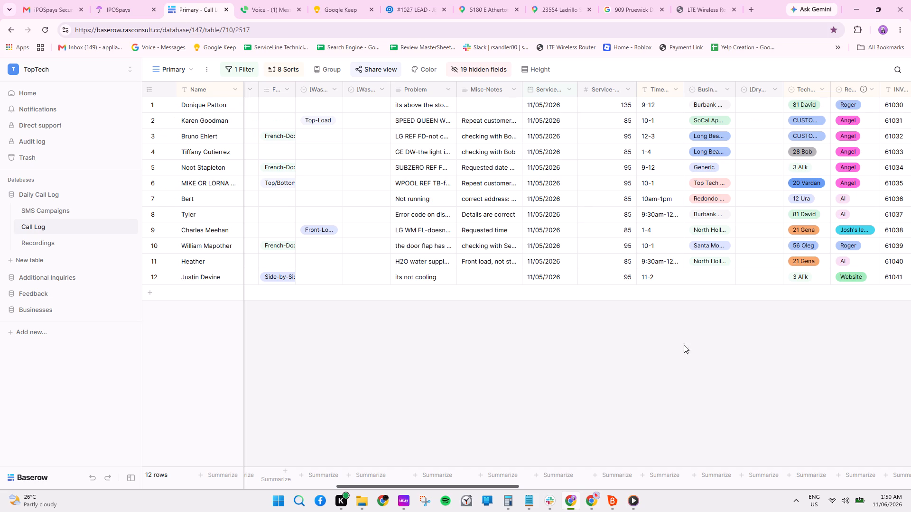
double_click(716, 277)
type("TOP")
left_click(710, 310)
left_click(646, 366)
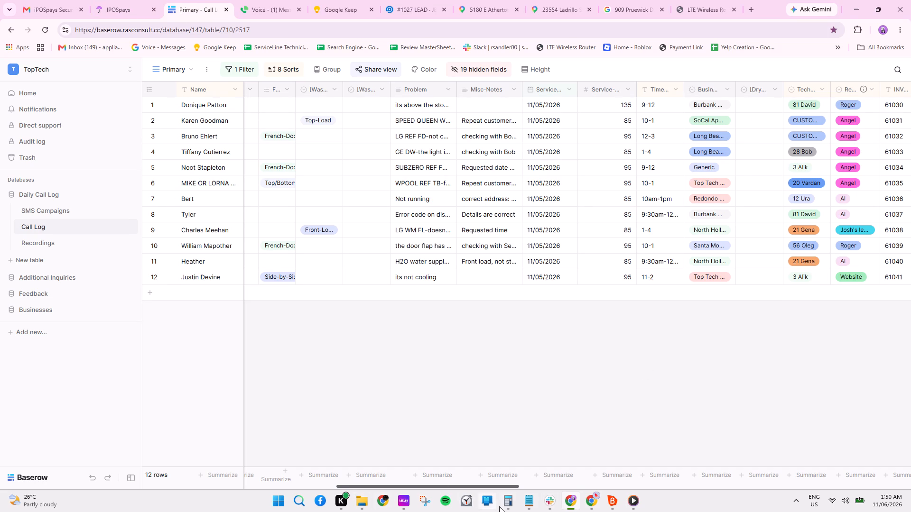
left_click(530, 503)
left_click(487, 461)
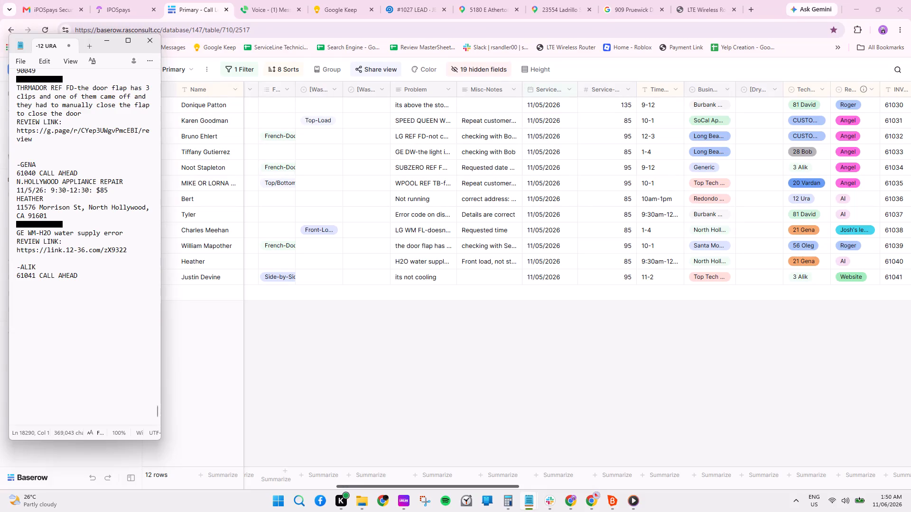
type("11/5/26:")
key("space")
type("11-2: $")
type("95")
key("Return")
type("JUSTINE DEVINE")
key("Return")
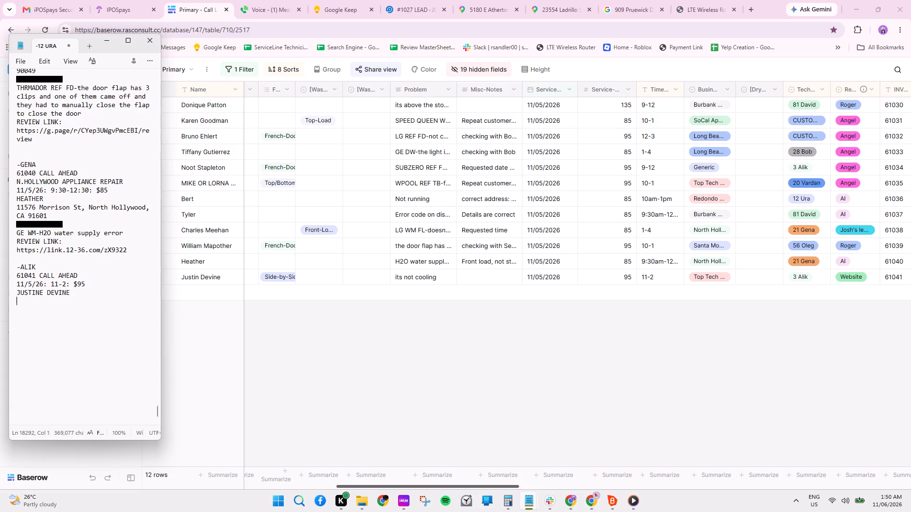
Copy the customer's address and phone number from the Oak Park call's record onto separate lines of the 61041 job note.
left_click(172, 277)
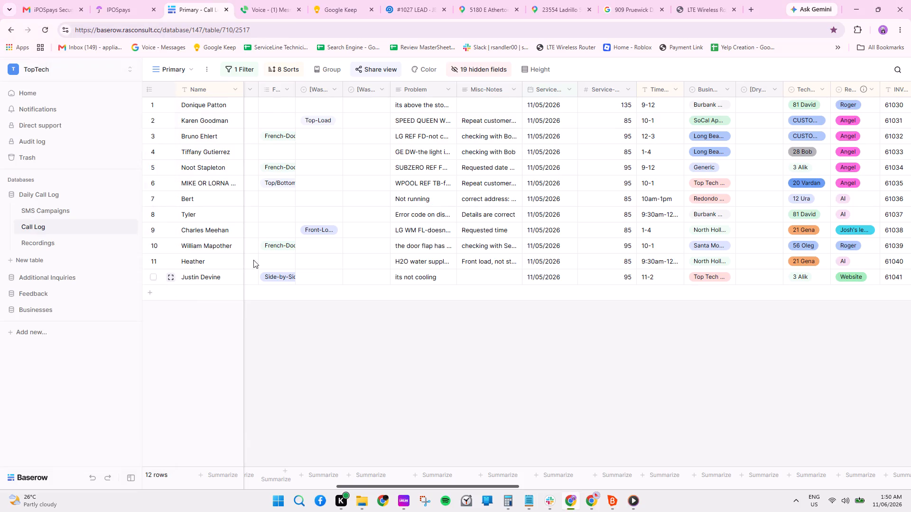
triple_click(308, 242)
key("ctrl+c")
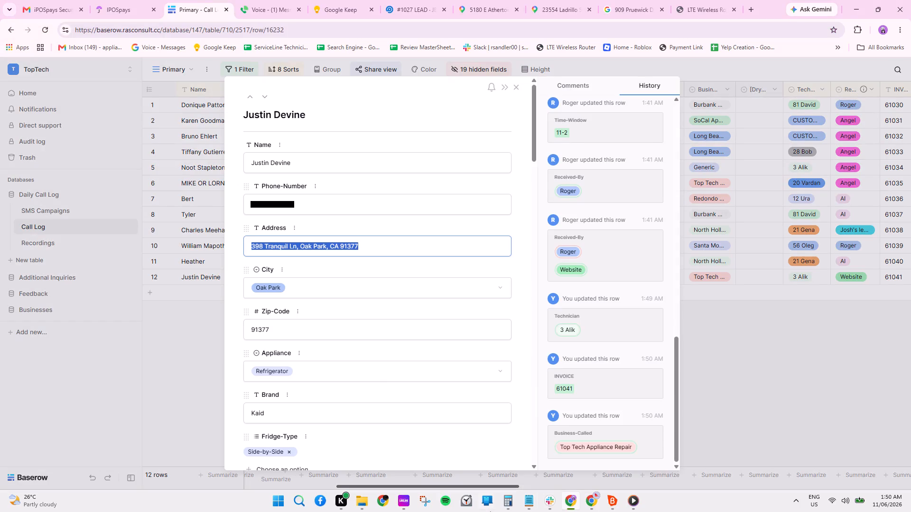
left_click(521, 504)
left_click(481, 464)
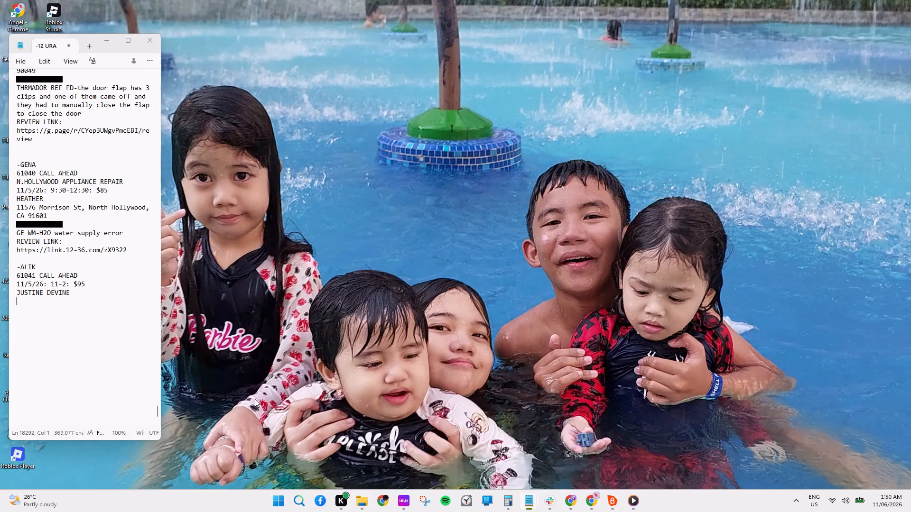
key("ctrl+v")
triple_click(256, 204)
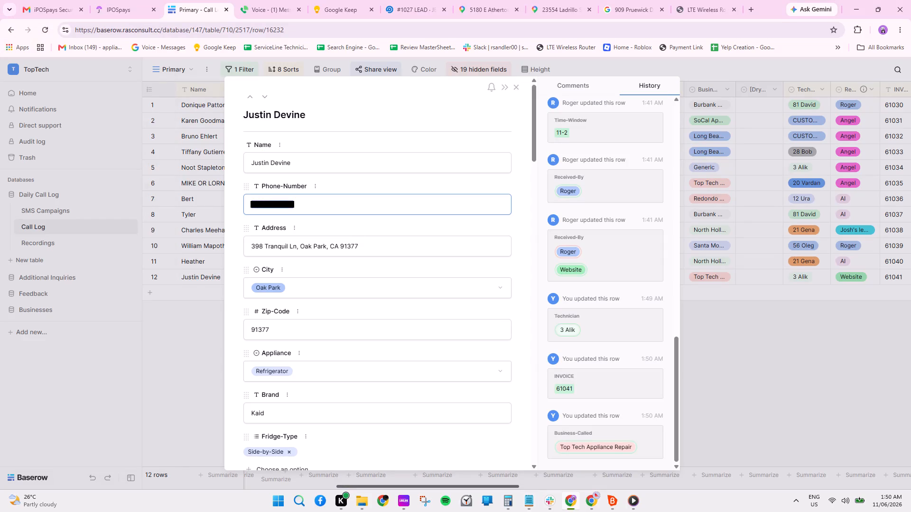
key("ctrl+c")
left_click(529, 503)
left_click(485, 462)
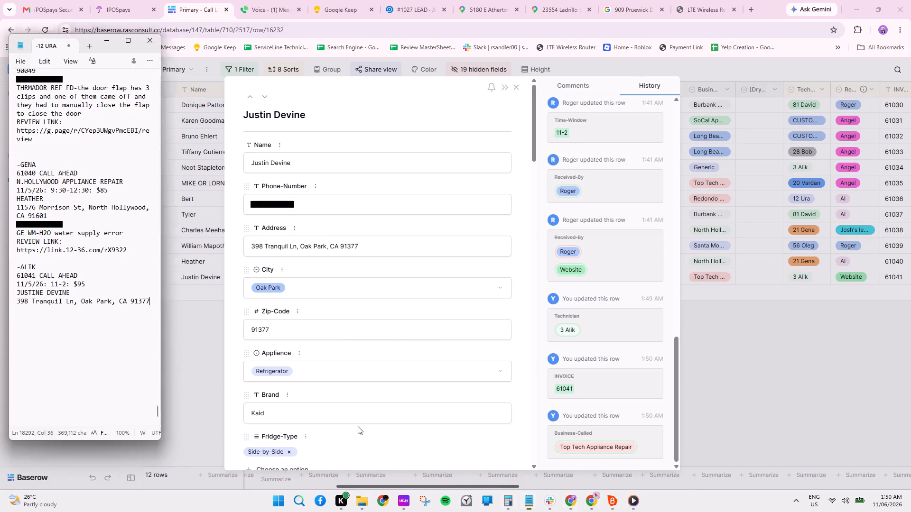
left_click(56, 312)
key("ctrl+v")
Copy the line "KAID REF SS-not cooling" from the Google Voice message to Alik into the 61041 job note.
left_click(47, 320)
scroll(380, 373, "down", 1)
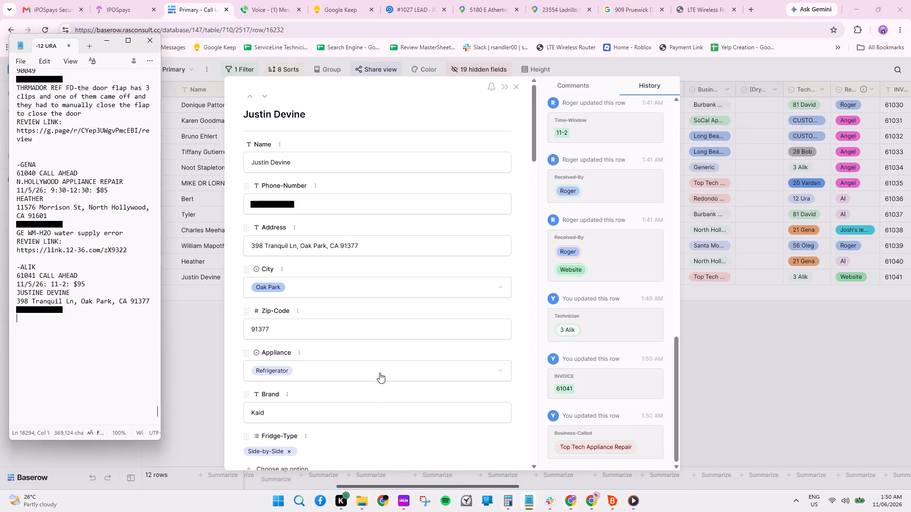
scroll(380, 373, "down", 3)
left_click(261, 8)
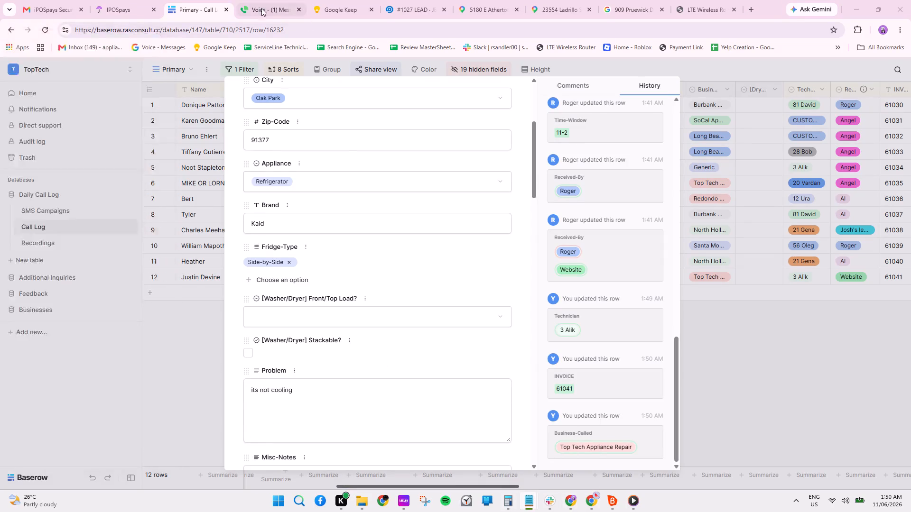
triple_click(534, 403)
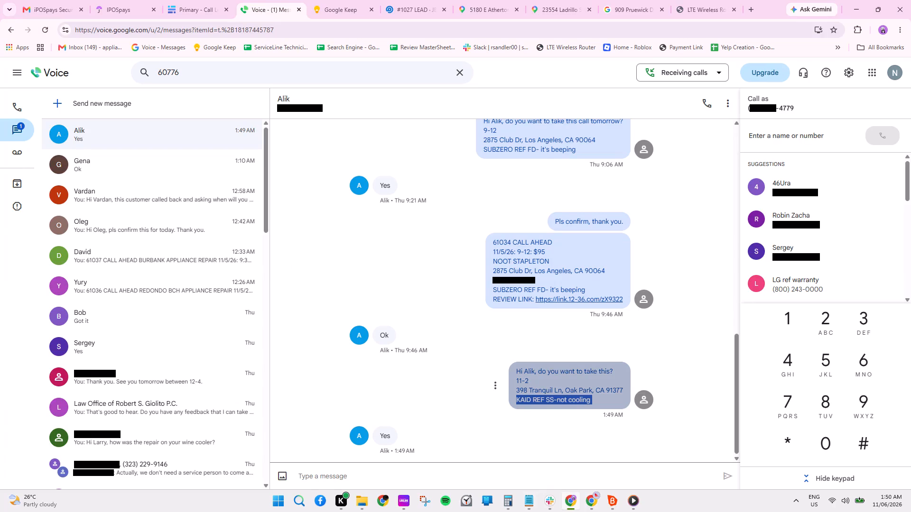
key("ctrl+c")
left_click(523, 503)
left_click(483, 458)
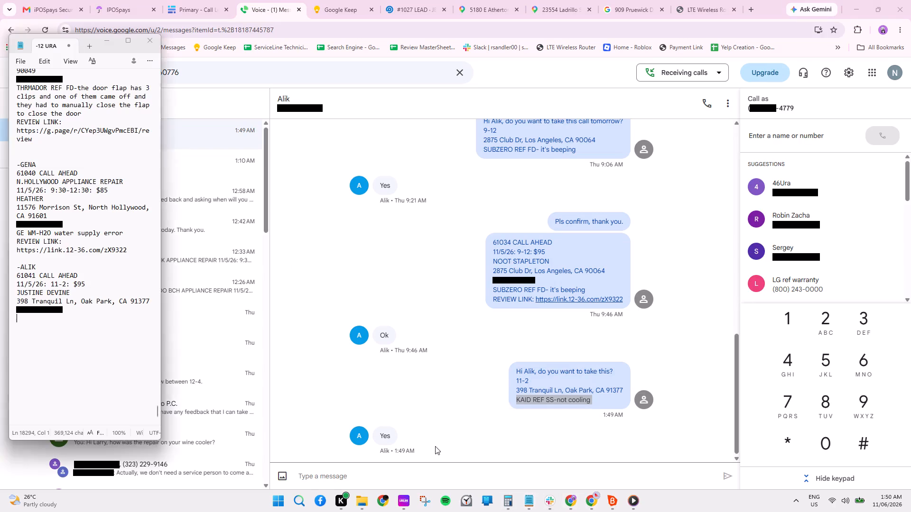
key("ctrl+v")
Add the review link line from Alik's earlier 61034 job message to the end of the 61041 job note.
left_click(38, 324)
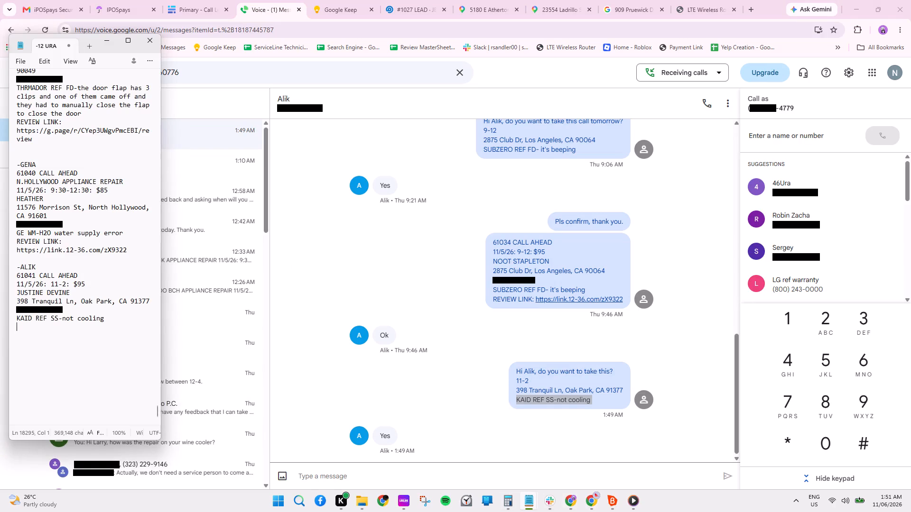
triple_click(510, 296)
key("ctrl+c")
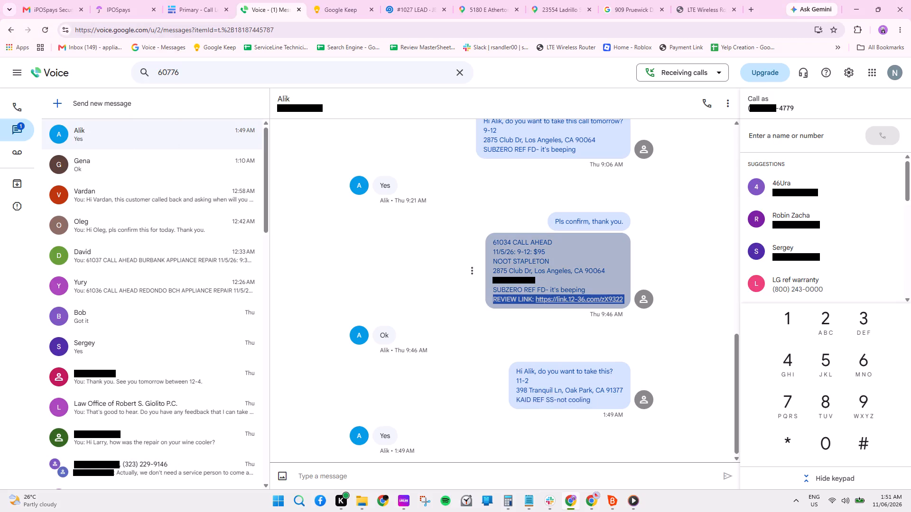
left_click(524, 506)
left_click(492, 466)
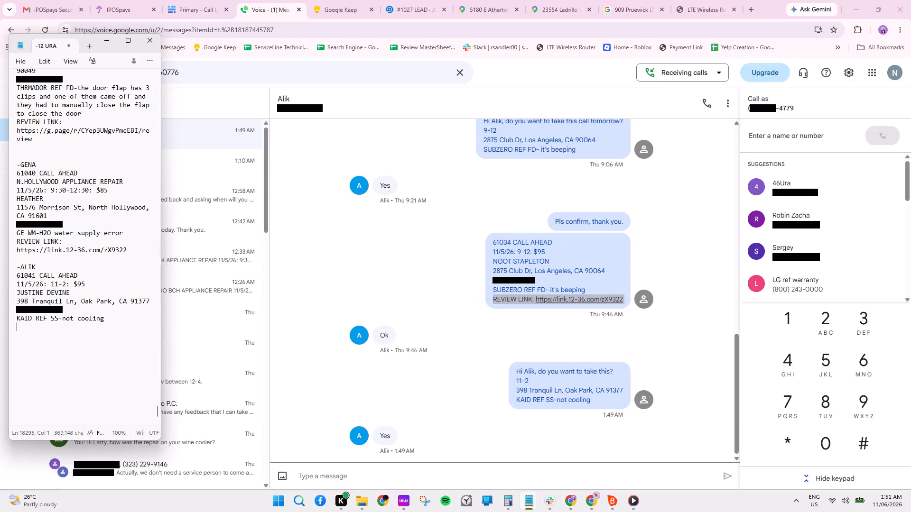
key("ctrl+v")
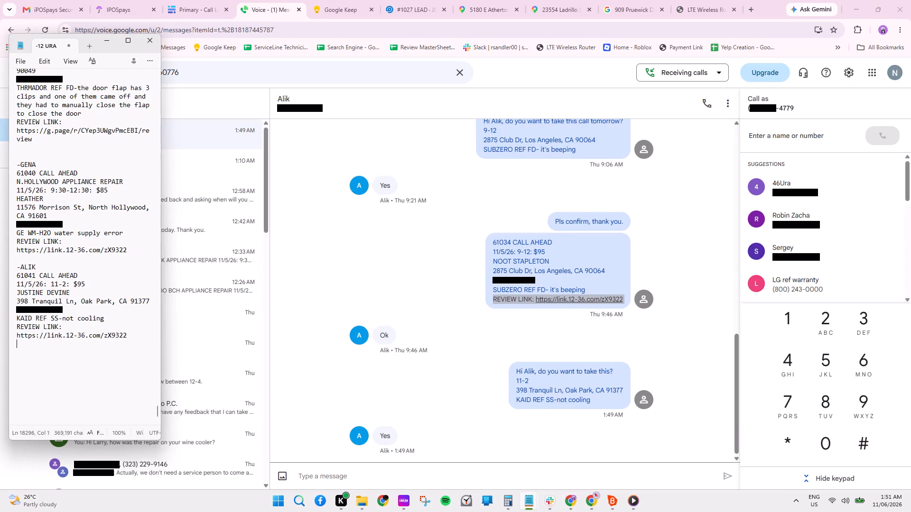
left_click_drag(130, 334, 27, 313)
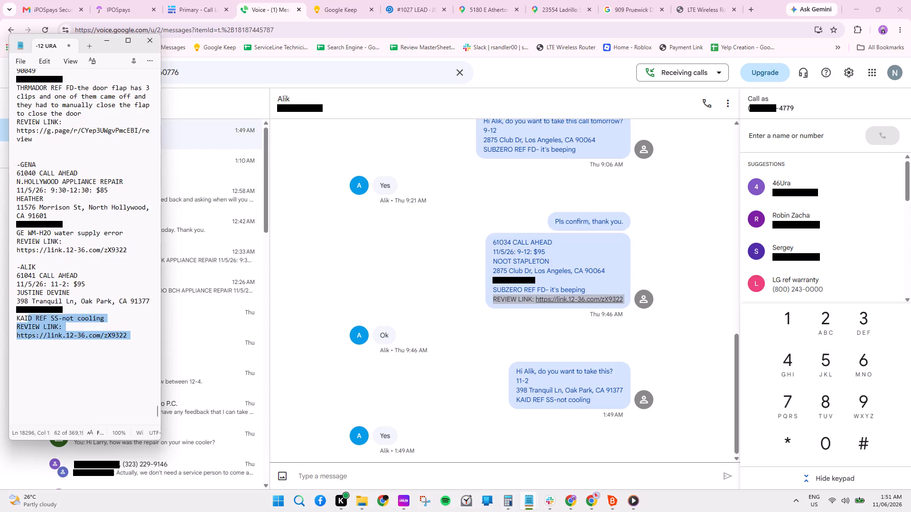
left_click_drag(27, 313, 11, 278)
key("ctrl+c")
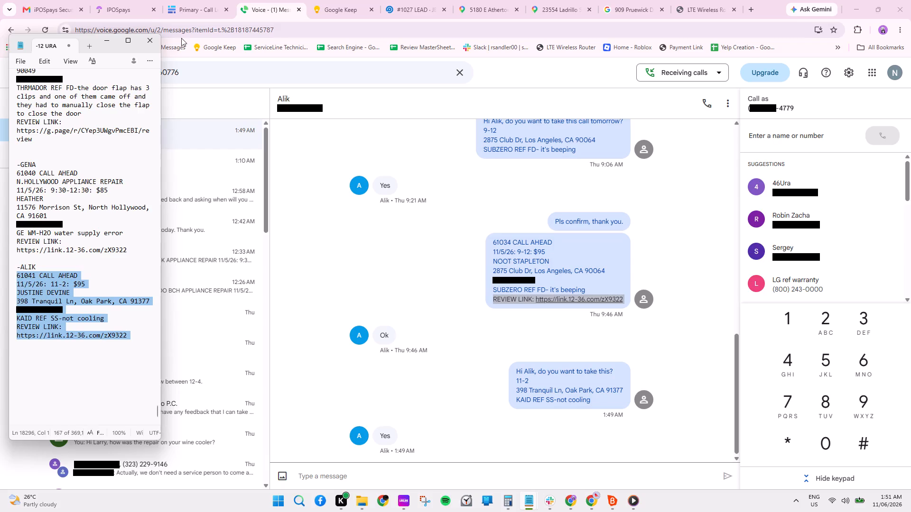
Review the service details in the Oak Park call's record, and reply "Thank you" to Alik in Google Voice.
left_click(186, 2)
scroll(351, 367, "down", 5)
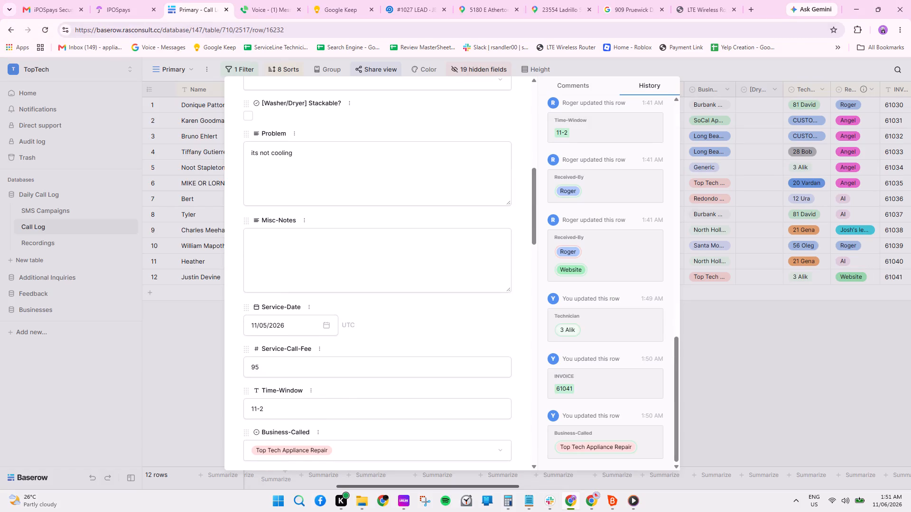
left_click(280, 12)
left_click(381, 479)
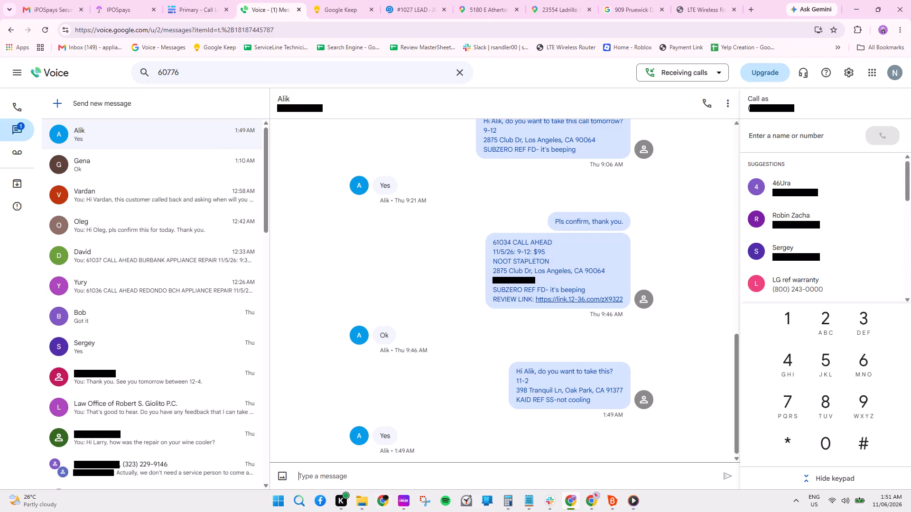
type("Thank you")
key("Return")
Send Alik the copied 61041 job note as a new message.
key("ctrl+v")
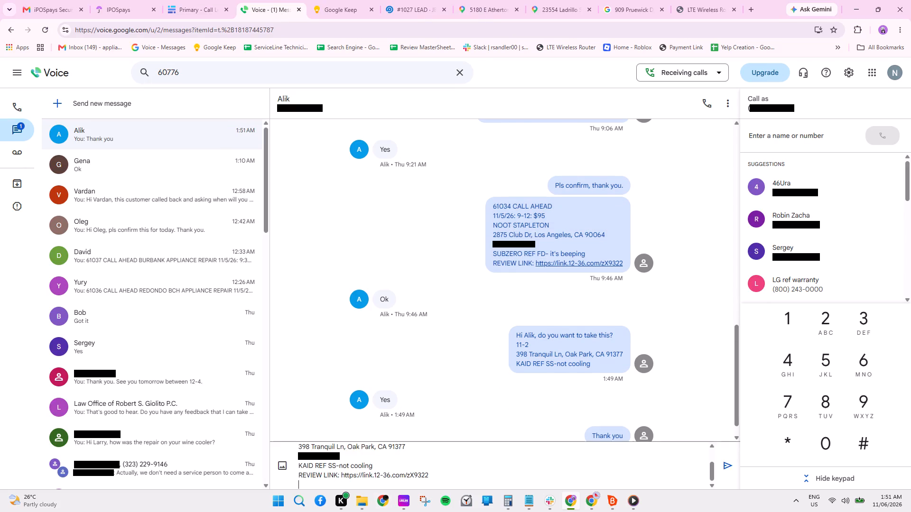
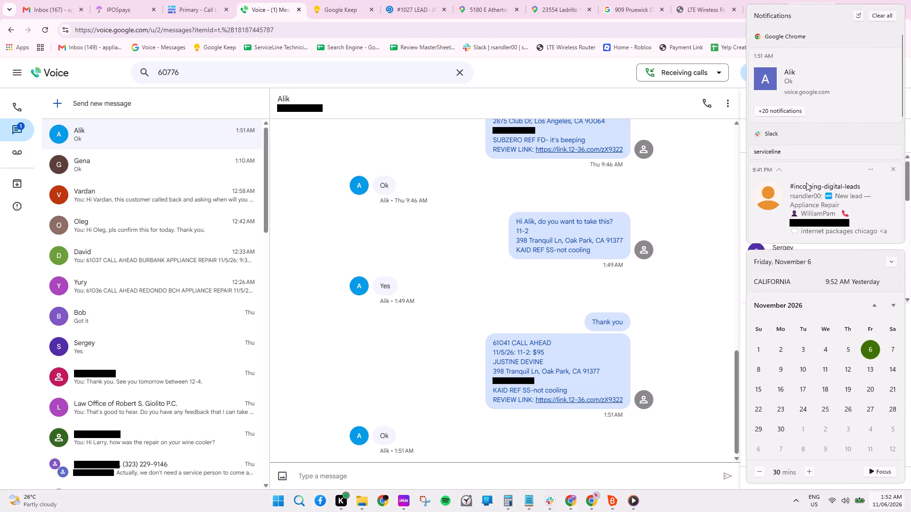
Clear all pending desktop notifications, including those from Google Chrome and Slack.
left_click(880, 18)
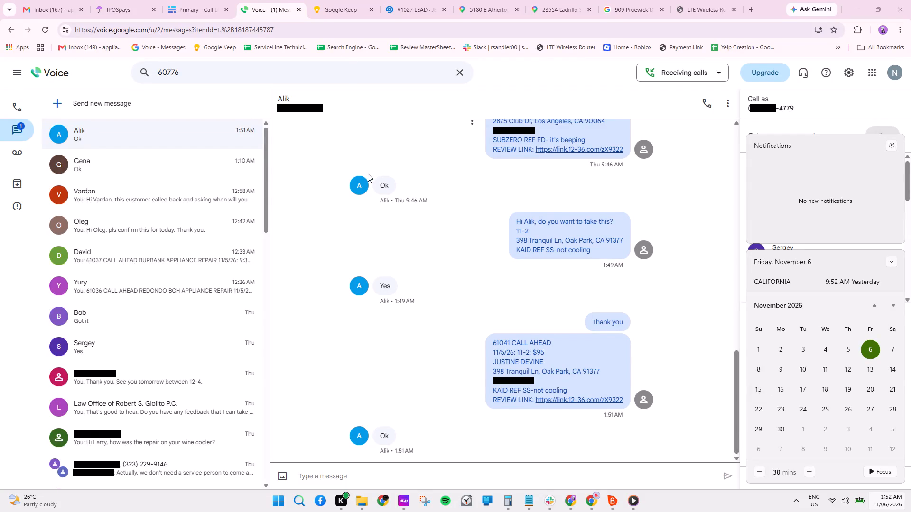
In Google Keep, open the ATTENDANCE 2026 note and add the date 11/5/26 on a new line below the 11/4/26 entry.
left_click(464, 234)
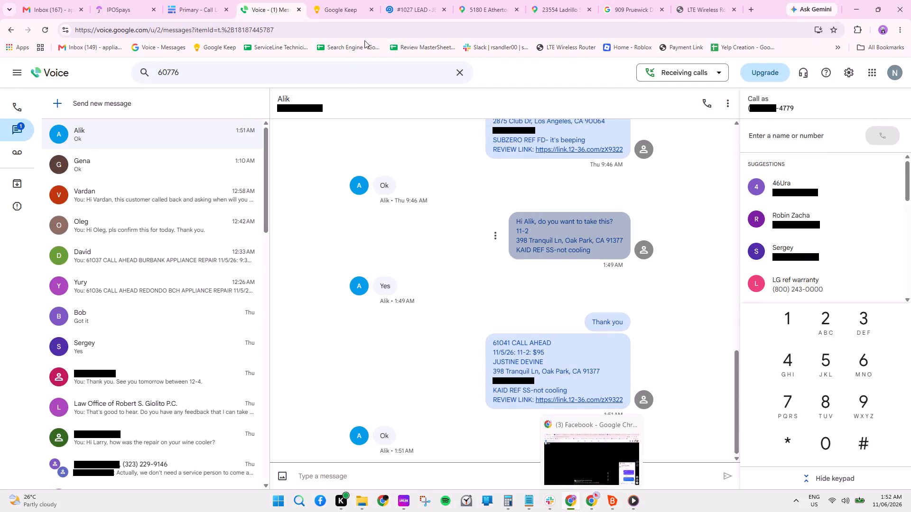
left_click(311, 8)
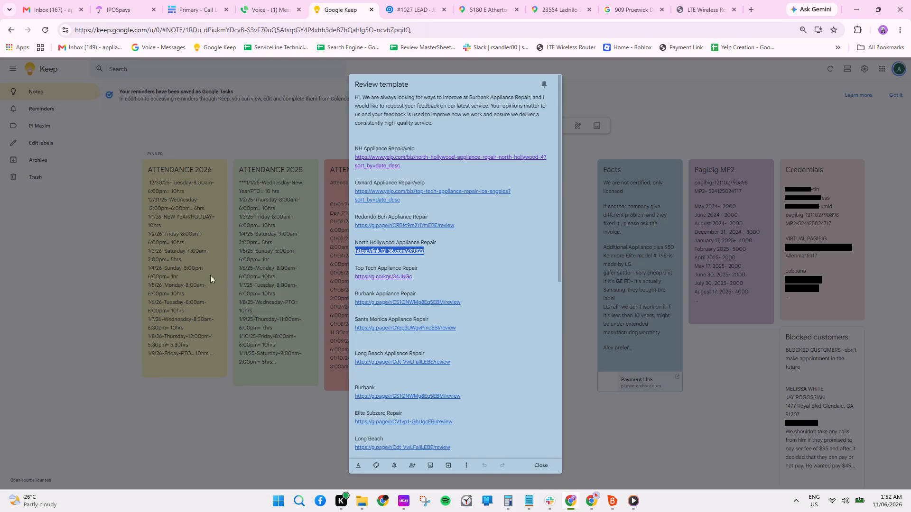
left_click(202, 270)
left_click(204, 278)
scroll(425, 298, "down", 20)
scroll(425, 298, "down", 20)
scroll(425, 298, "down", 7)
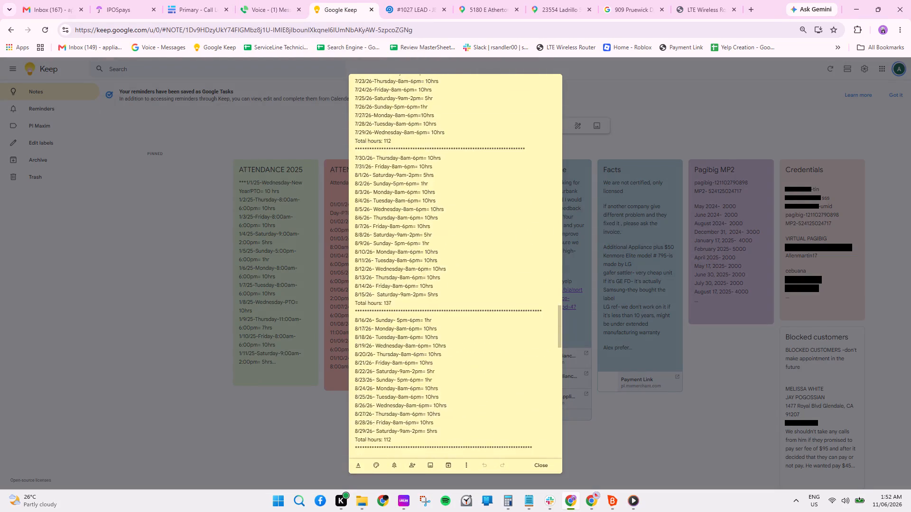
scroll(459, 321, "down", 20)
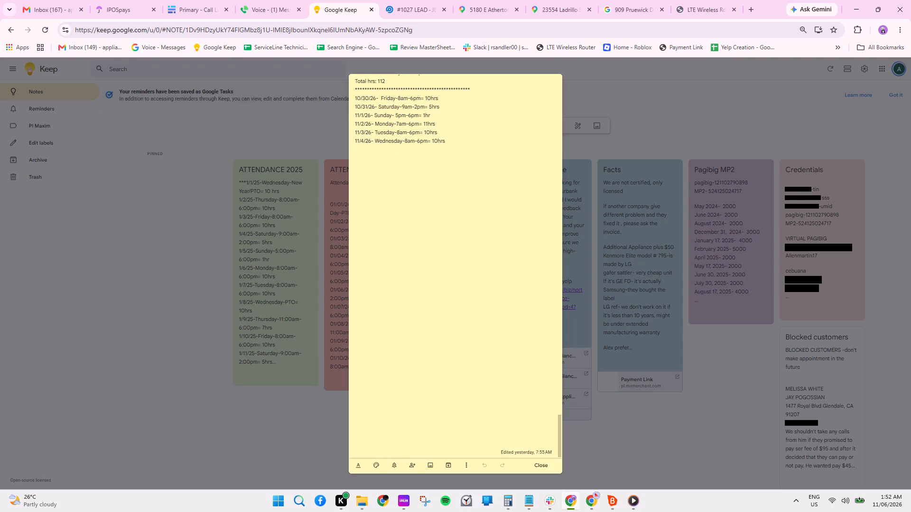
left_click(360, 148)
type("11/5/26")
Copy "- Thursday-8am-6pm= 10hrs" from the 10/22/26 attendance entry and add it after the 11/5/26 date.
scroll(441, 251, "up", 4)
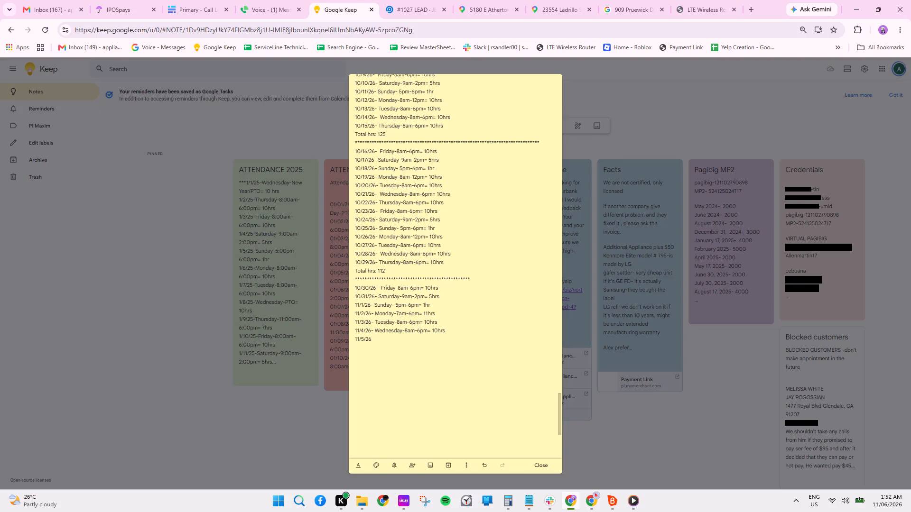
left_click_drag(375, 185, 446, 186)
left_click(413, 204)
left_click_drag(375, 204, 445, 201)
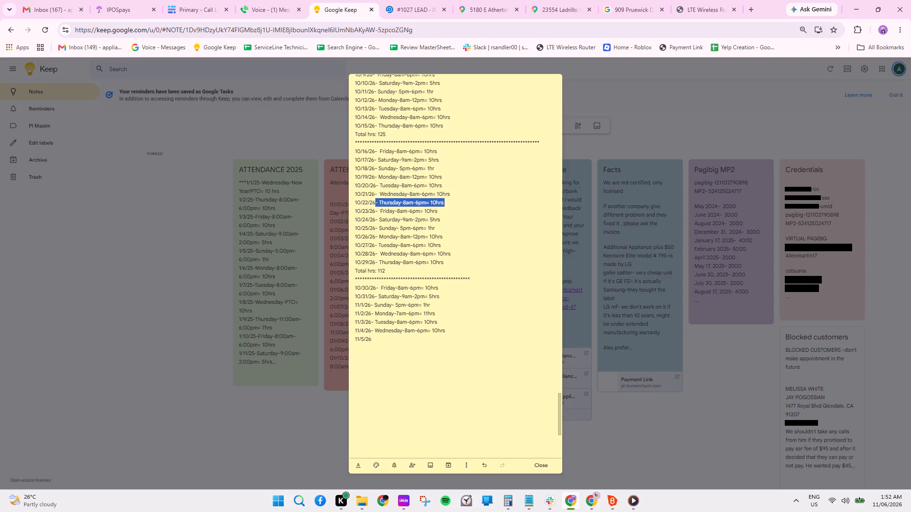
key("ctrl+c")
left_click(404, 341)
key("ctrl+v")
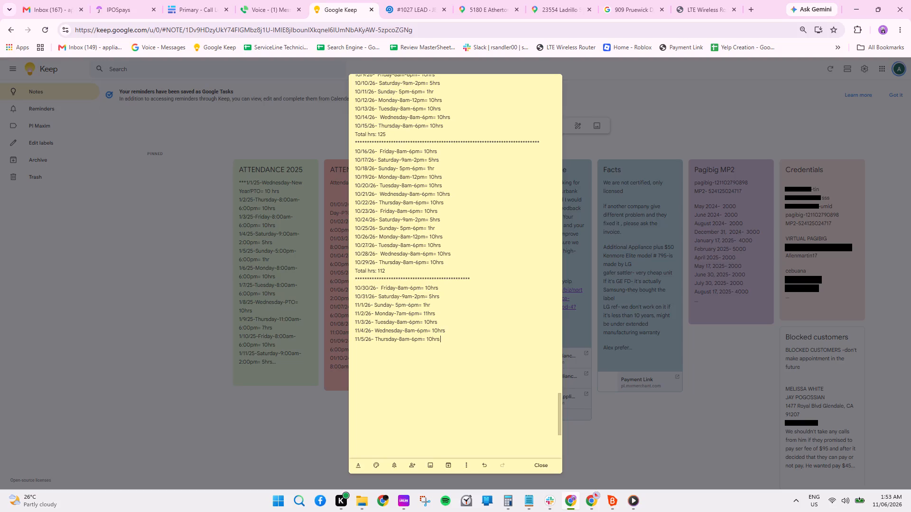
Review the daily hours in the attendance entries from 10/30/26 through 11/5/26, and close the note.
left_click(361, 347)
left_click(434, 338)
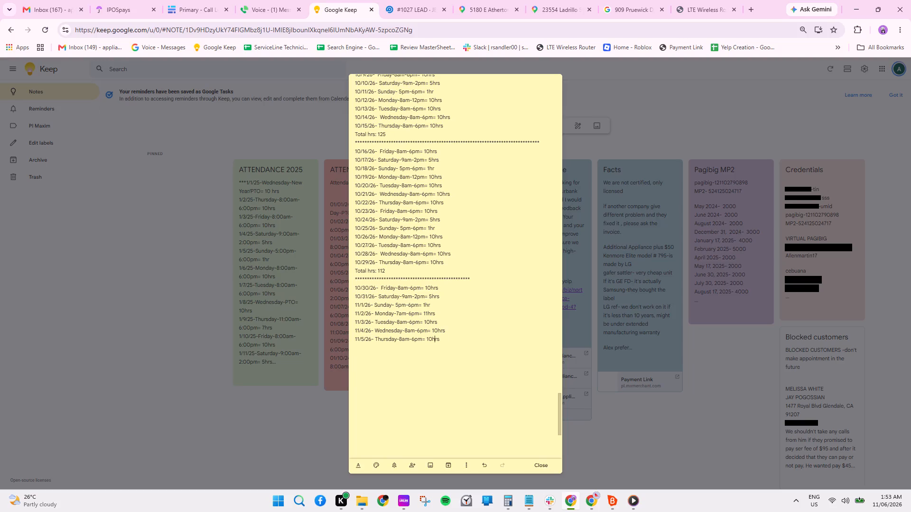
left_click(439, 329)
left_click(431, 322)
left_click(437, 287)
left_click(438, 341)
left_click(443, 331)
left_click(435, 320)
left_click(436, 311)
left_click(444, 289)
left_click(307, 433)
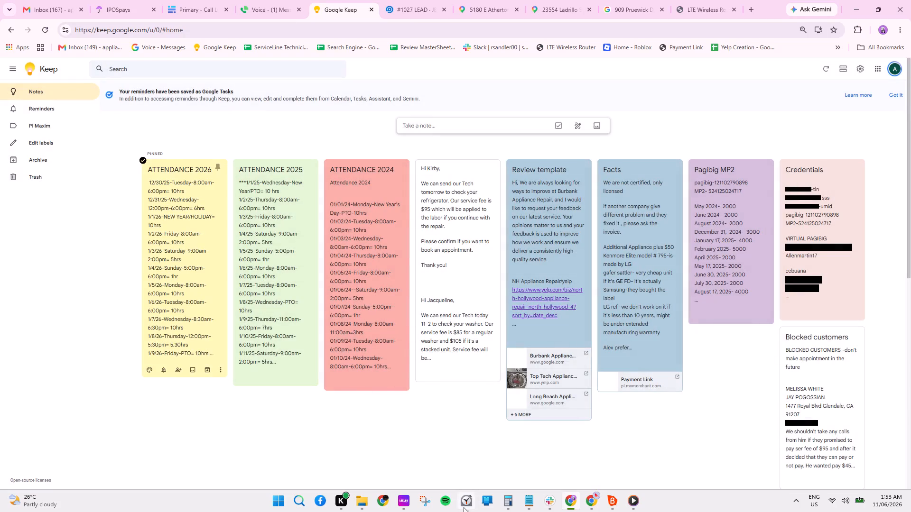
Switch to Calculator and multiply 57 by 6.50.
left_click(503, 499)
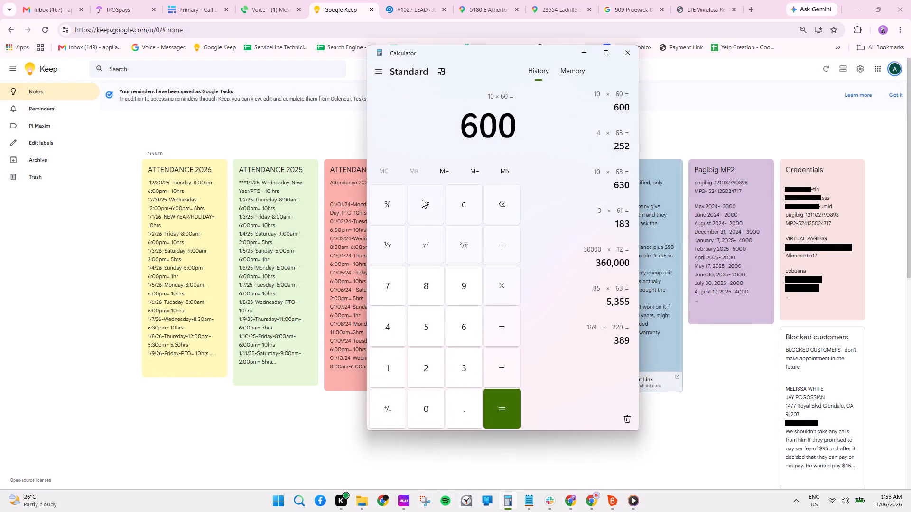
left_click(422, 200)
left_click(426, 331)
left_click(395, 287)
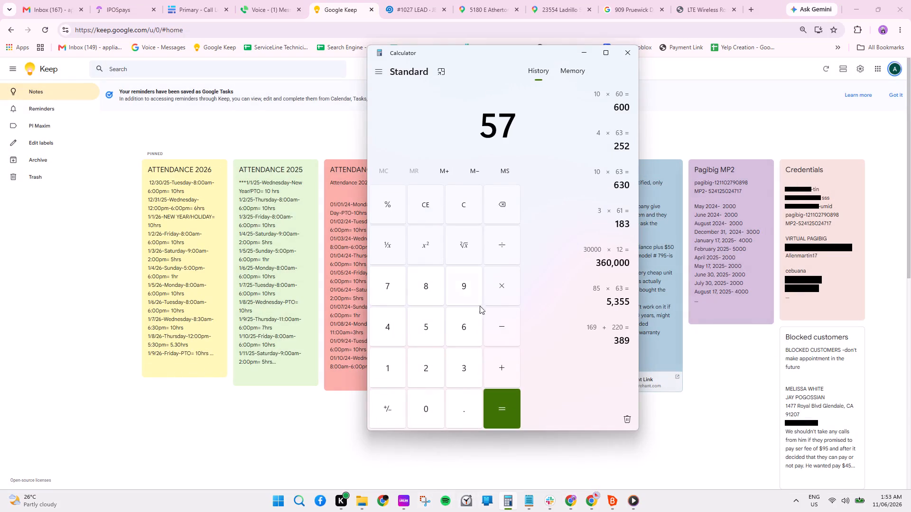
left_click(502, 289)
left_click(463, 335)
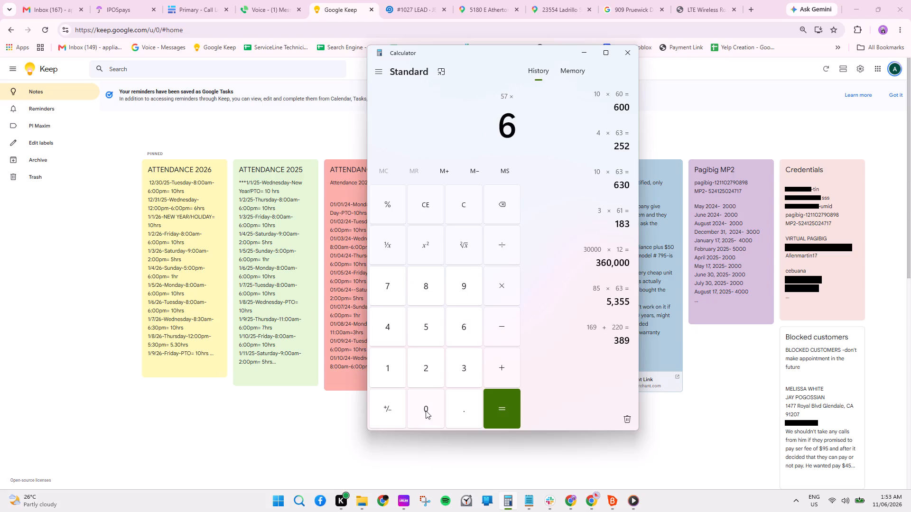
left_click(467, 407)
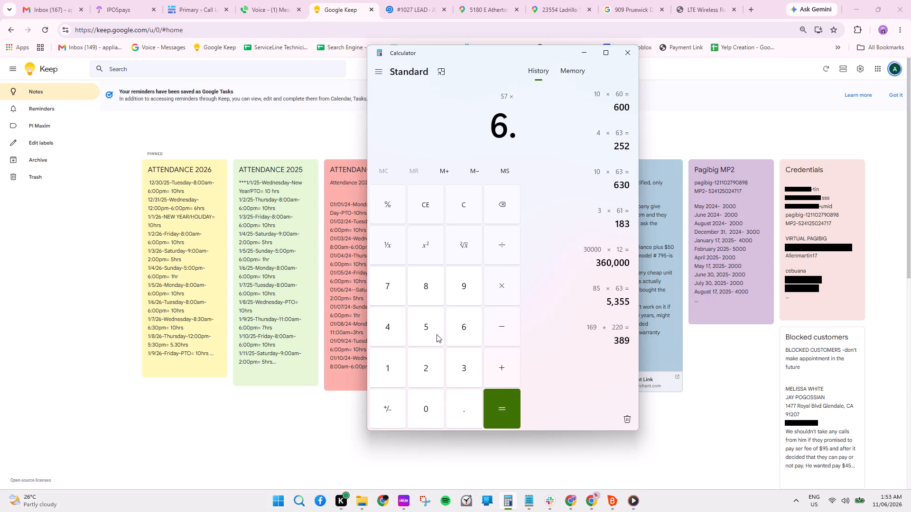
left_click(433, 333)
left_click(427, 410)
left_click(500, 407)
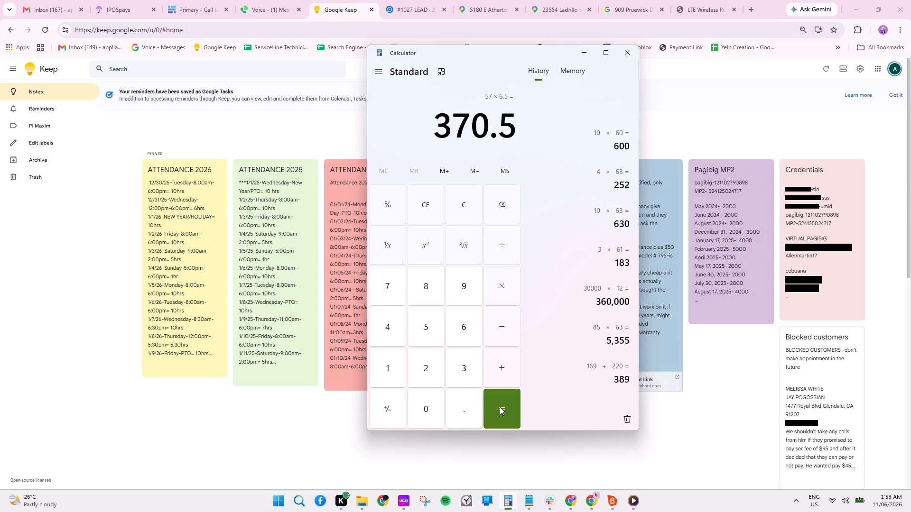
Multiply the calculated result by 60 and minimize the calculator.
left_click(504, 286)
left_click(465, 328)
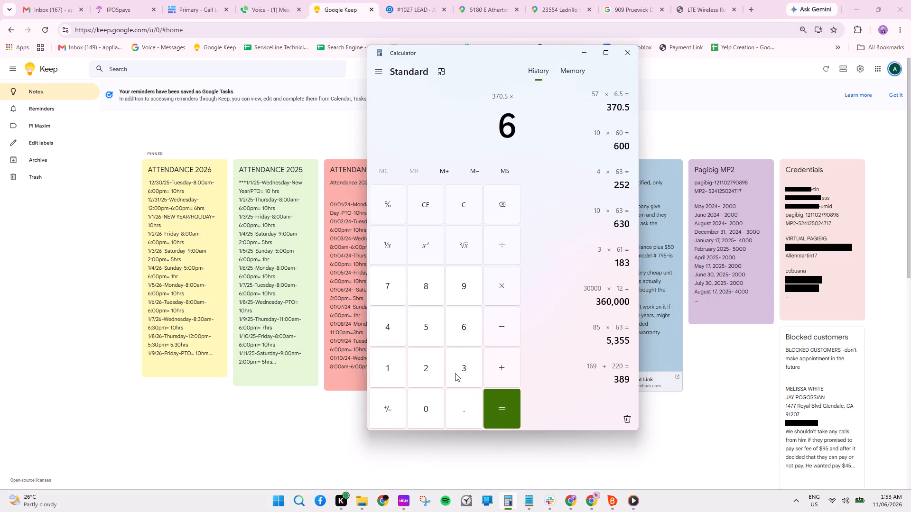
left_click(424, 399)
left_click(511, 410)
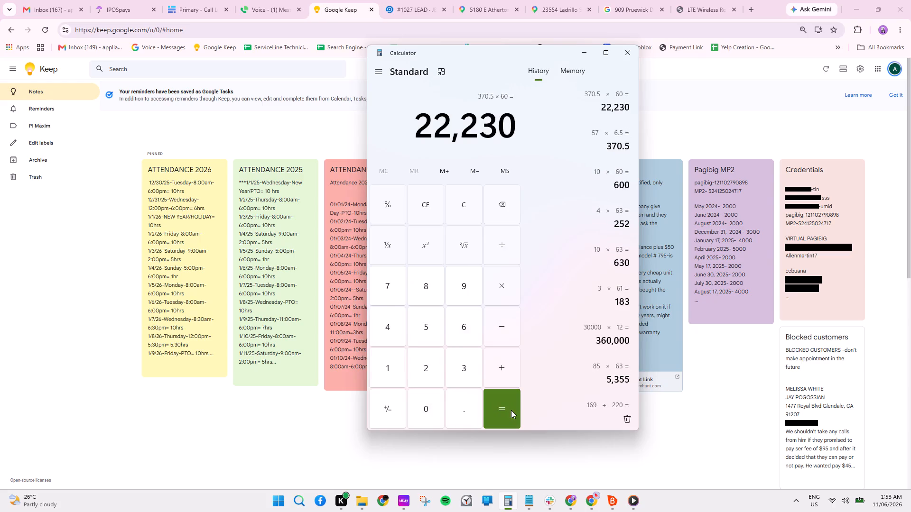
left_click(582, 55)
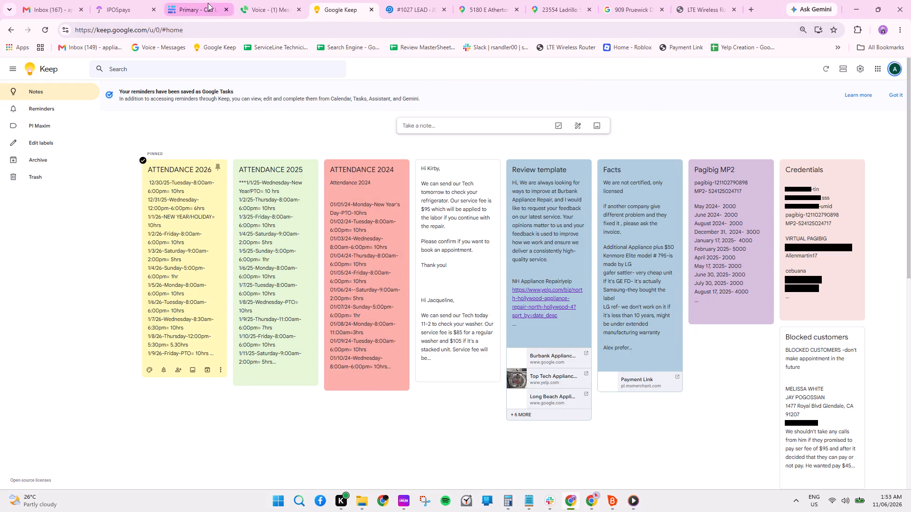
In Google Voice, open Alik's conversation and clear its unread message notification.
left_click_drag(255, 6, 260, 7)
left_click(128, 136)
triple_click(335, 470)
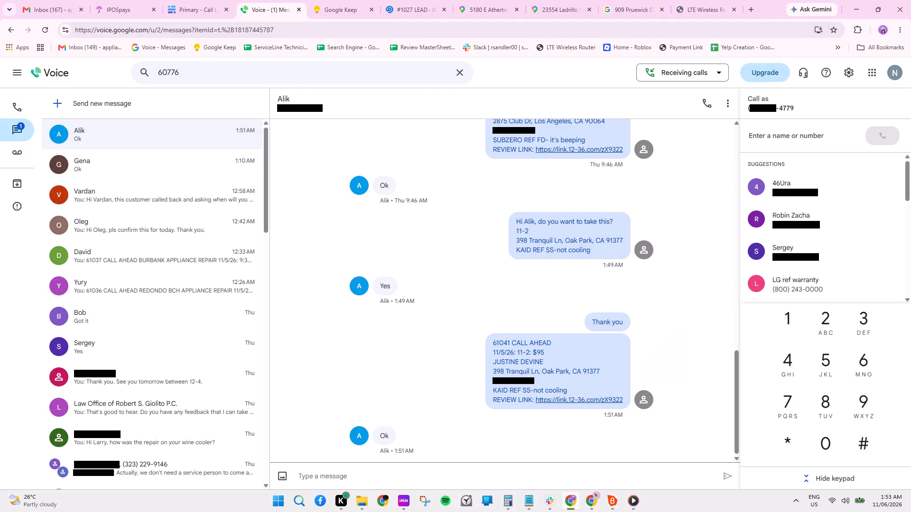
double_click(336, 471)
left_click(333, 468)
Return to the Baserow call log and close the expanded record for invoice 61041.
left_click(200, 11)
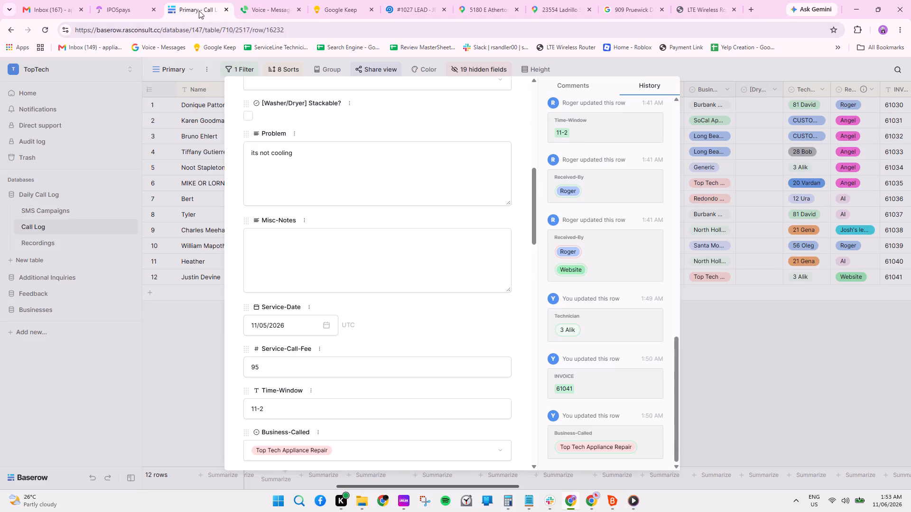
left_click_drag(162, 365, 168, 365)
left_click(618, 411)
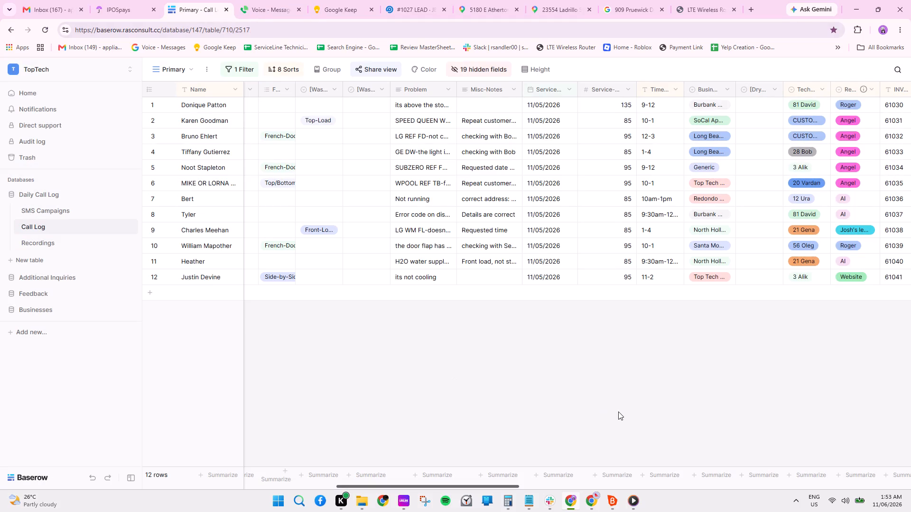
left_click(618, 411)
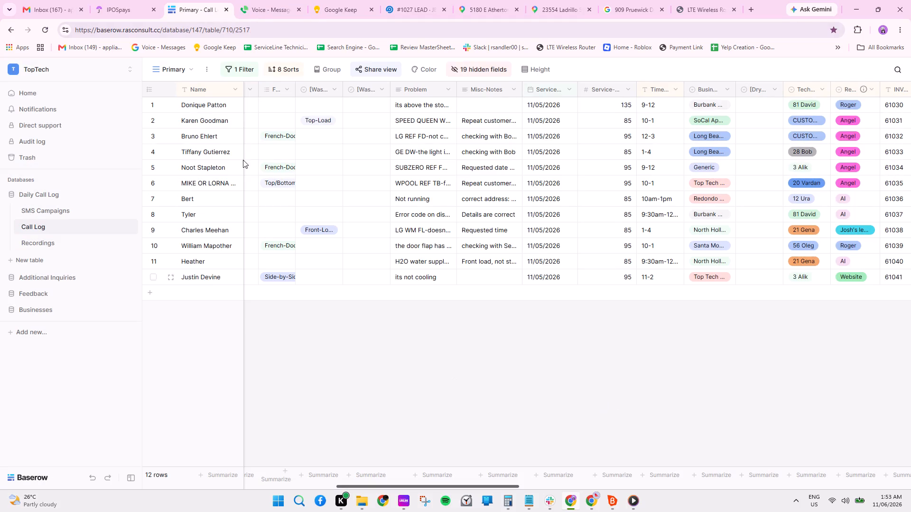
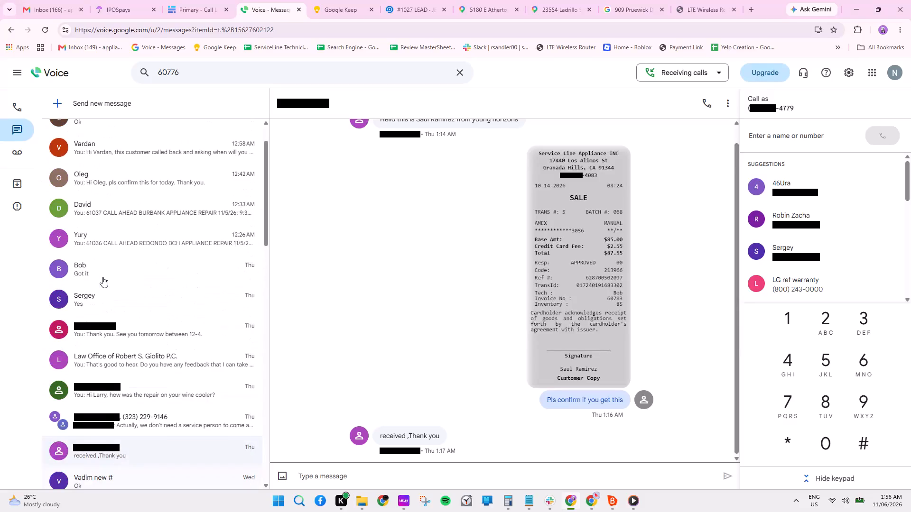
left_click(103, 247)
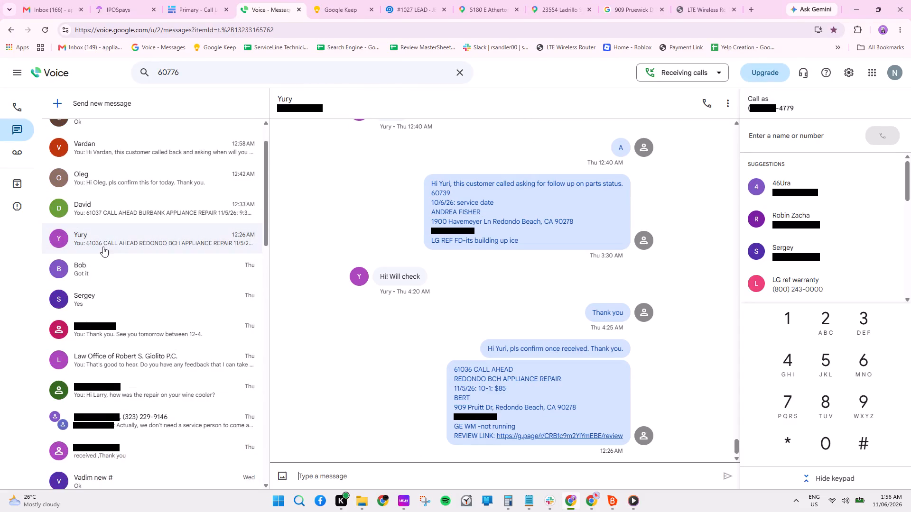
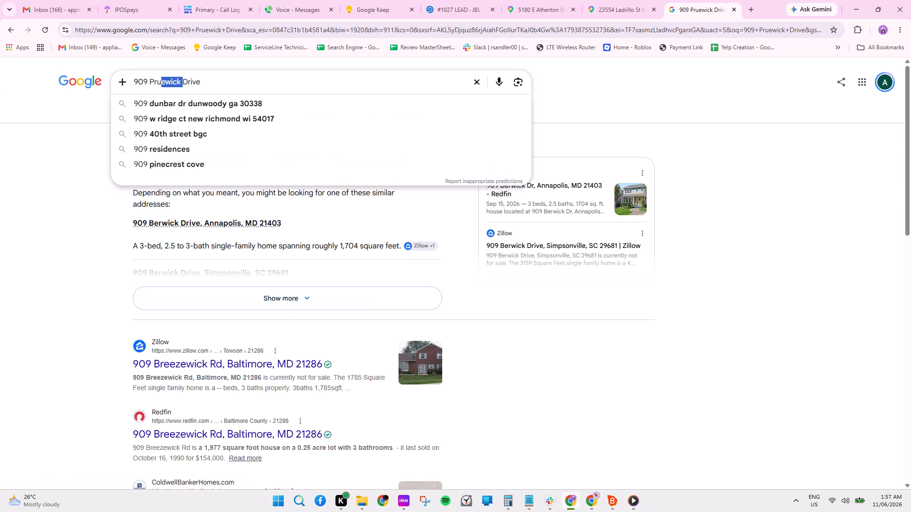
Search the web for the customer's street address, trying corrected double-t and single-t spellings of the street name.
key("BackSpace")
type("itt")
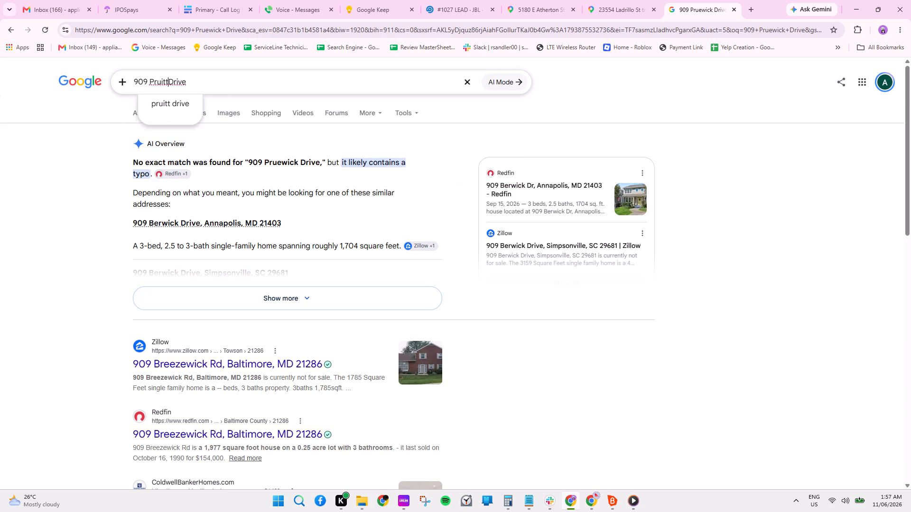
key("space")
key("Return")
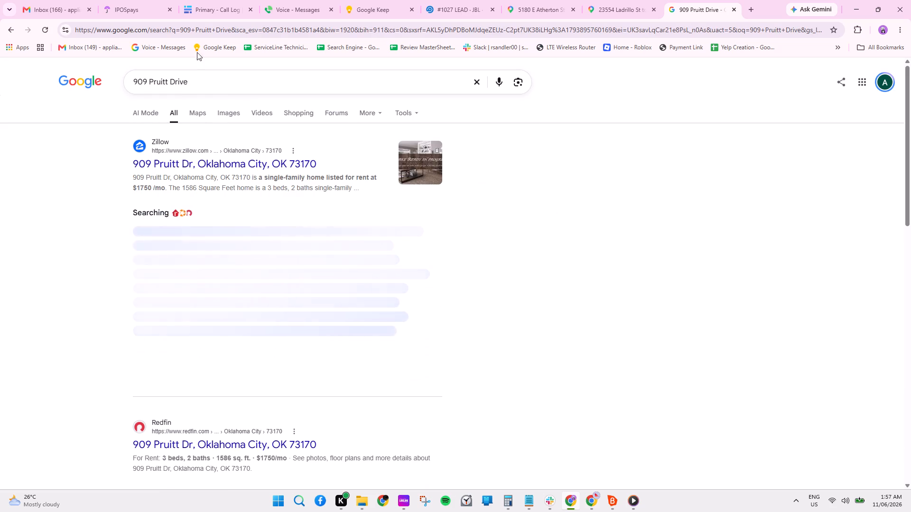
left_click(167, 82)
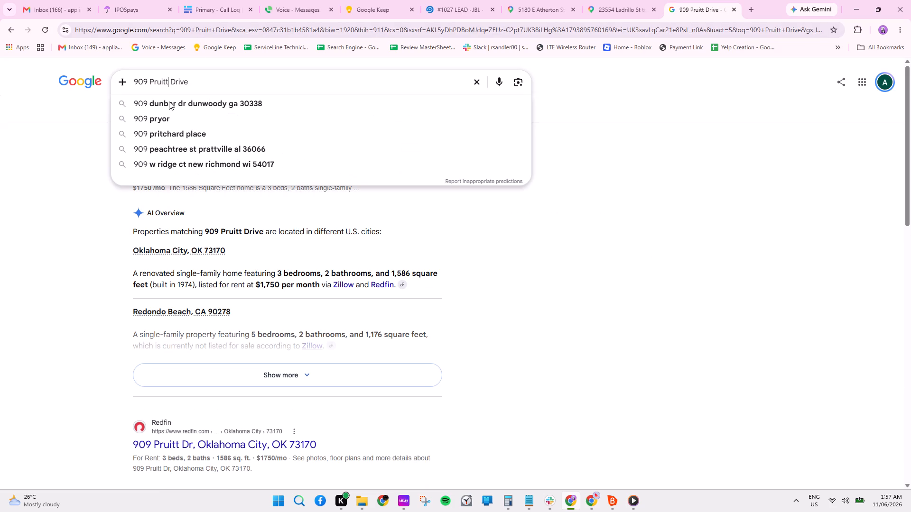
key("BackSpace")
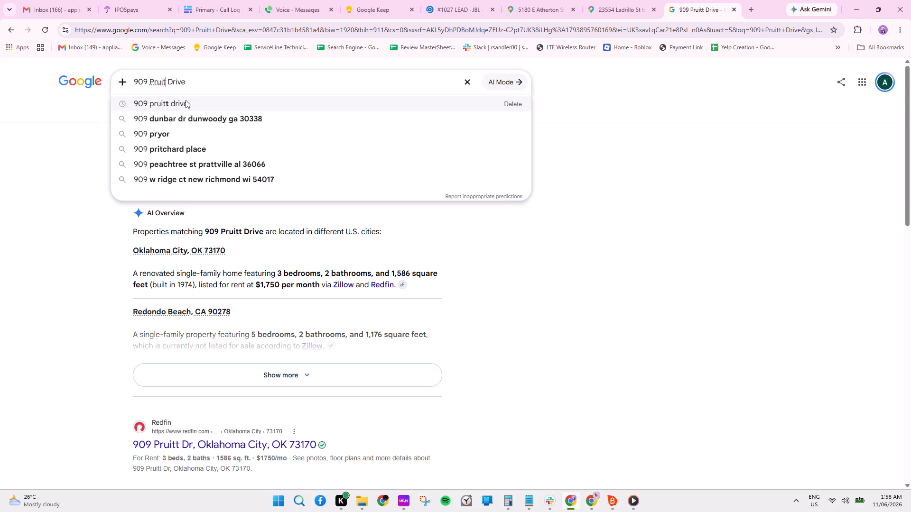
left_click(214, 83)
key("Return")
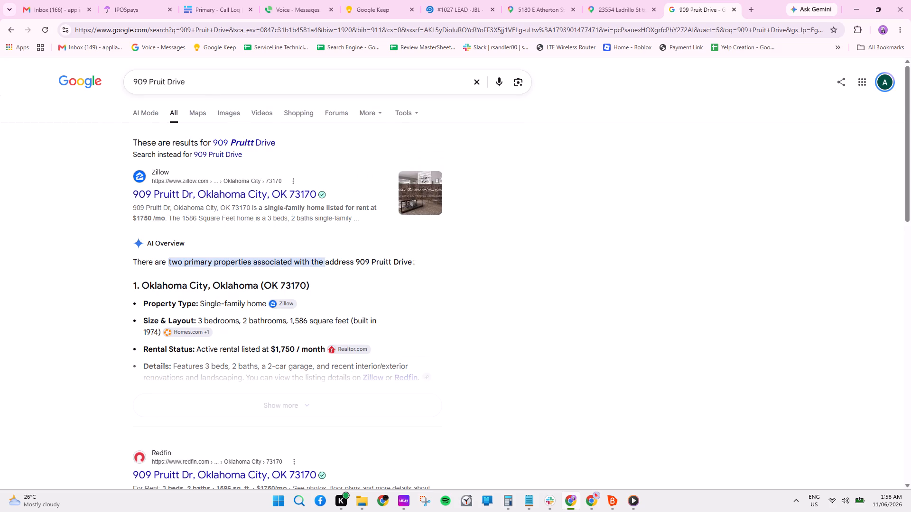
Narrow the address search to Redondo Beach, CA, and open the matching Zillow listing to examine the property.
left_click(217, 83)
key("space")
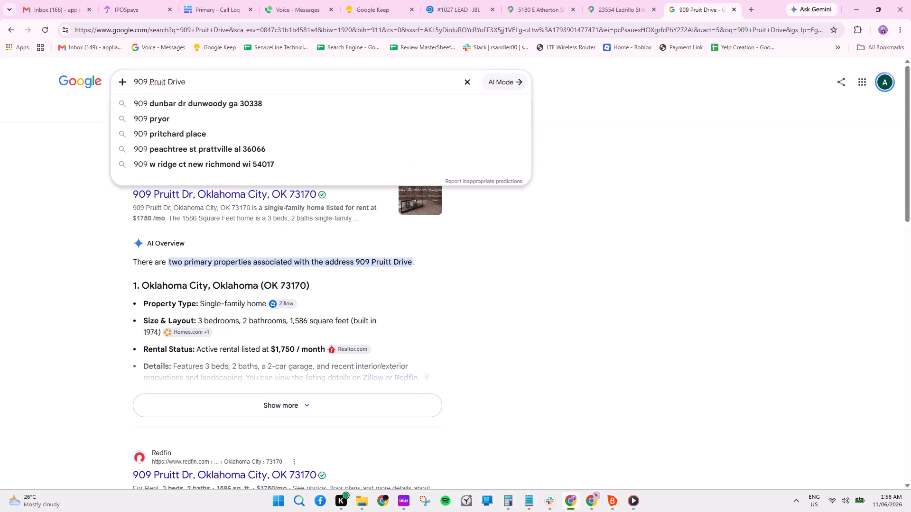
type("redon")
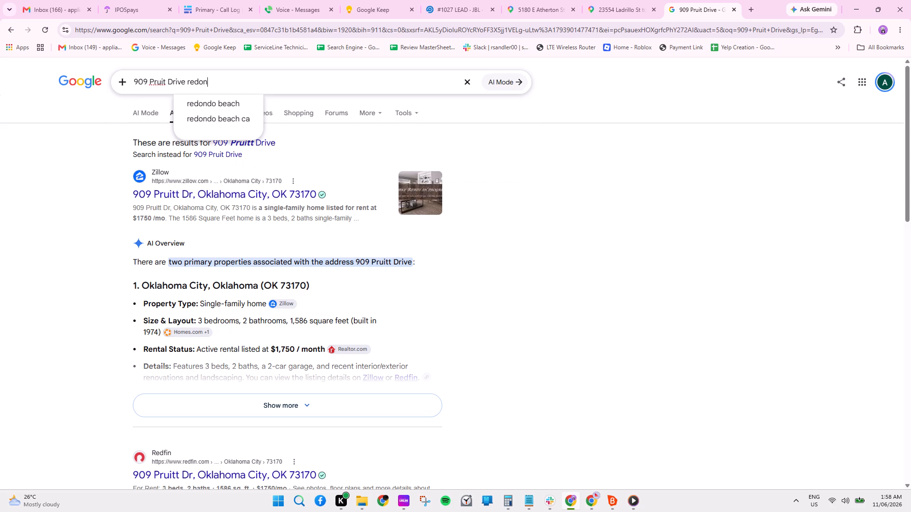
left_click(227, 117)
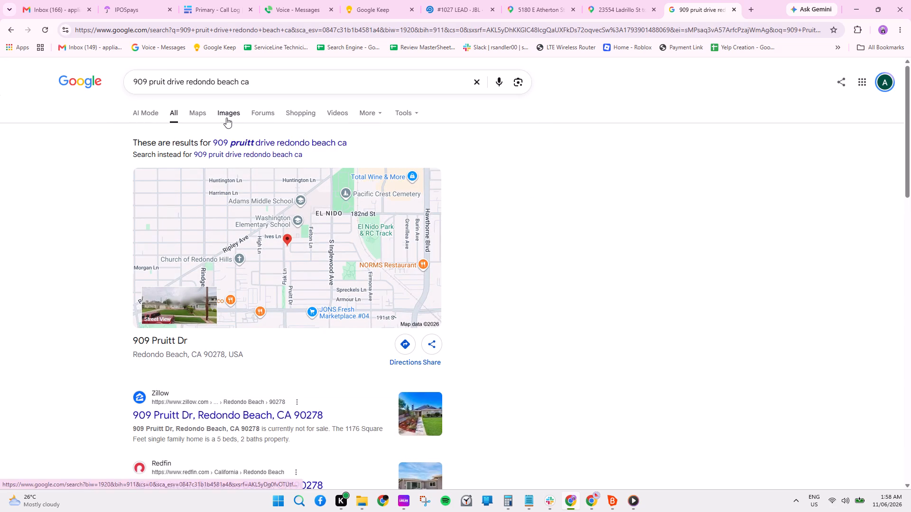
left_click(224, 411)
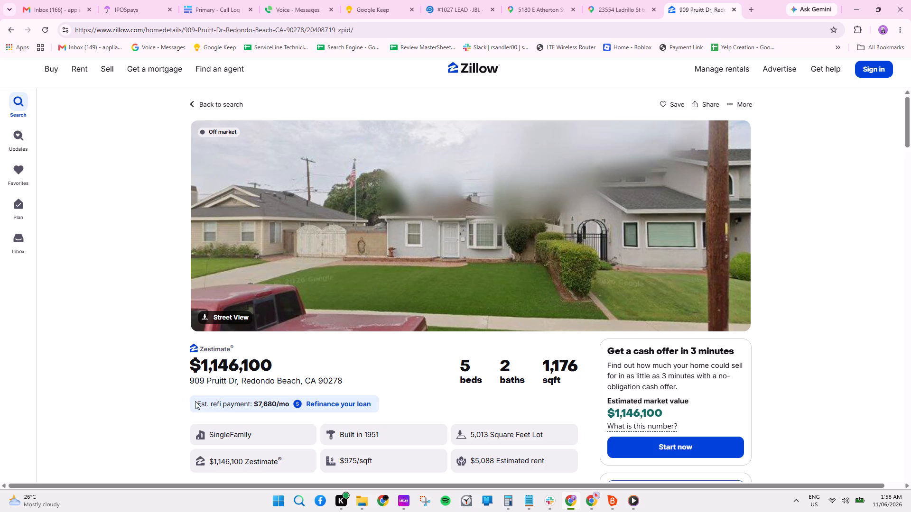
scroll(175, 402, "down", 4)
scroll(196, 358, "down", 3)
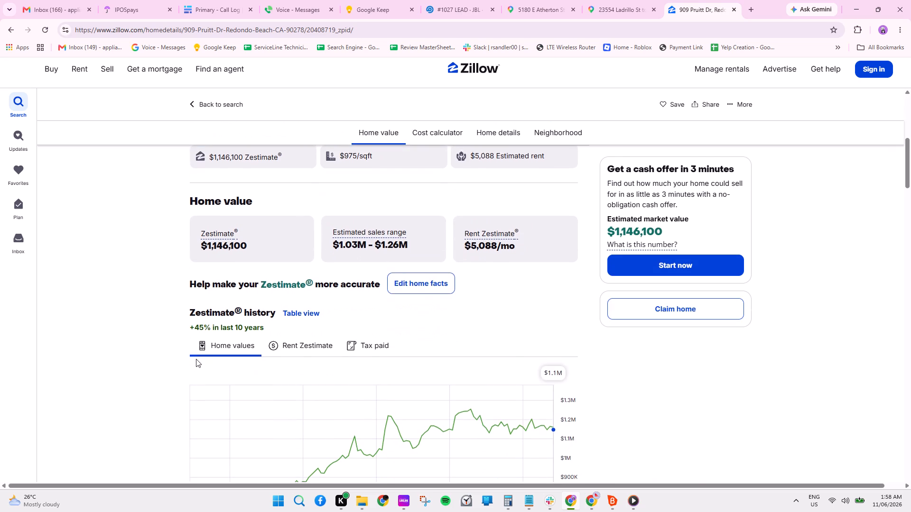
scroll(196, 364, "up", 10)
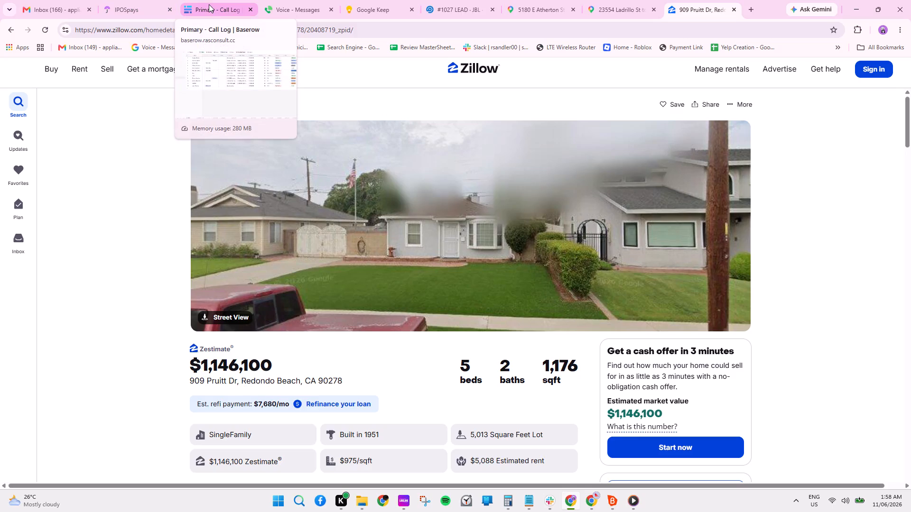
Discard the "Got it thank you" reply draft in mailbox conversation 1027.
left_click(446, 2)
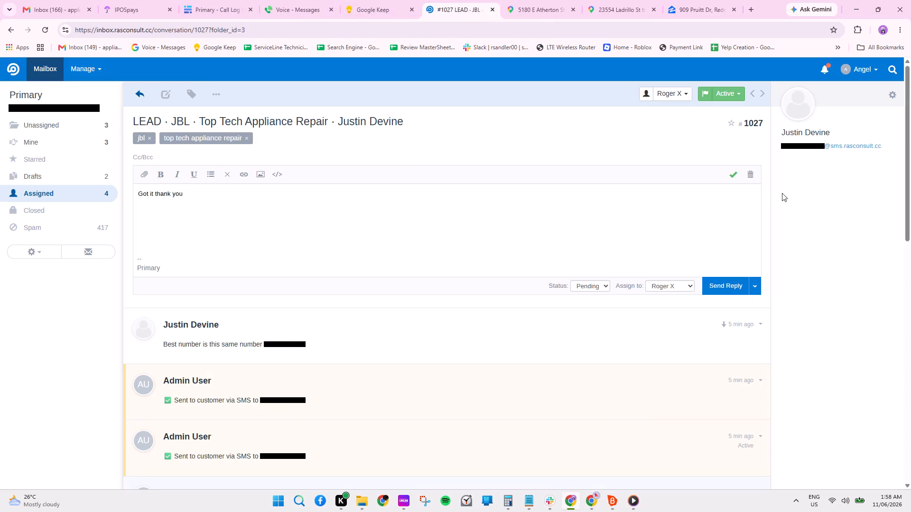
left_click(750, 176)
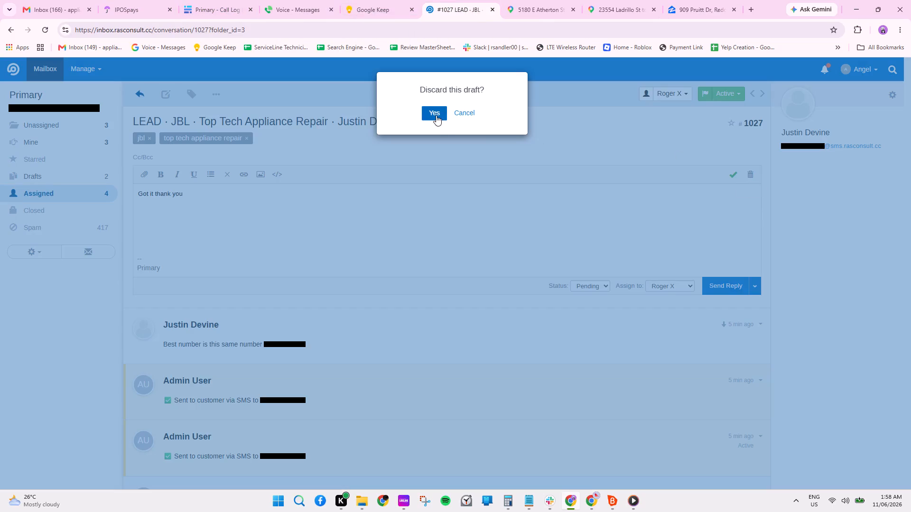
left_click(436, 115)
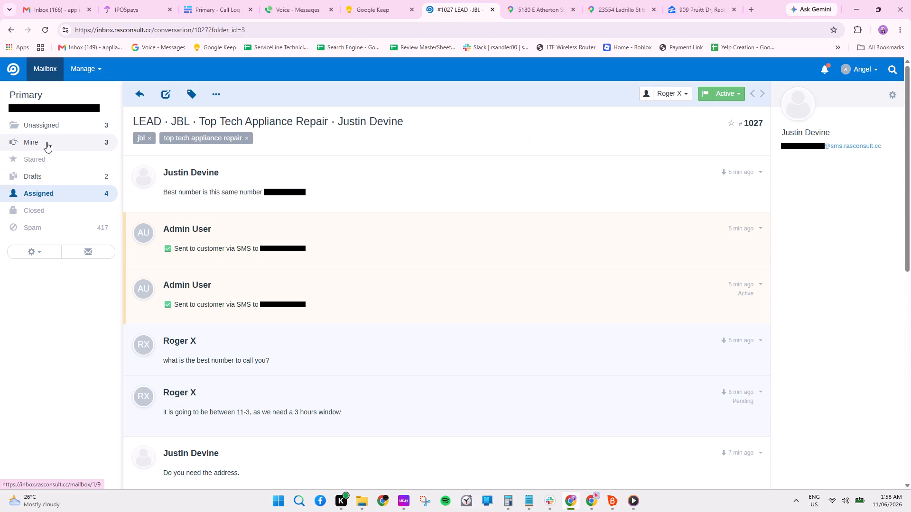
Open the Mine folder of the Primary mailbox to check its conversations.
left_click(46, 142)
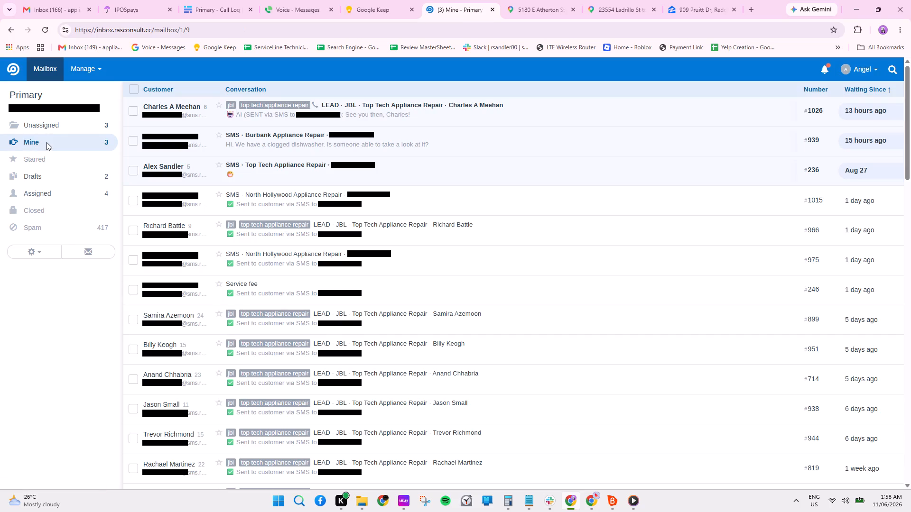
Switch to the Call Log table in Baserow to review the job rows.
left_click(214, 9)
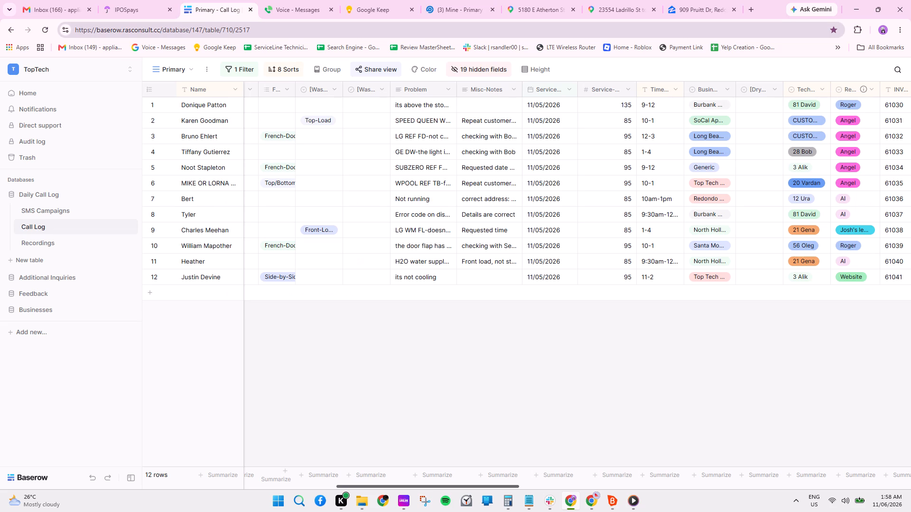
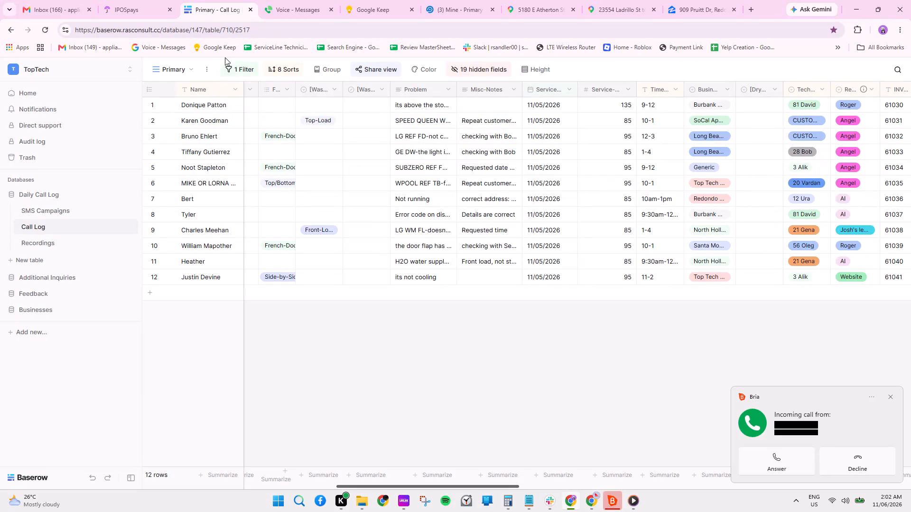
Answer the incoming call in Bria.
left_click(790, 461)
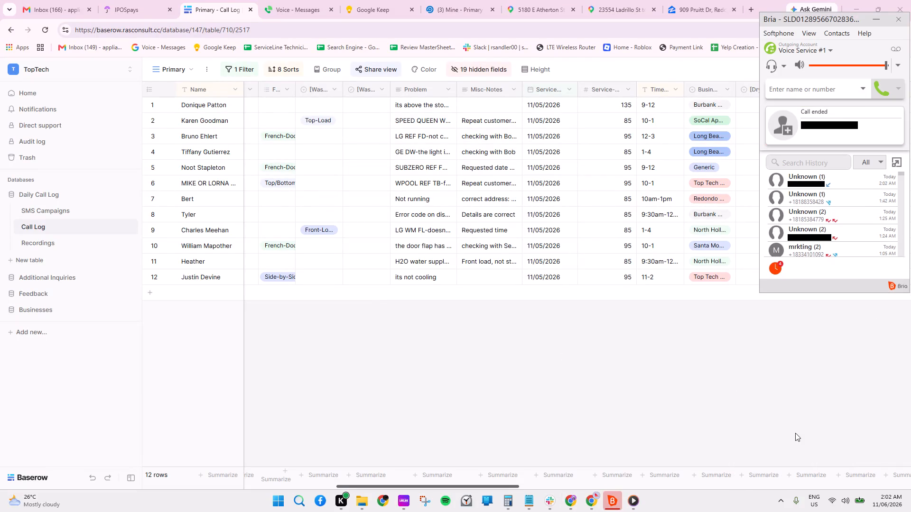
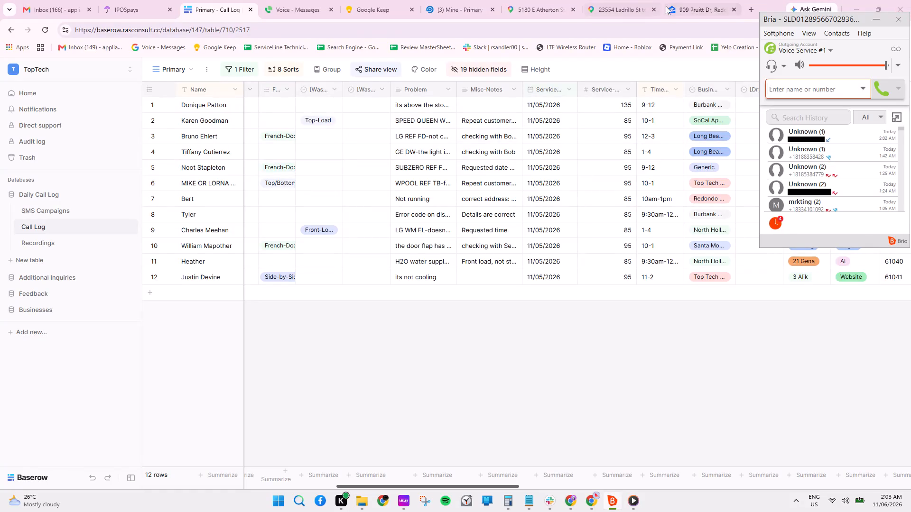
Review the Zillow listing for the Redondo Beach property, including its home value details.
left_click(597, 2)
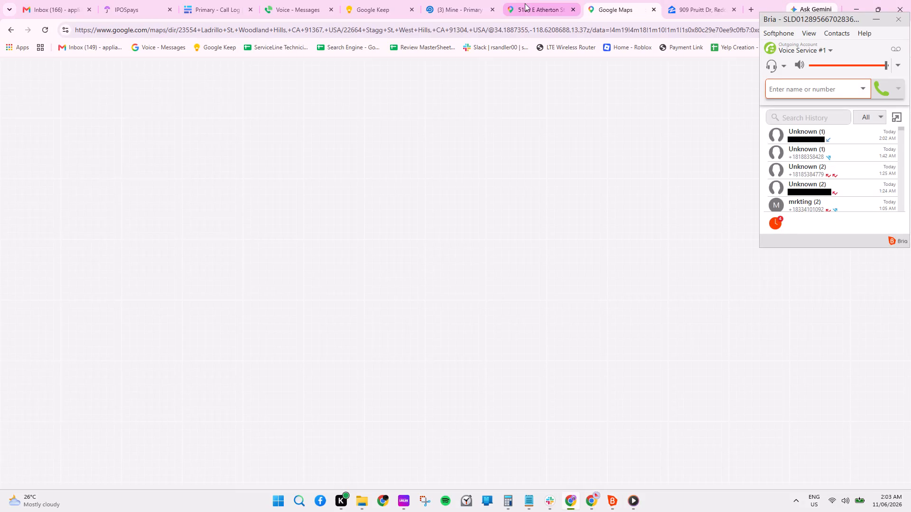
left_click(688, 7)
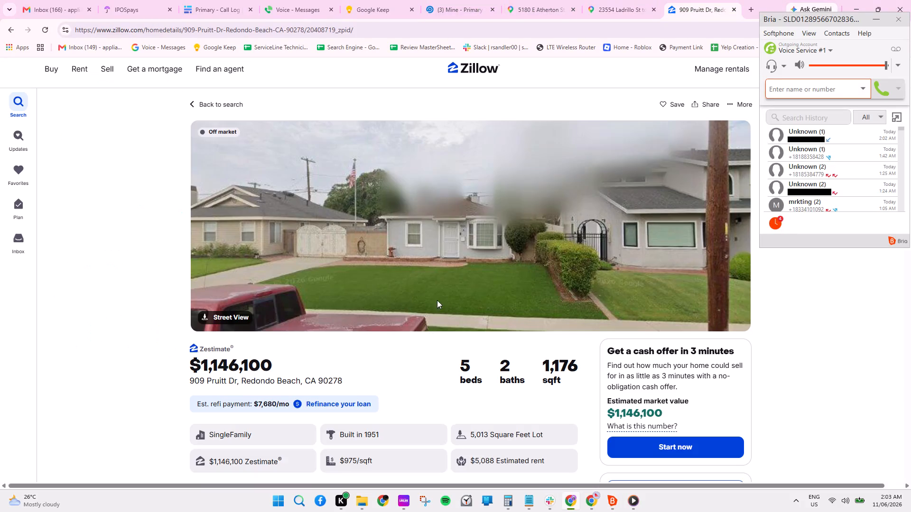
scroll(199, 405, "down", 8)
scroll(359, 378, "down", 2)
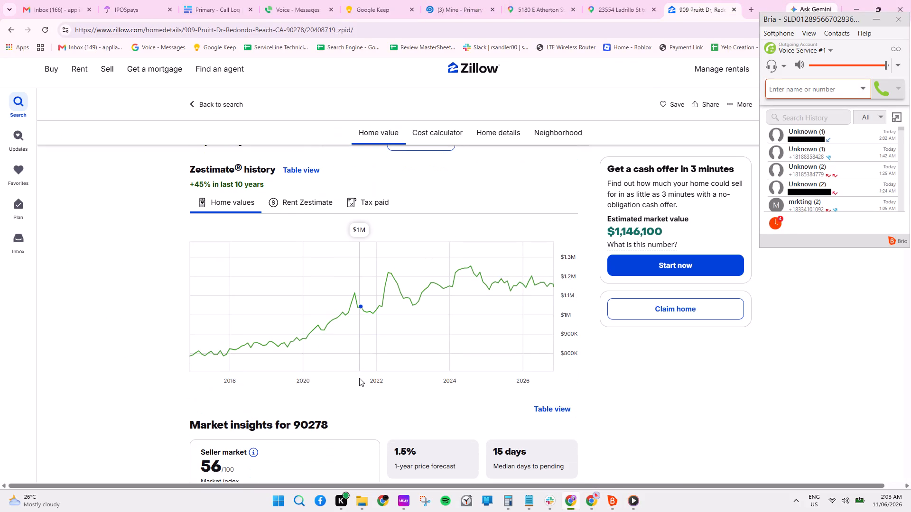
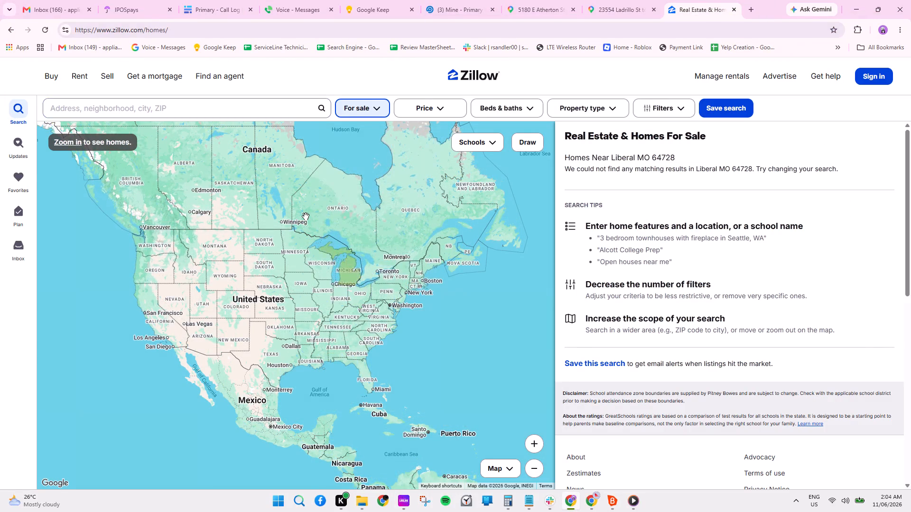
Close the Zillow page.
left_click(734, 9)
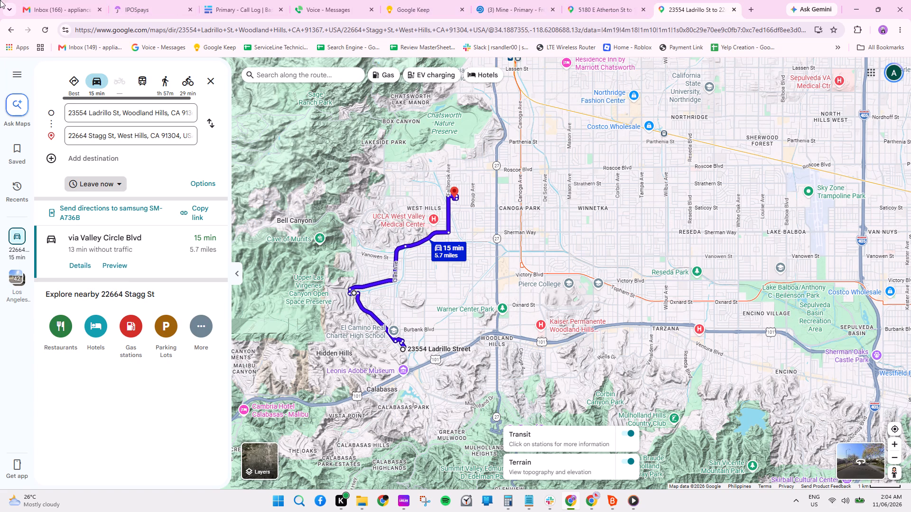
Check the Call Log for service dates 11/06/2026 and 11/07/2026, and return the Service-Date filter to 11/05/2026.
left_click(224, 2)
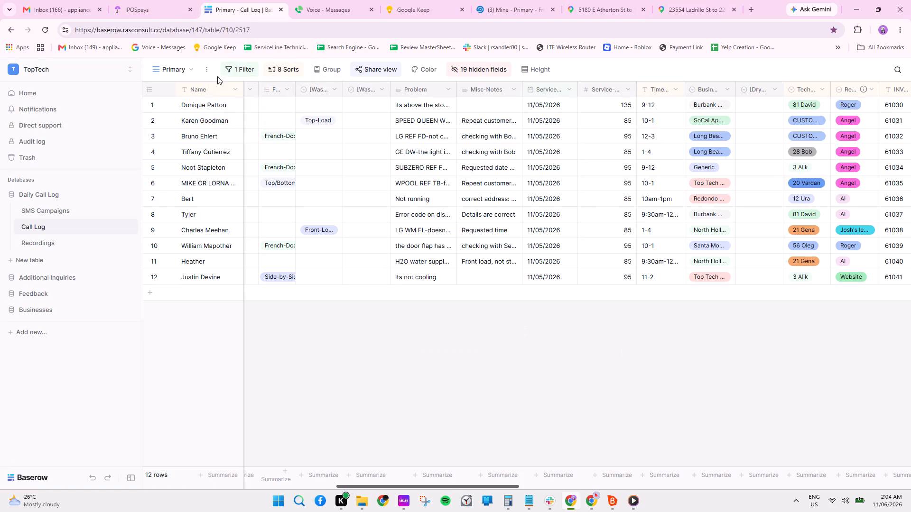
left_click(229, 69)
left_click(453, 92)
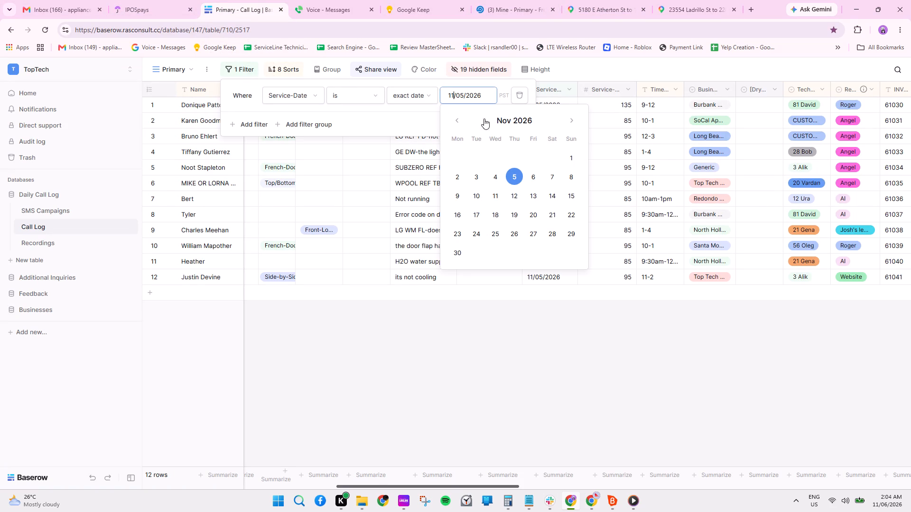
left_click(536, 176)
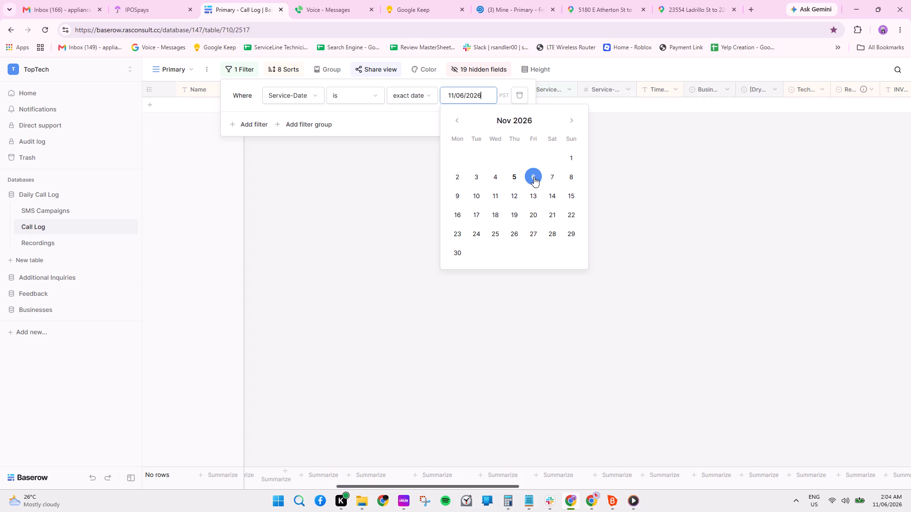
left_click(548, 179)
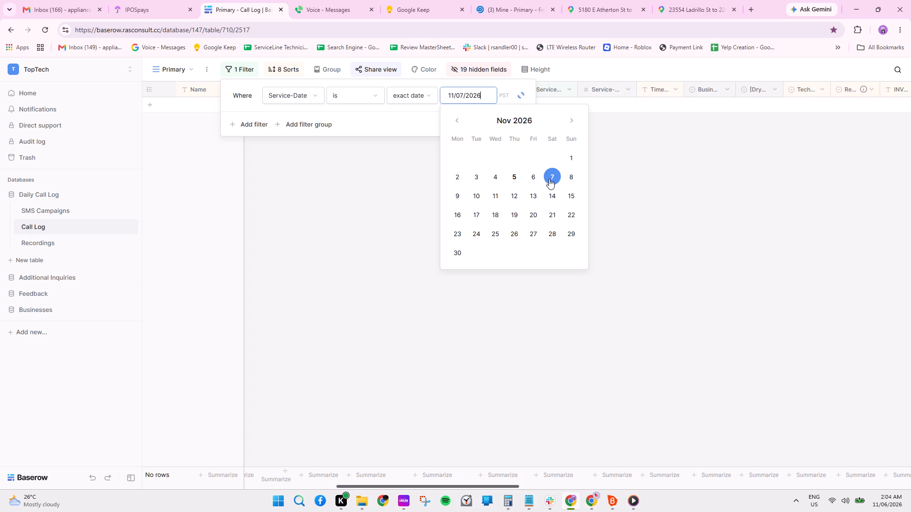
left_click(512, 172)
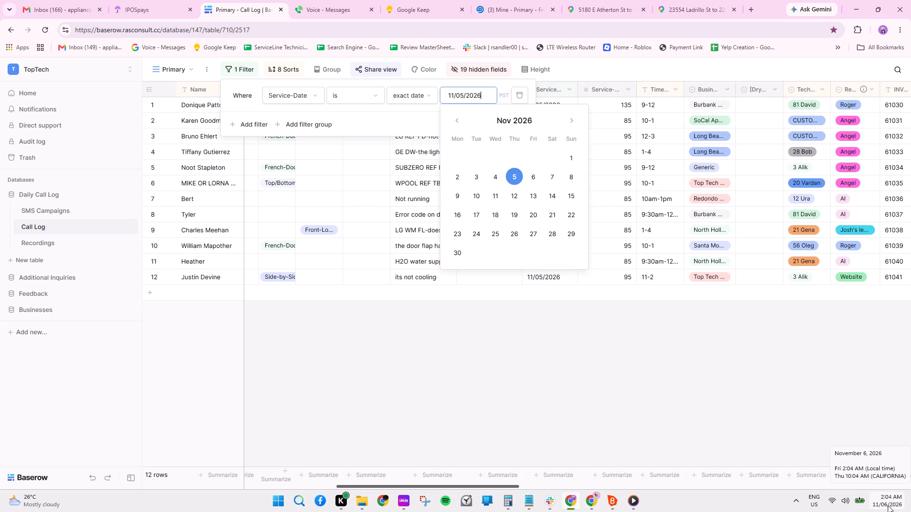
left_click(586, 402)
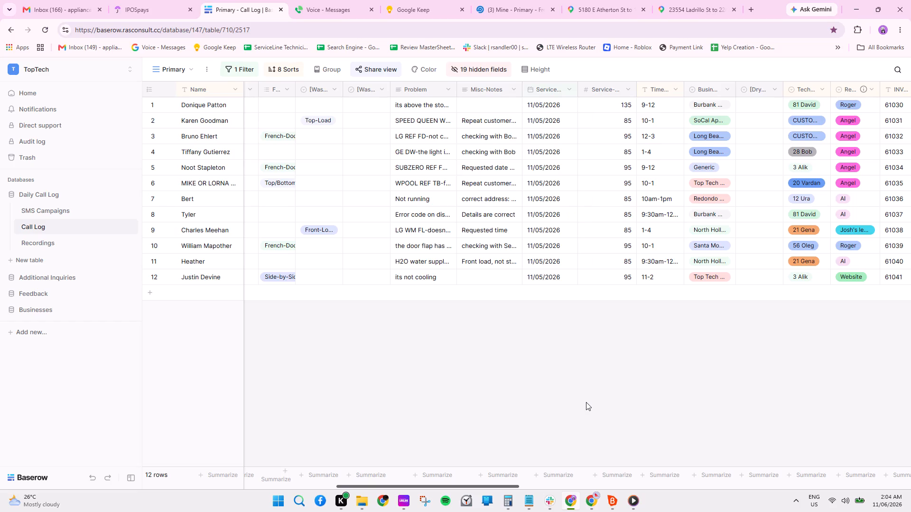
Open the Google Keep note containing the season months and the technician wage calculation formula.
left_click(414, 9)
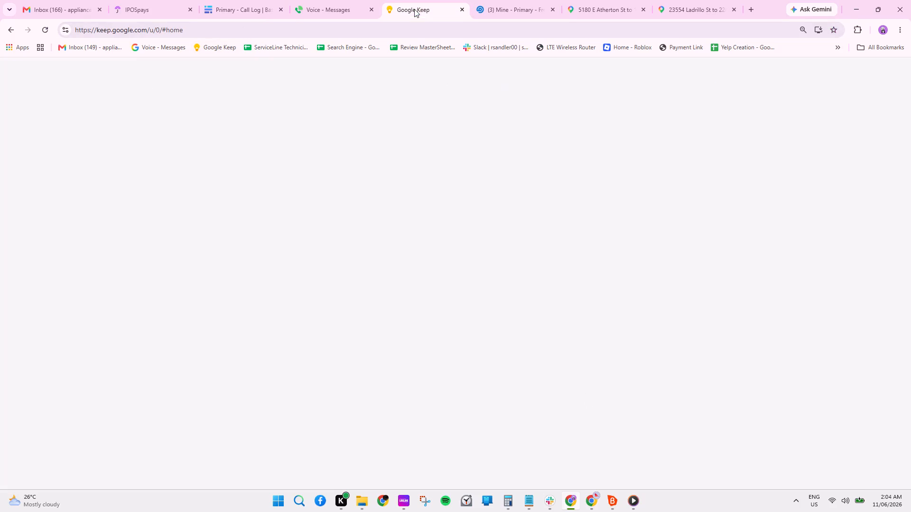
scroll(673, 302, "down", 8)
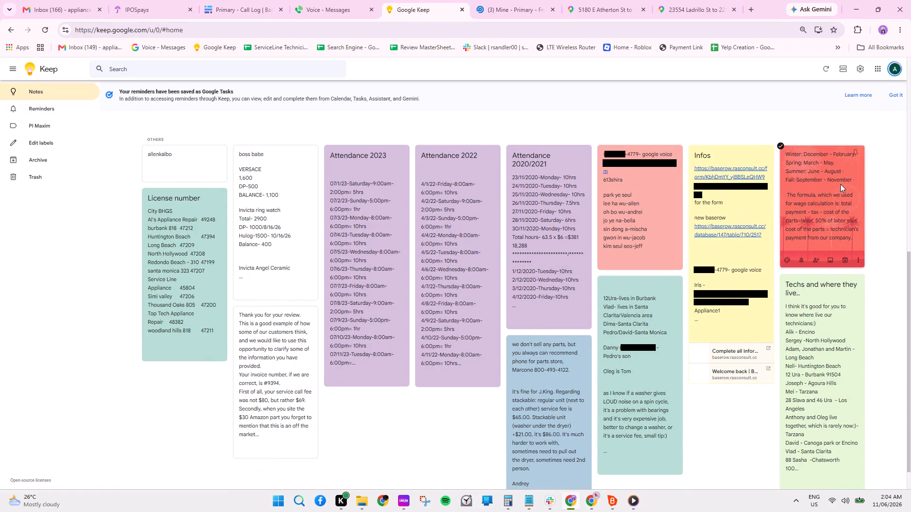
left_click(840, 184)
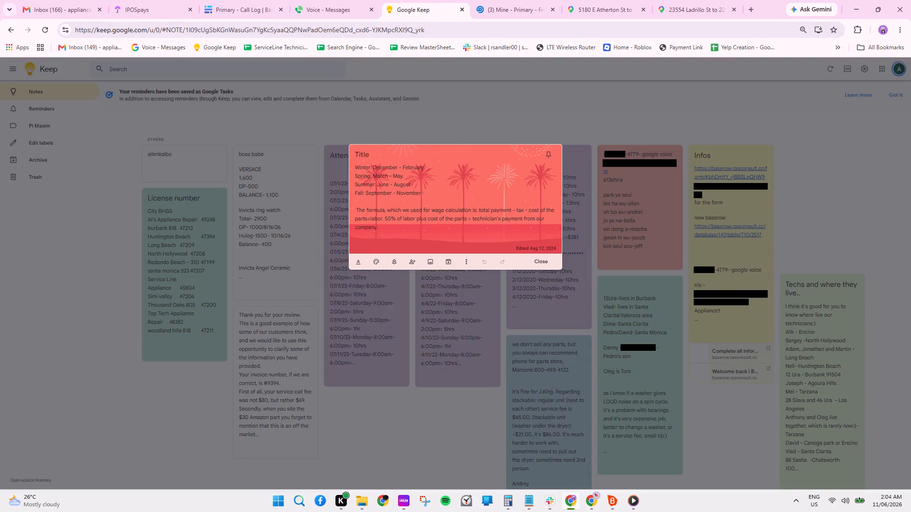
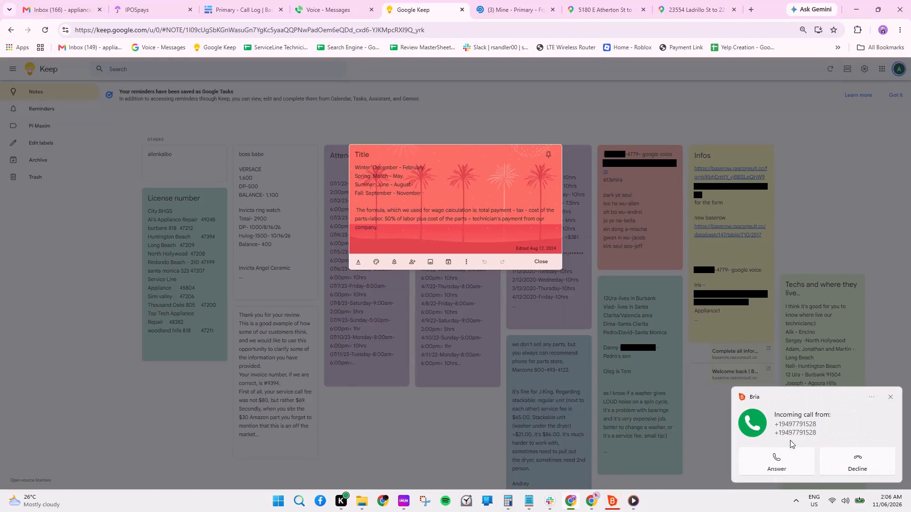
Answer the incoming customer call in Bria.
left_click(781, 463)
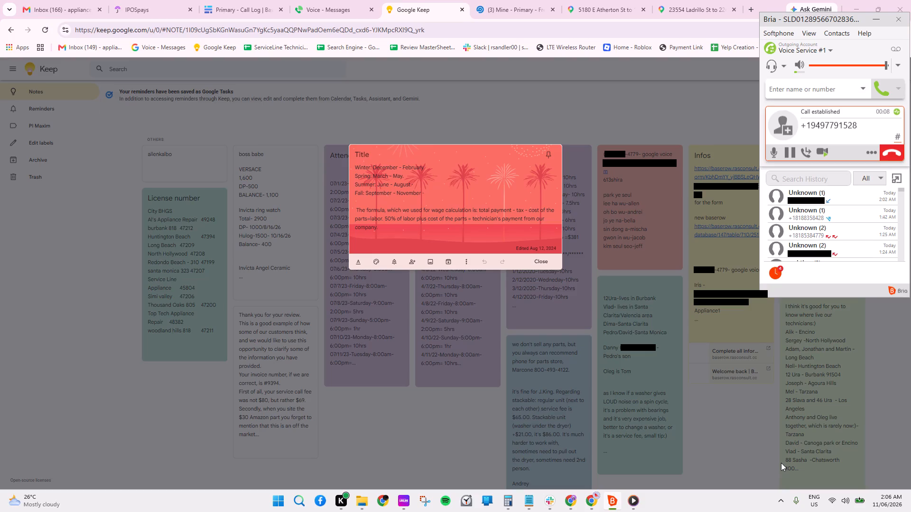
Switch to the Call Log, and bring up the 2026 notes file in Notepad for the ongoing call.
left_click(251, 2)
left_click(507, 436)
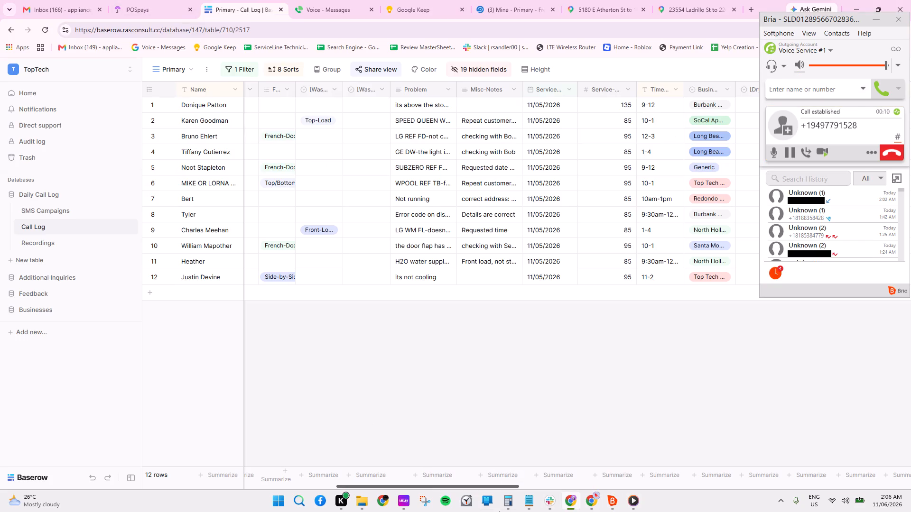
left_click(529, 503)
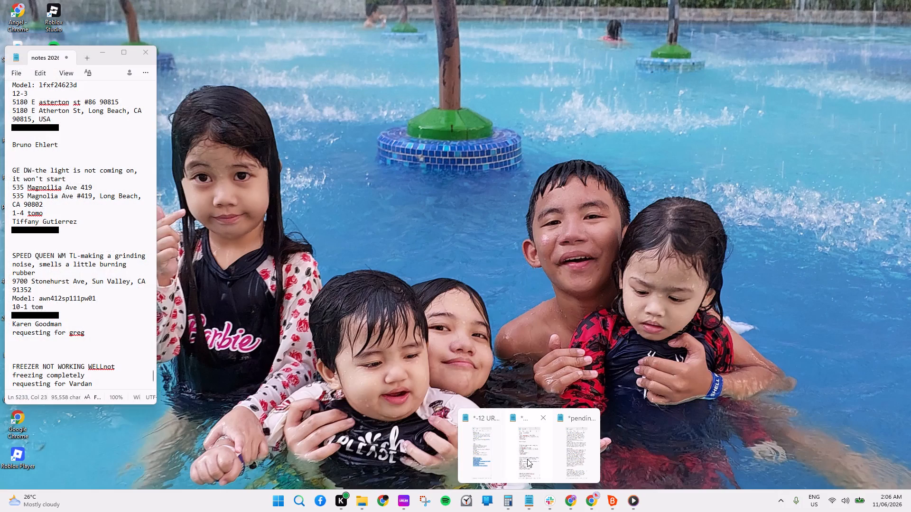
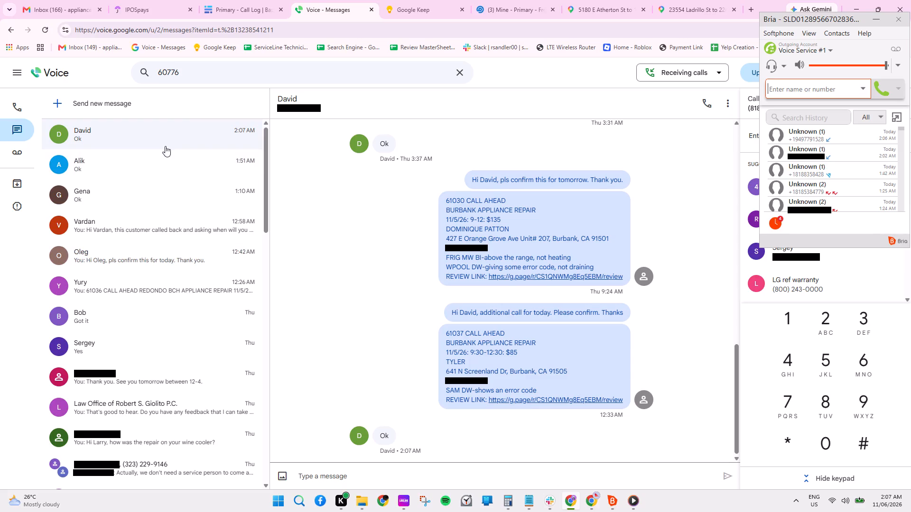
Return to the Call Log table and minimize the Bria softphone window covering its technician columns.
left_click(232, 4)
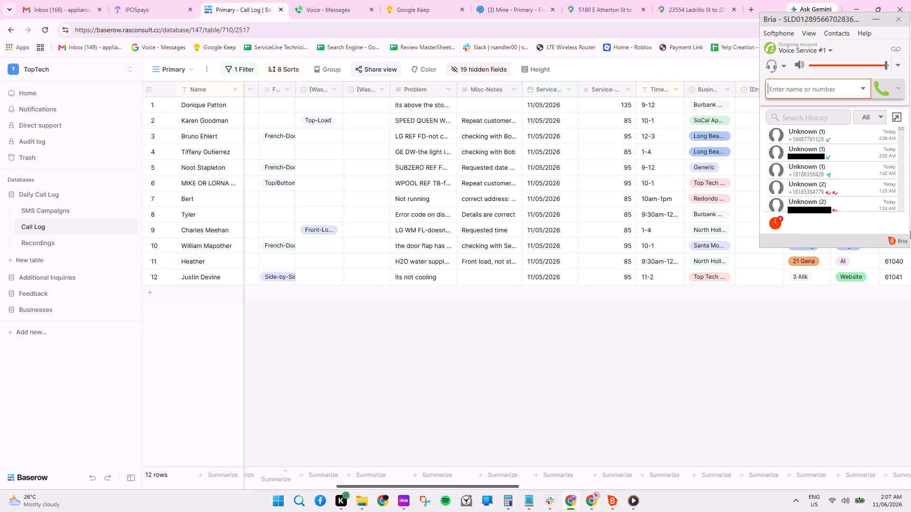
left_click(874, 20)
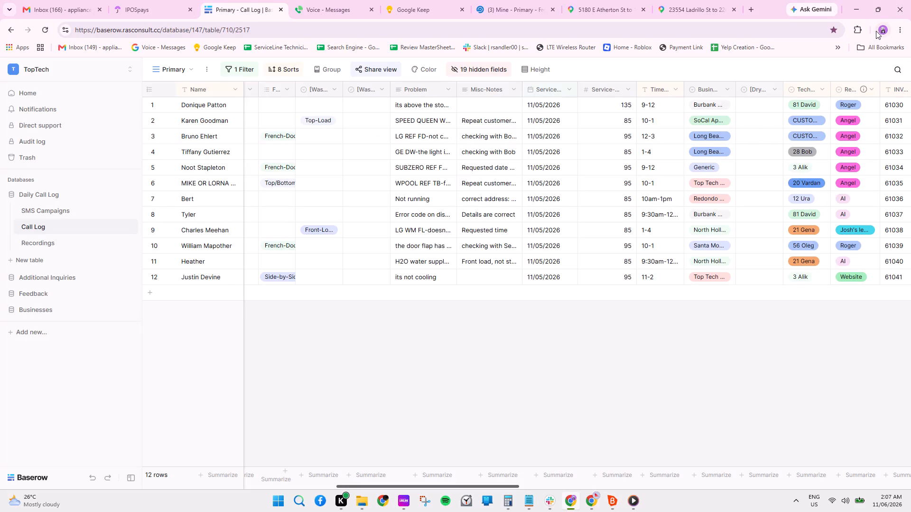
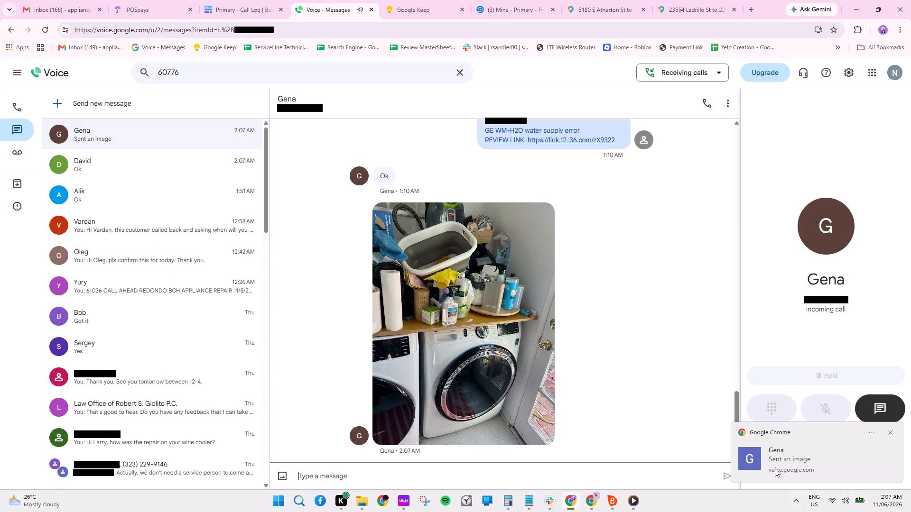
Dismiss the new-message notification and answer the incoming call from Gena.
left_click(889, 434)
left_click(835, 466)
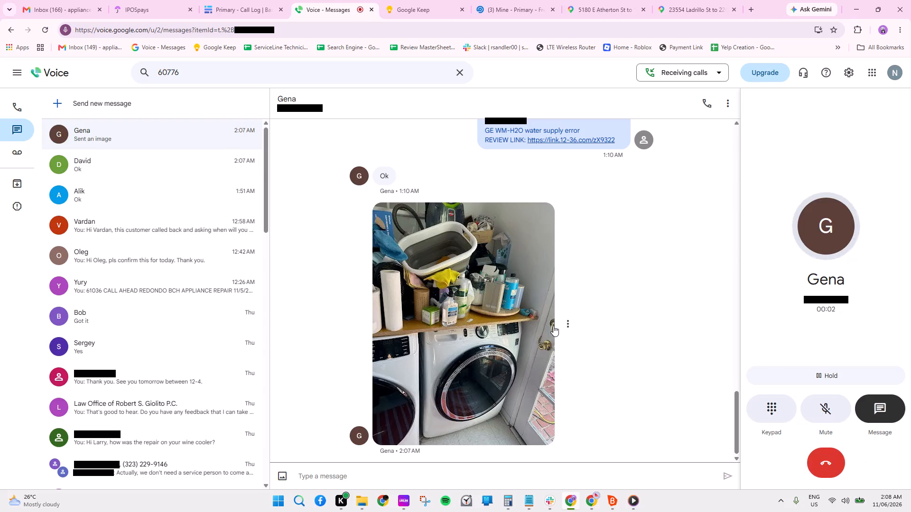
Open the washer and dryer photo Gena sent at full size and save it to the computer.
left_click(471, 371)
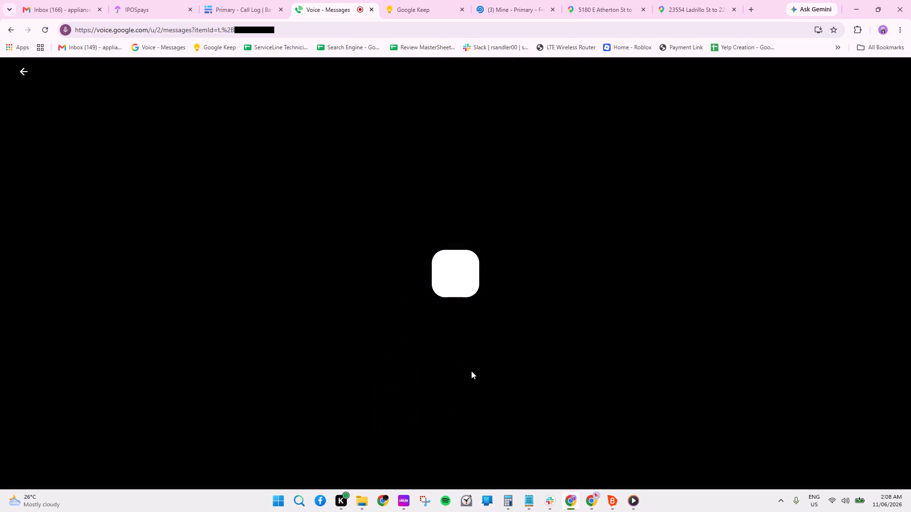
scroll(471, 371, "down", 1)
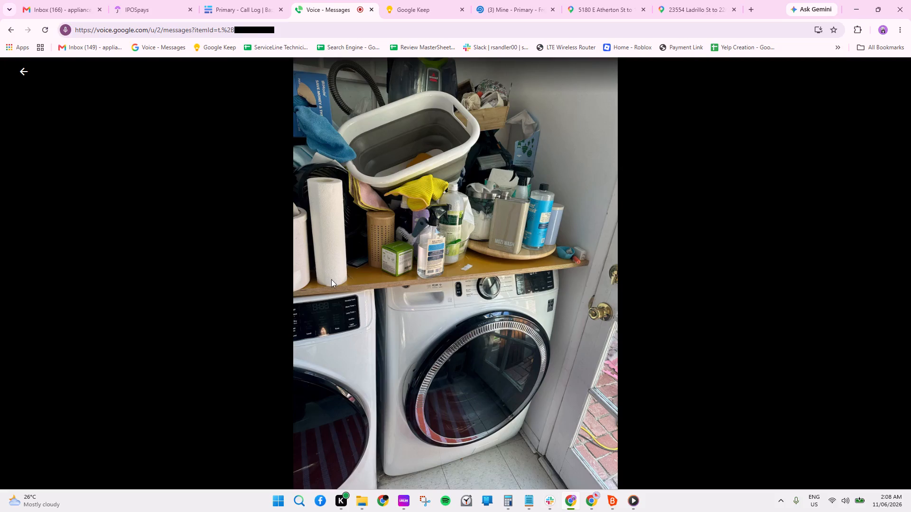
left_click(481, 288)
right_click(446, 273)
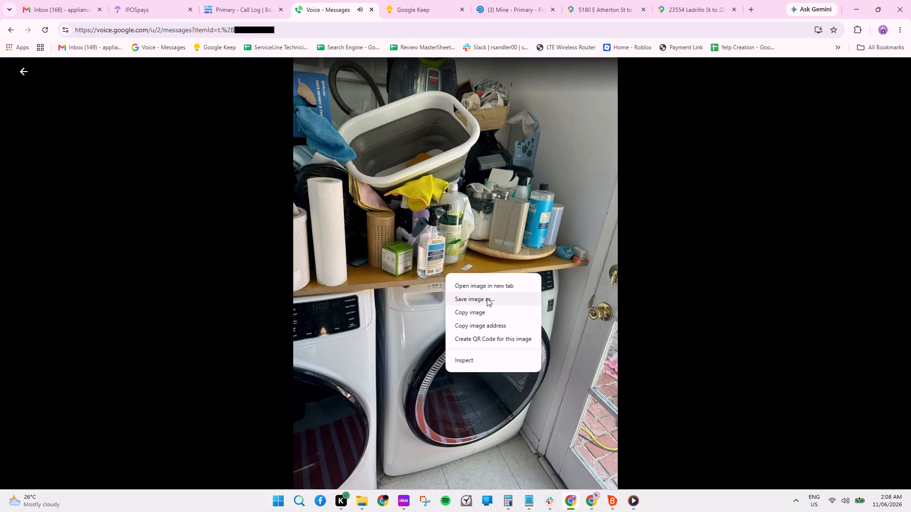
left_click(487, 298)
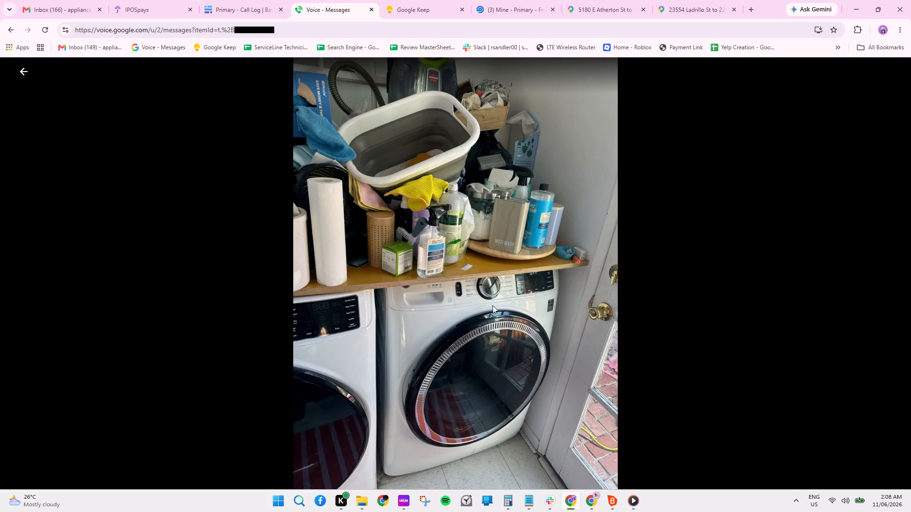
left_click(363, 317)
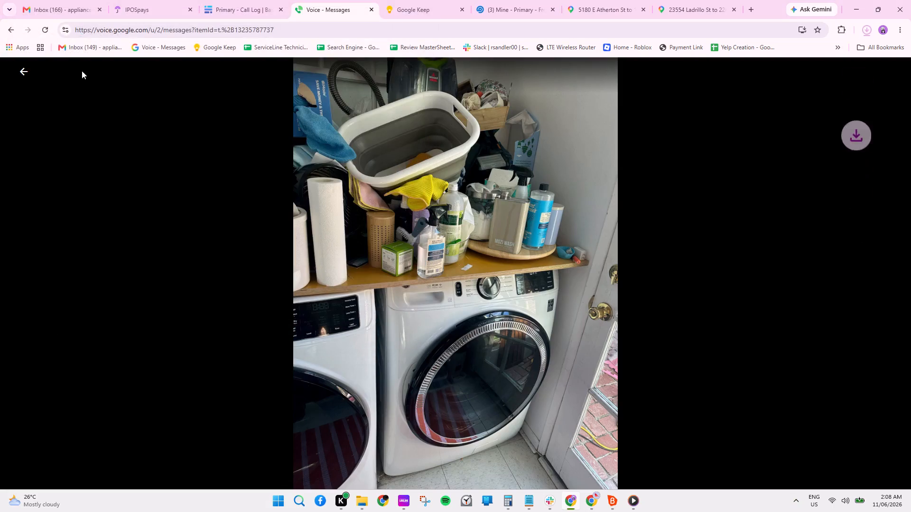
Open Heather's Call Log record and add a Misc-Notes line reading "Gena left and did not charge anything".
left_click(215, 1)
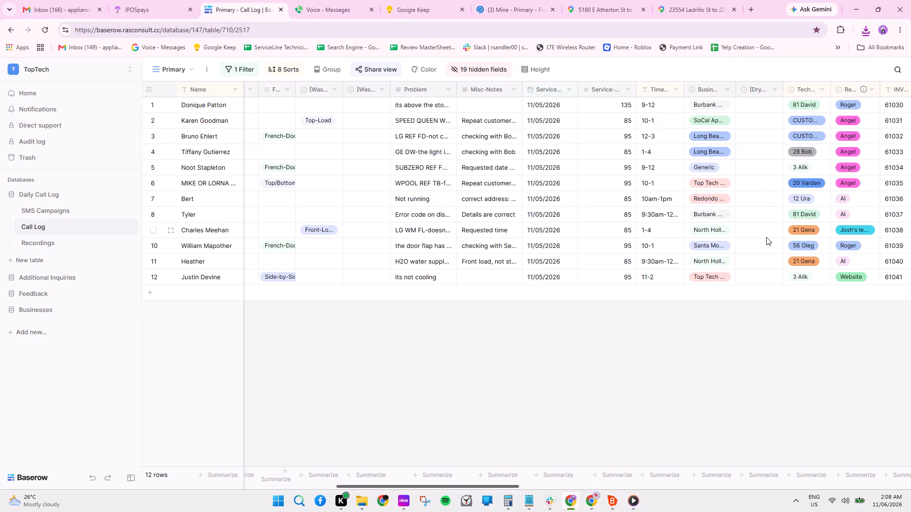
left_click(172, 262)
scroll(313, 283, "down", 5)
scroll(405, 302, "down", 4)
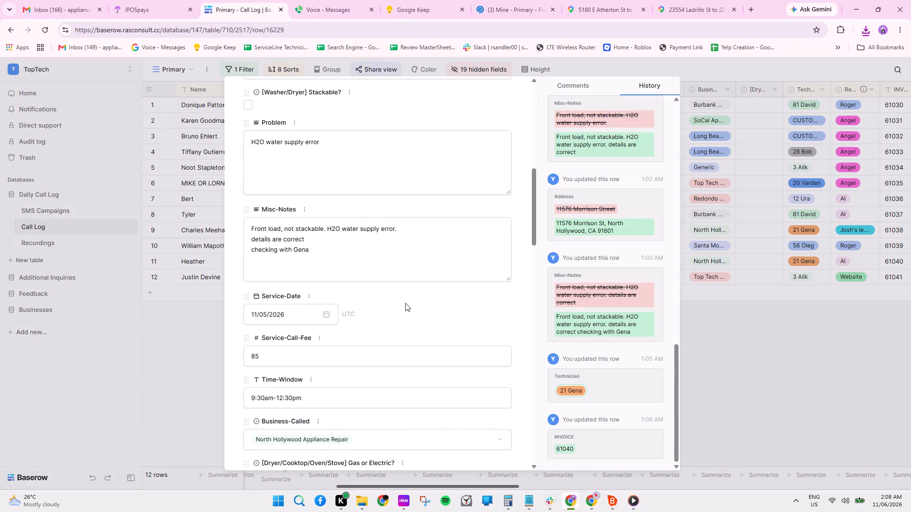
left_click(376, 249)
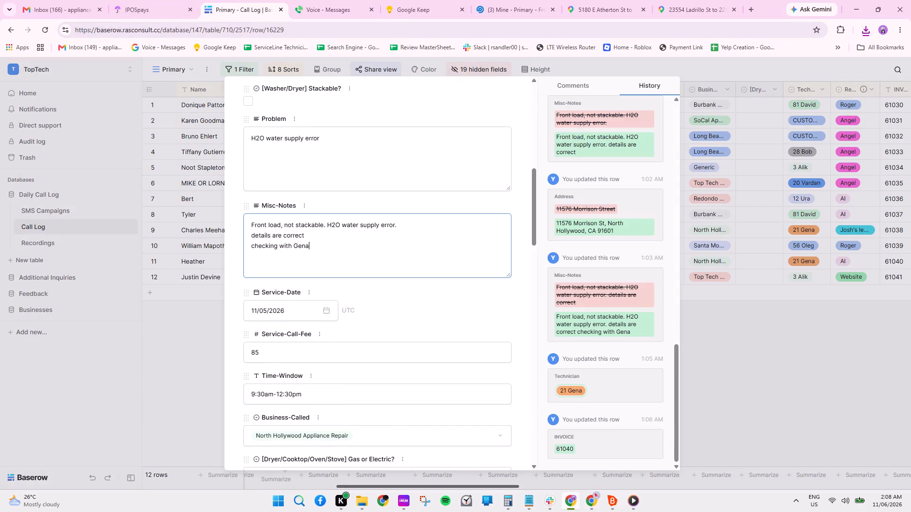
key("Return")
type("Gr")
key("BackSpace")
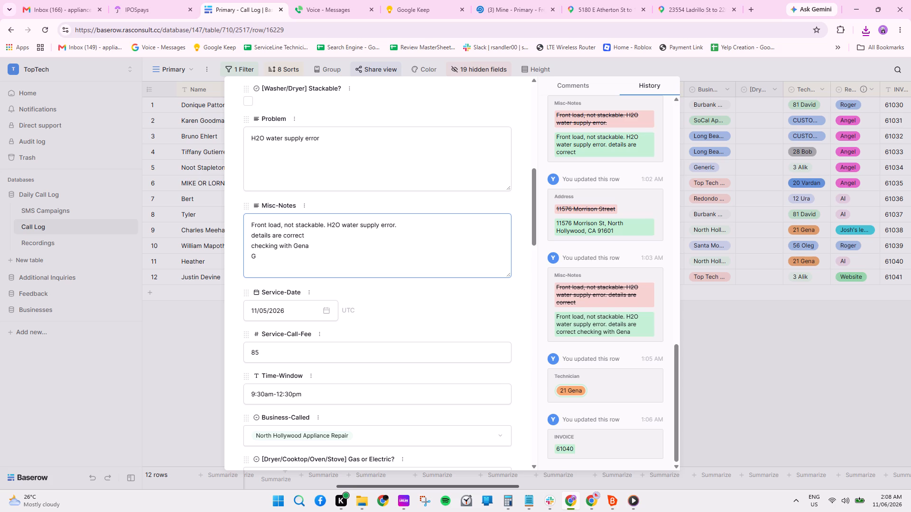
type("ena left and did not charge anything")
Continue the note with ". He advised Heather to clear everything first so he can have access to the washer", capitalizing "He".
type(". he advised")
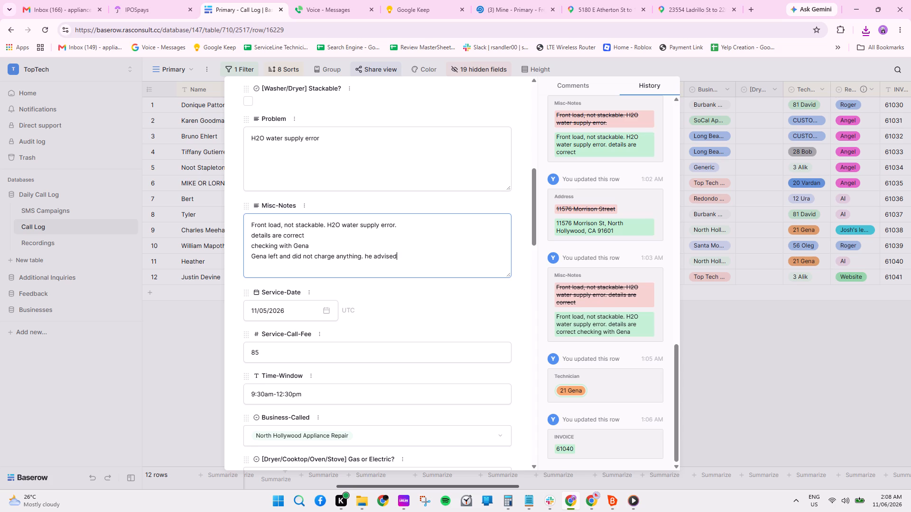
key("space")
type("he")
key("BackSpace")
key("BackSpace")
type("Heather to clear everything for")
key("BackSpace")
key("BackSpace")
type("irst so he can have access")
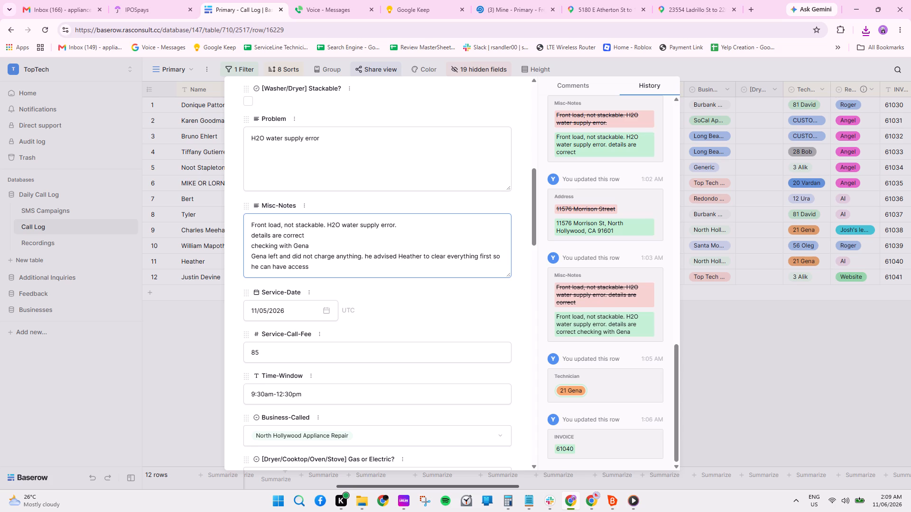
key("space")
type("to the washer")
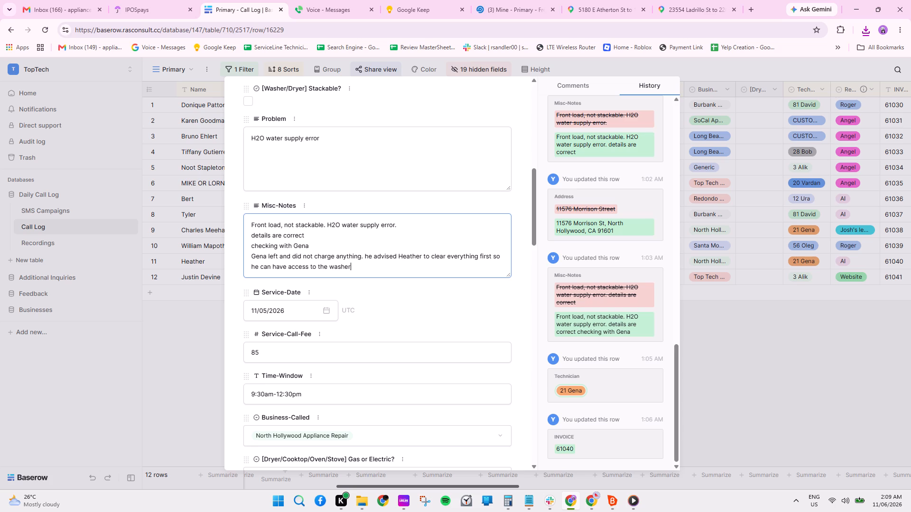
left_click(369, 255)
key("BackSpace")
key("shift+h")
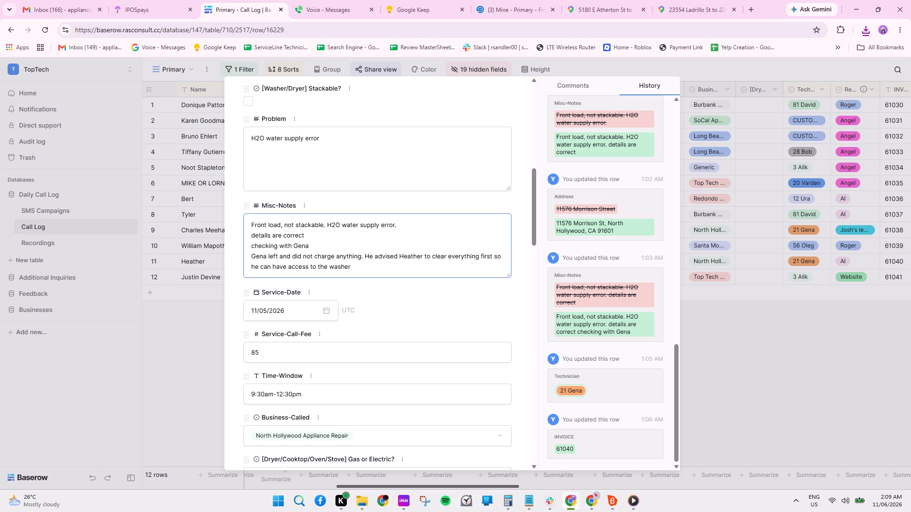
End the note's last sentence with a period and add "Please see picture for reference.".
left_click(367, 266)
type(".")
key("space")
type("Please see picture for reference")
key("period")
Attach the saved washer and dryer photo to the Photo field of Heather's record.
scroll(414, 361, "down", 5)
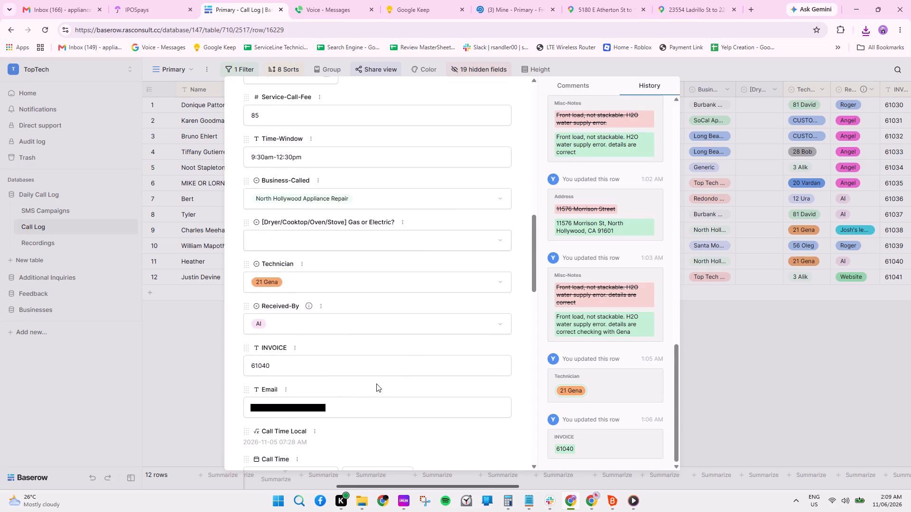
scroll(327, 393, "down", 4)
left_click(334, 382)
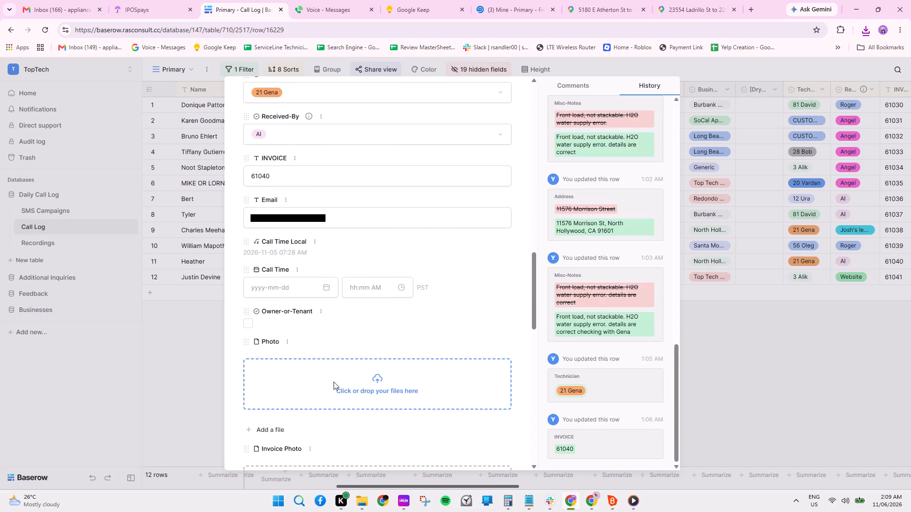
left_click(107, 92)
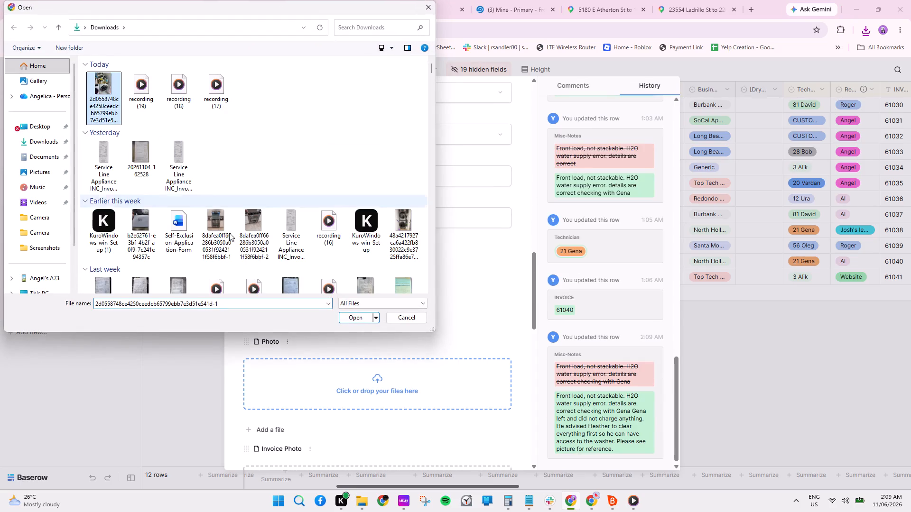
left_click(358, 318)
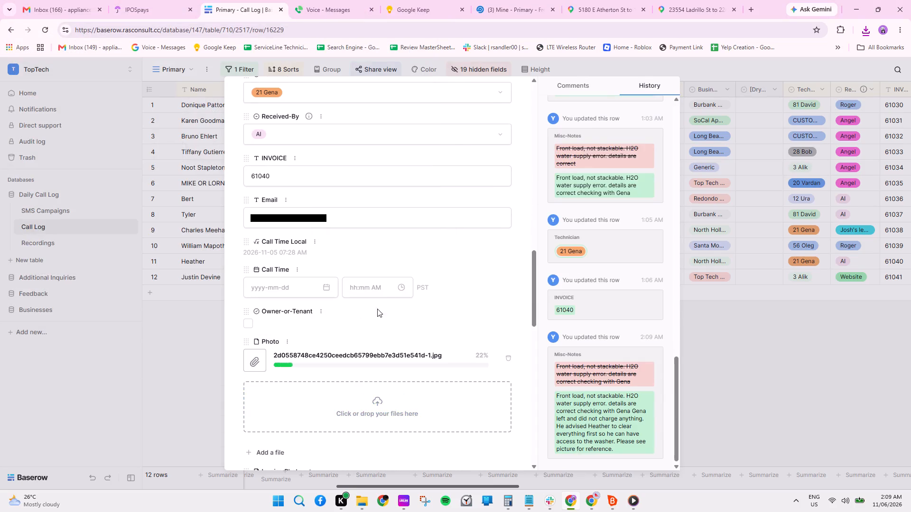
scroll(401, 292, "up", 8)
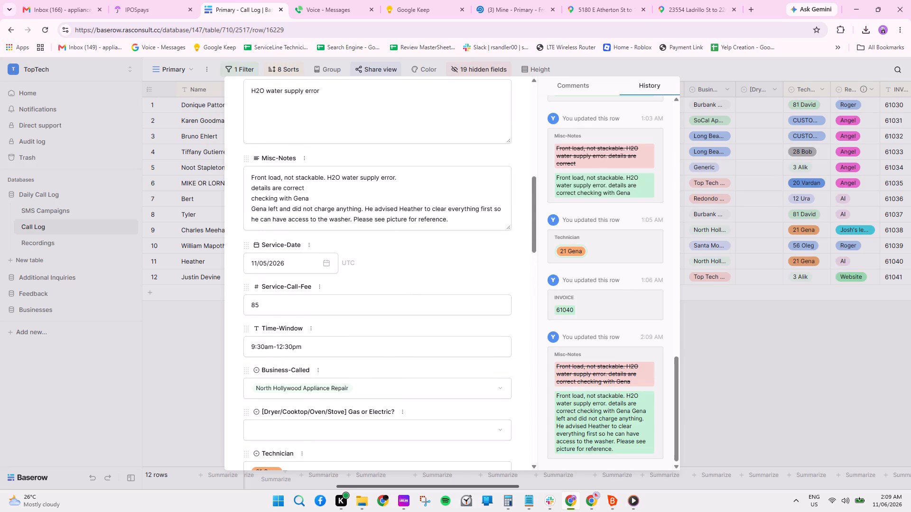
scroll(466, 307, "down", 13)
scroll(465, 311, "up", 3)
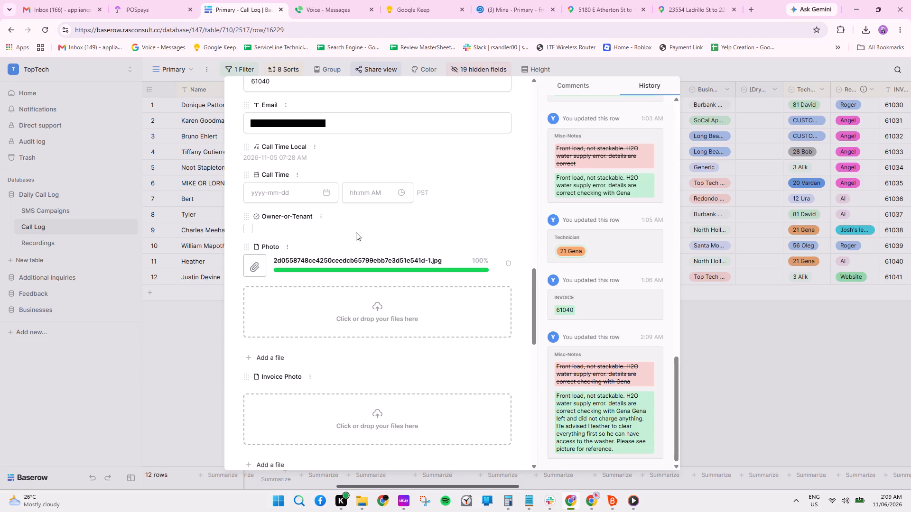
scroll(364, 238, "up", 2)
scroll(364, 238, "down", 1)
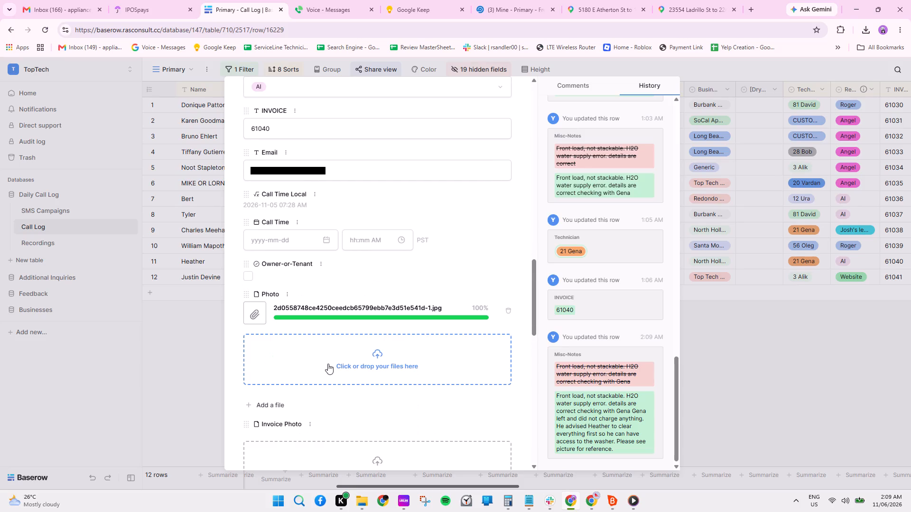
left_click(255, 311)
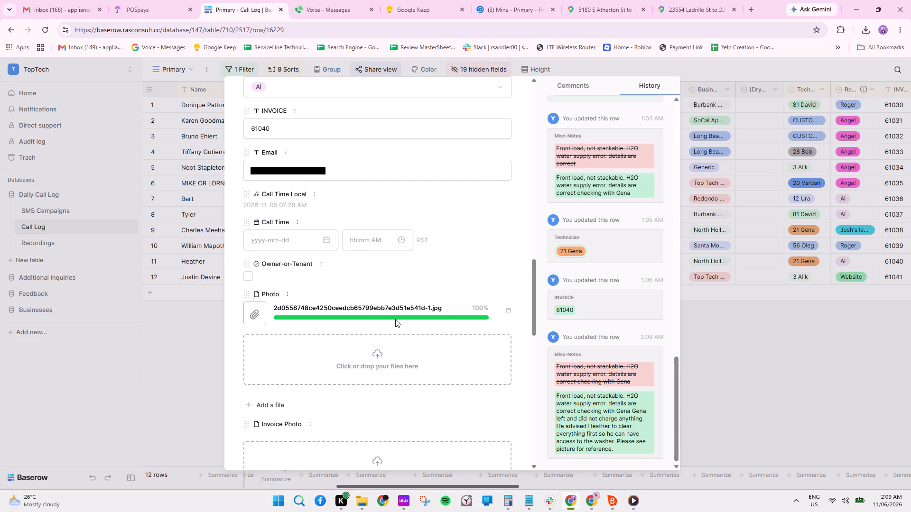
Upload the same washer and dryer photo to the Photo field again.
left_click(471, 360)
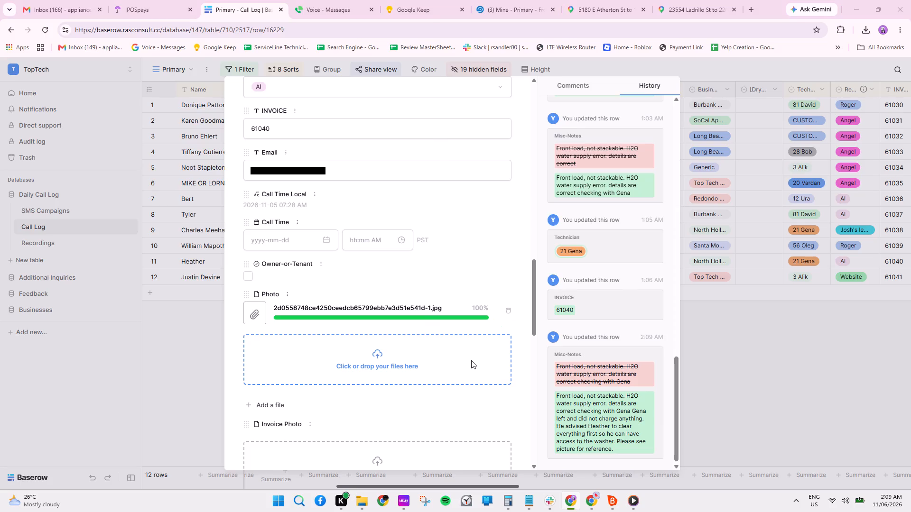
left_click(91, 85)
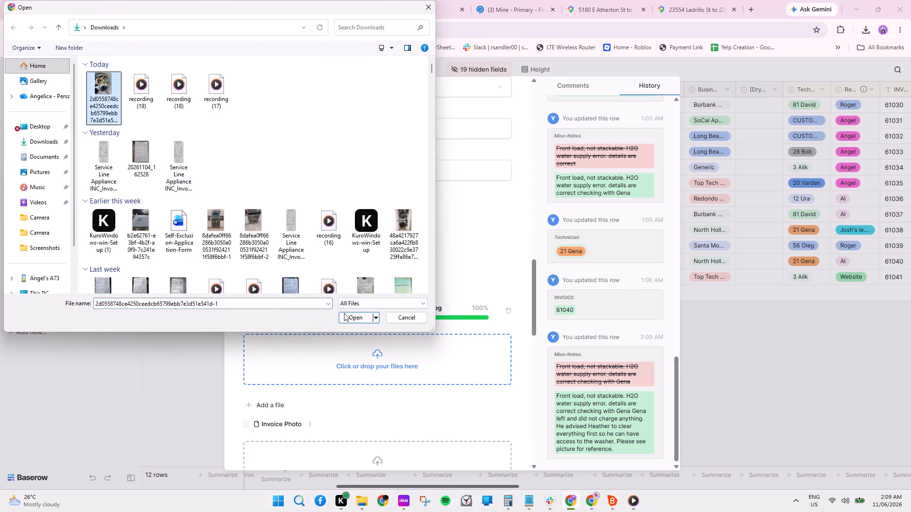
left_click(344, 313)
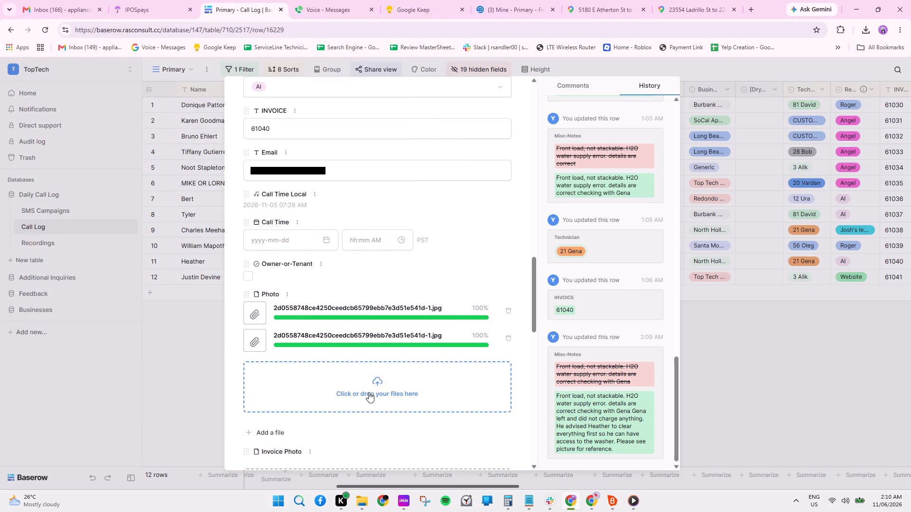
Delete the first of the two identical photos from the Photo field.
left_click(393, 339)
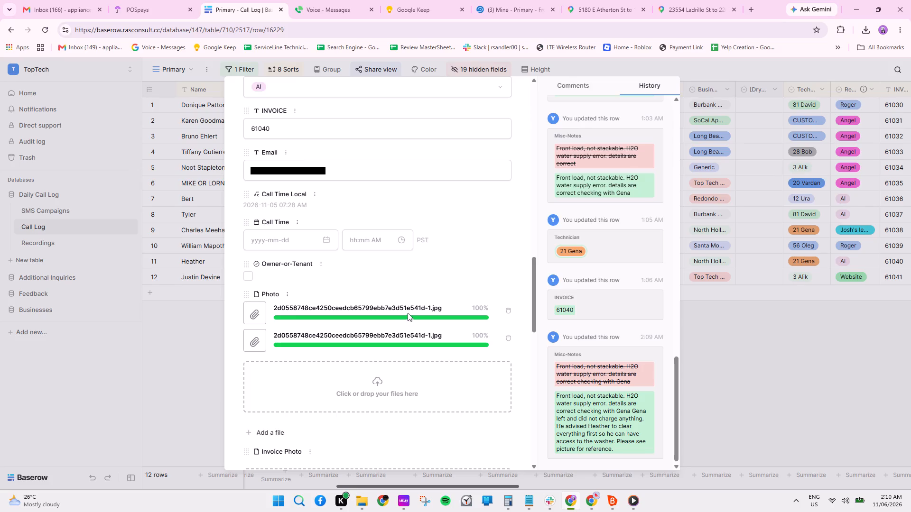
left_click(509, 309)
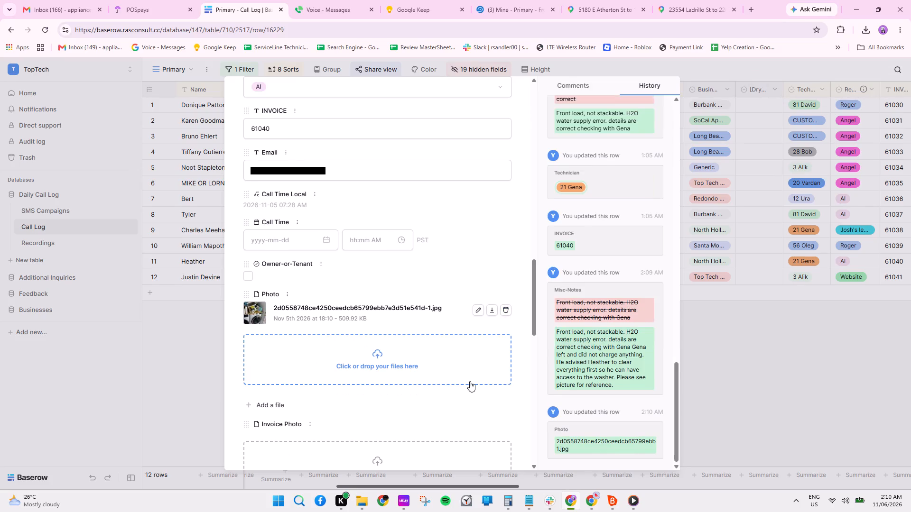
In Heather's Misc-Notes, insert "then call him back" after "access to the washer" and close the record.
scroll(469, 380, "up", 4)
scroll(393, 292, "up", 5)
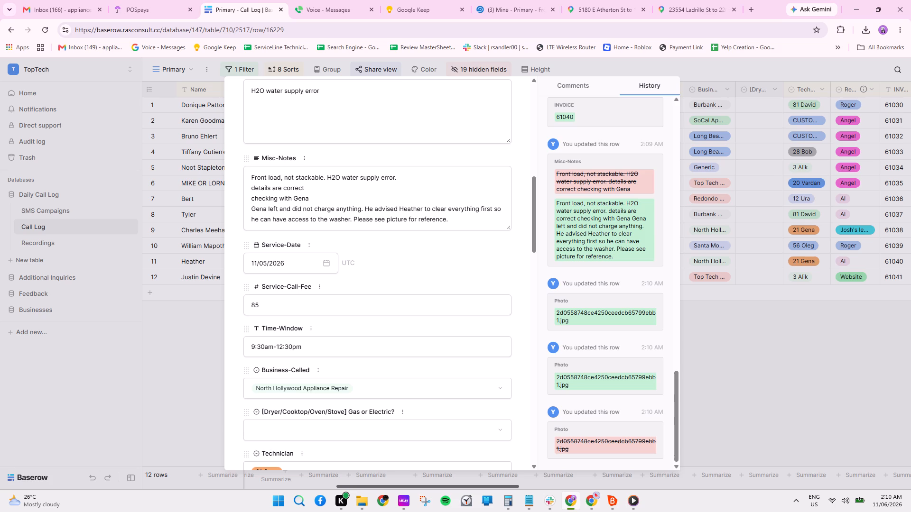
left_click(350, 217)
key("space")
type("then call him back")
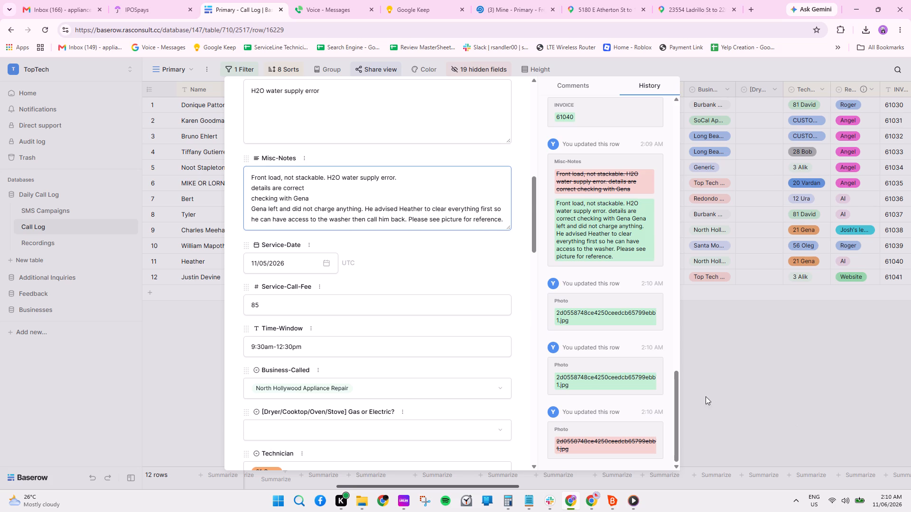
scroll(507, 350, "down", 7)
left_click(753, 391)
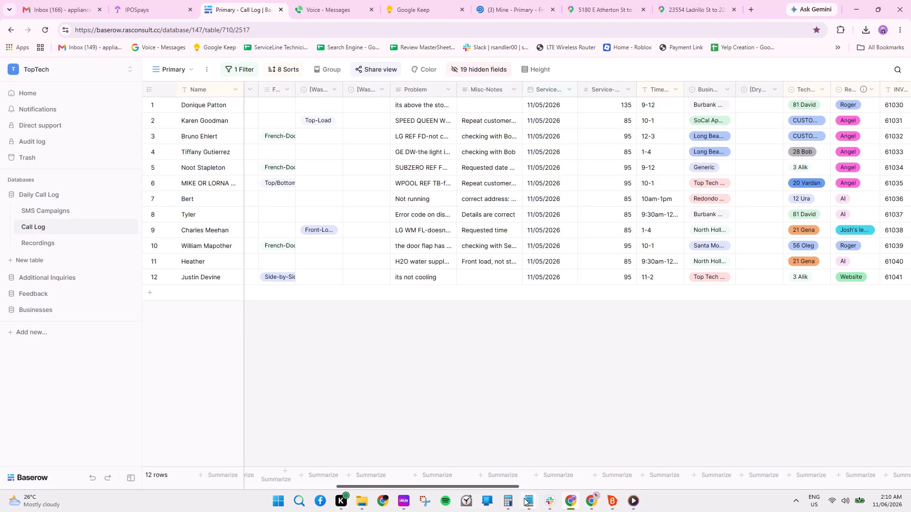
Delete the recording (17), (18) and (19) files from the Downloads folder in File Explorer, and return to the call log.
left_click(363, 503)
left_click(94, 110)
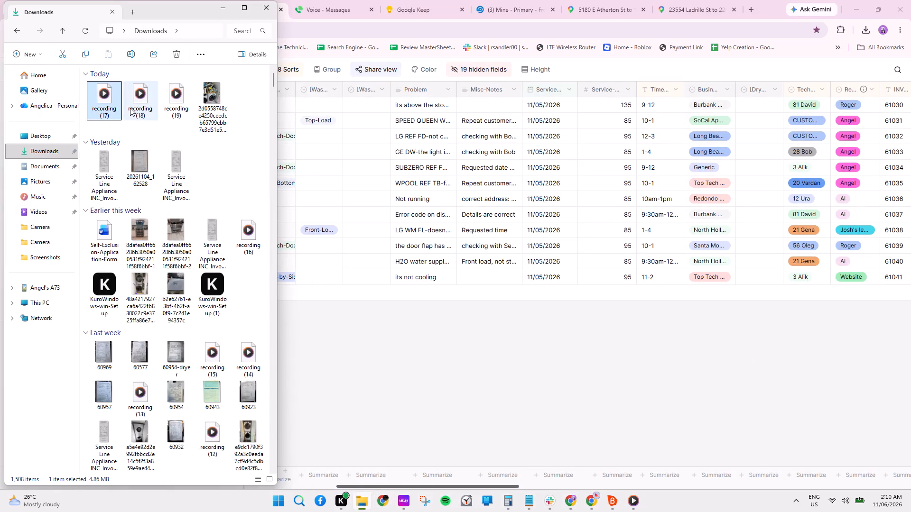
left_click(130, 108, "shift")
left_click(160, 107, "shift")
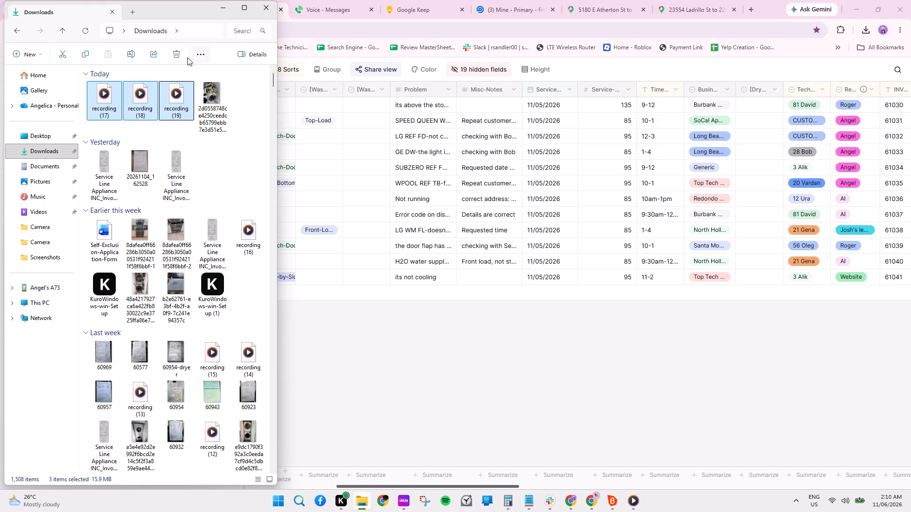
left_click(176, 55)
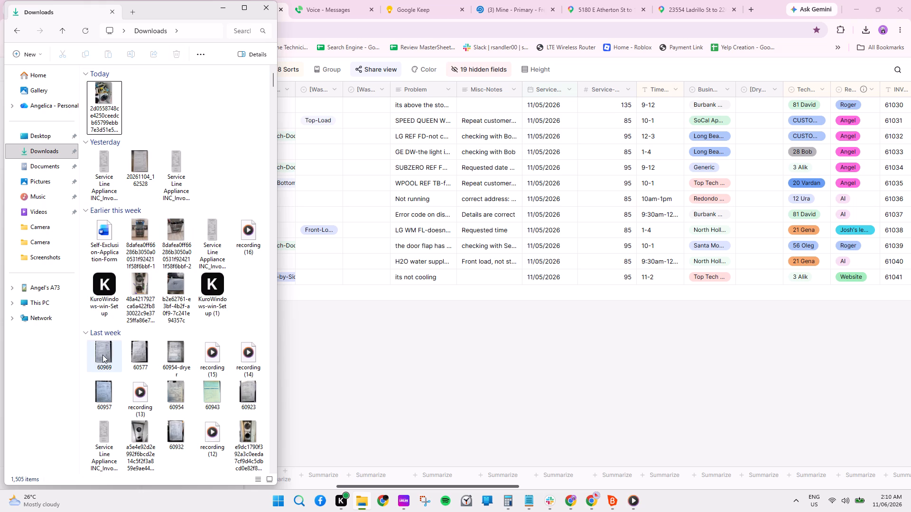
scroll(223, 294, "down", 4)
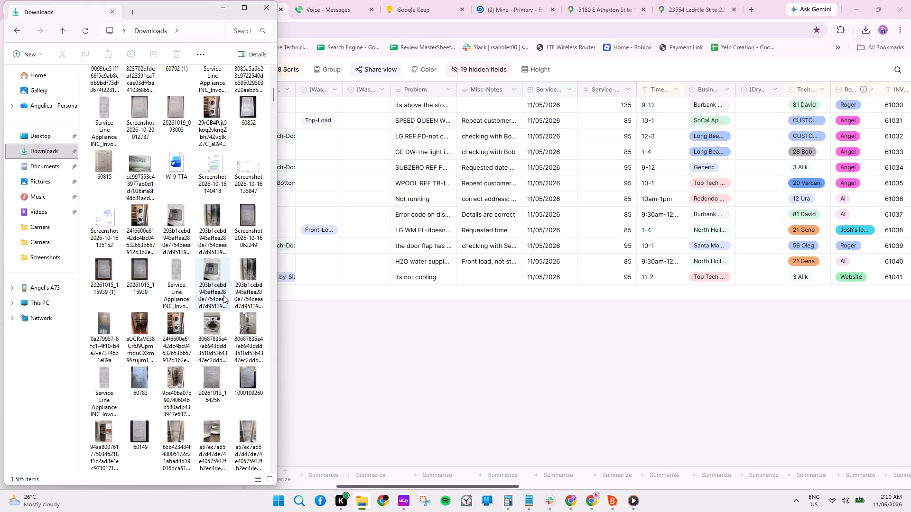
left_click(557, 398)
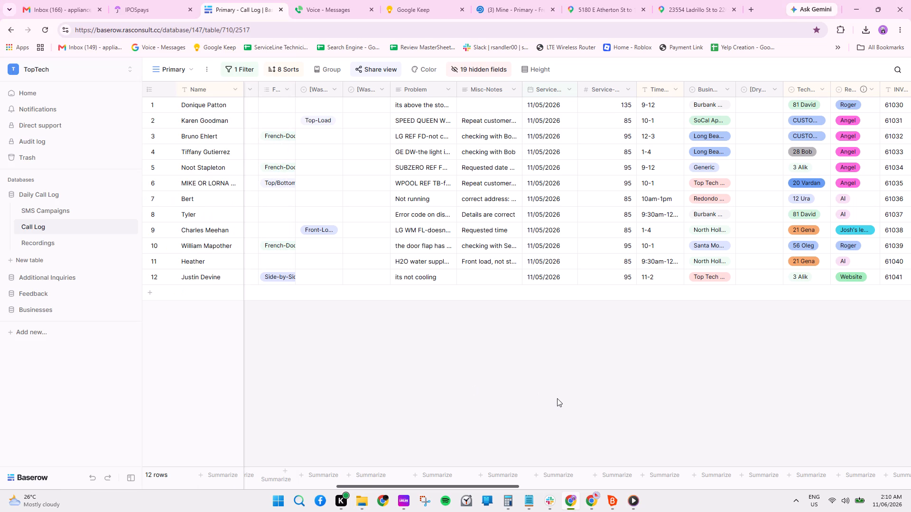
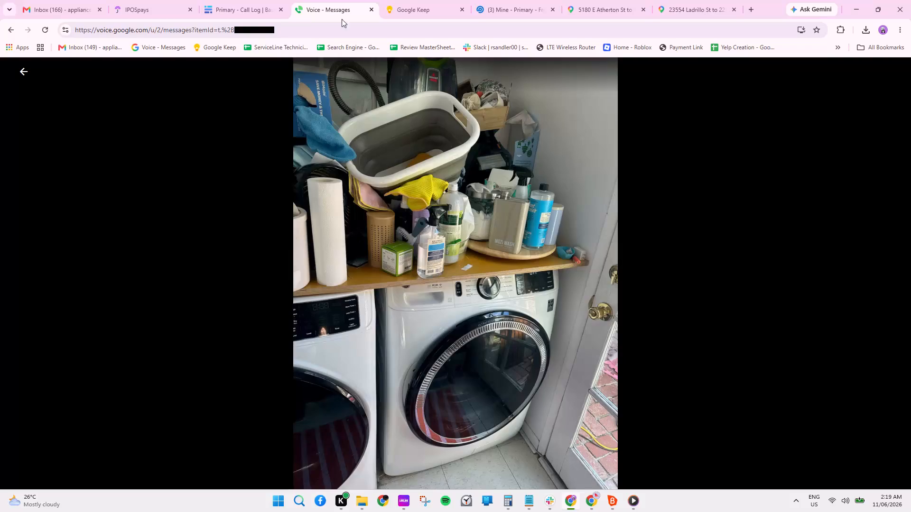
Close the enlarged washer and dryer photo and review the earlier messages in the conversation with Gena.
left_click(26, 72)
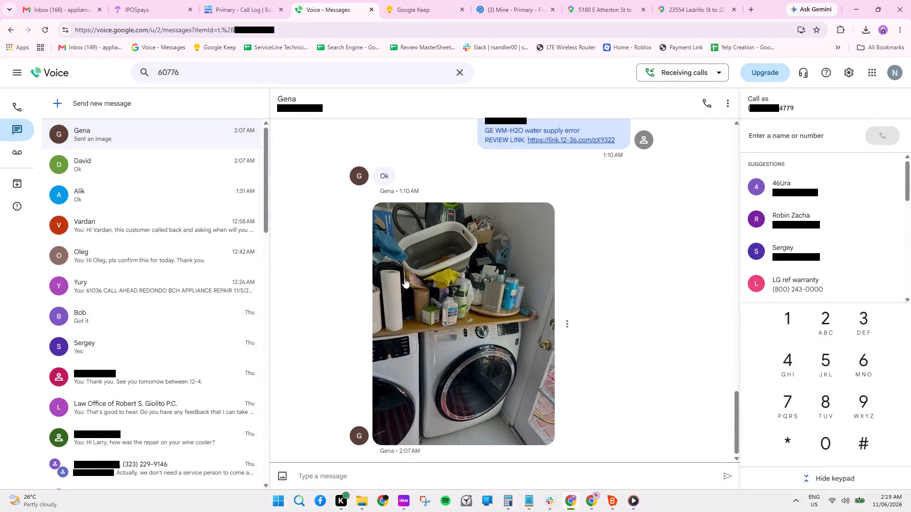
scroll(475, 364, "down", 5)
scroll(390, 281, "up", 13)
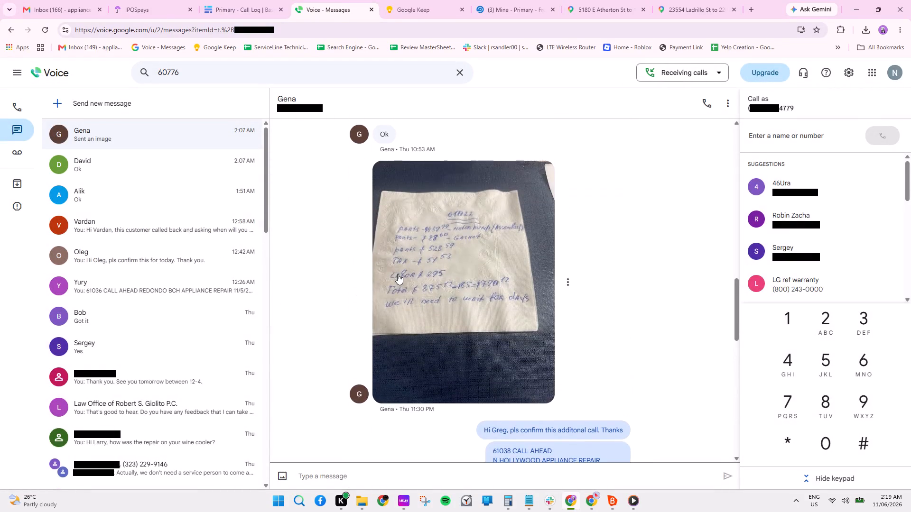
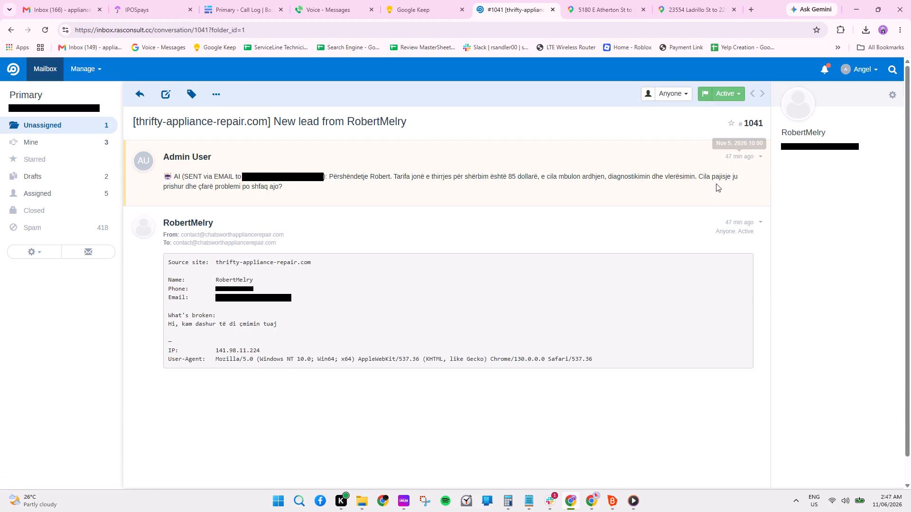
Mark the open new-lead conversation from thrifty-appliance-repair.com as Spam.
left_click(738, 97)
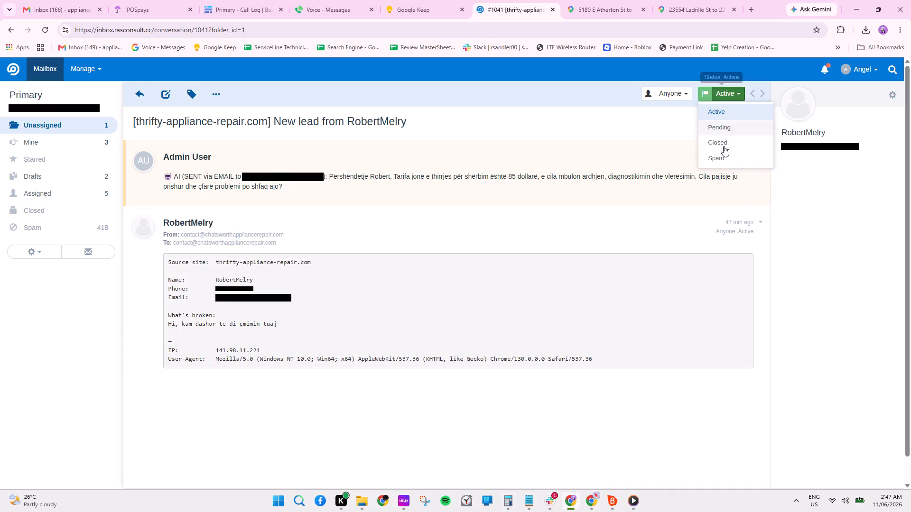
left_click(724, 154)
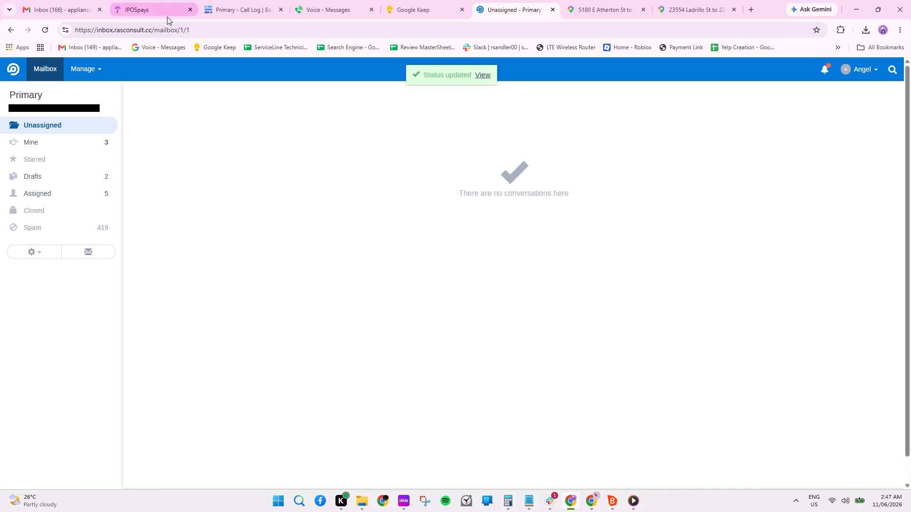
Reload the Call Log table and review the rows' business, technician, invoice and call time columns.
left_click(250, 8)
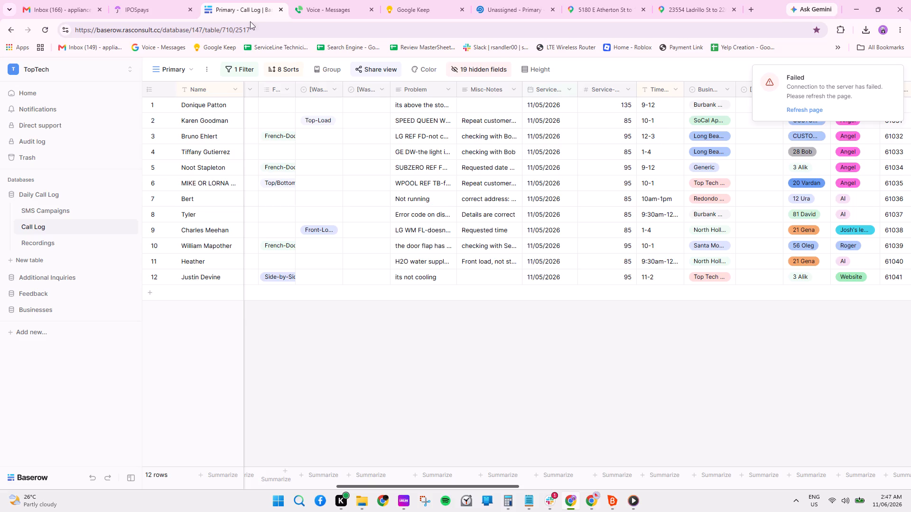
left_click(815, 112)
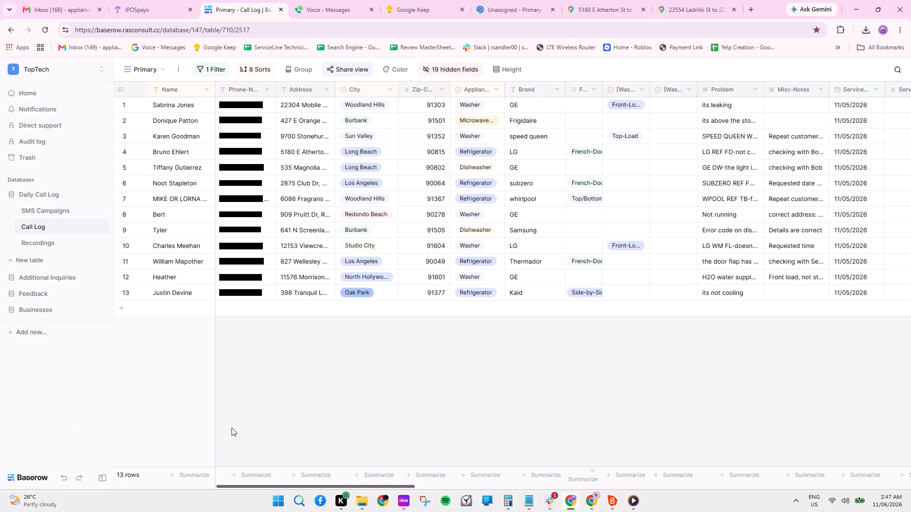
left_click(518, 433)
left_click_drag(407, 486, 572, 487)
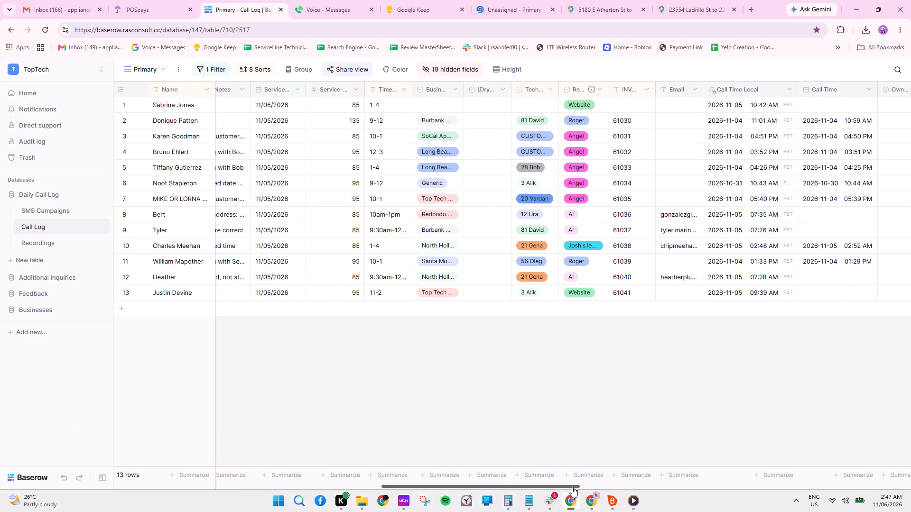
left_click_drag(572, 487, 574, 482)
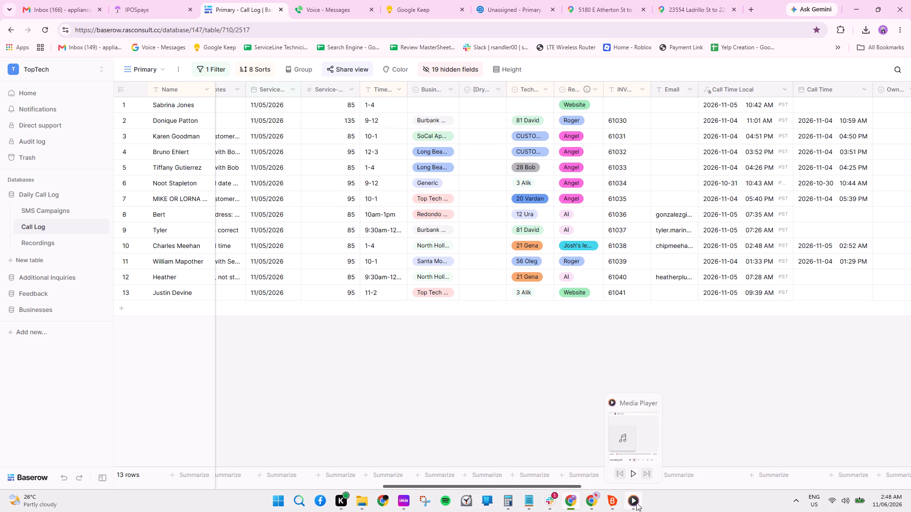
Close the Media Player window.
left_click(657, 406)
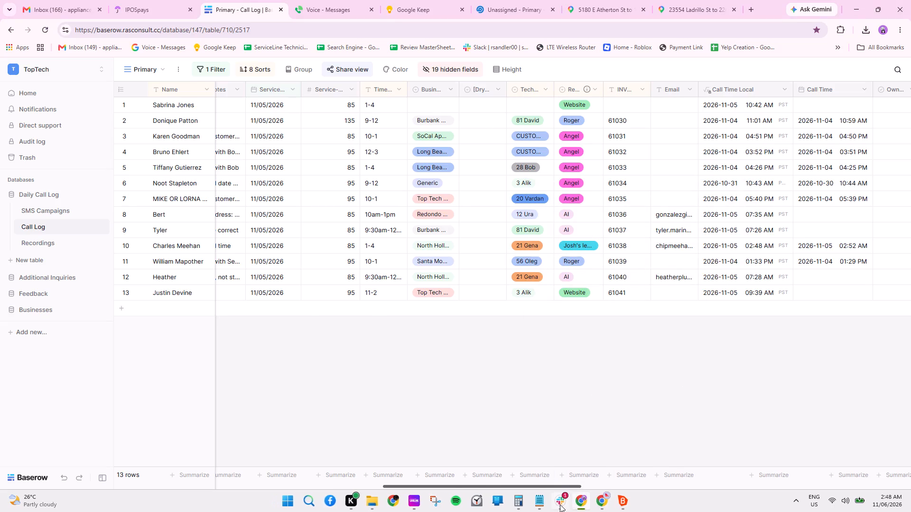
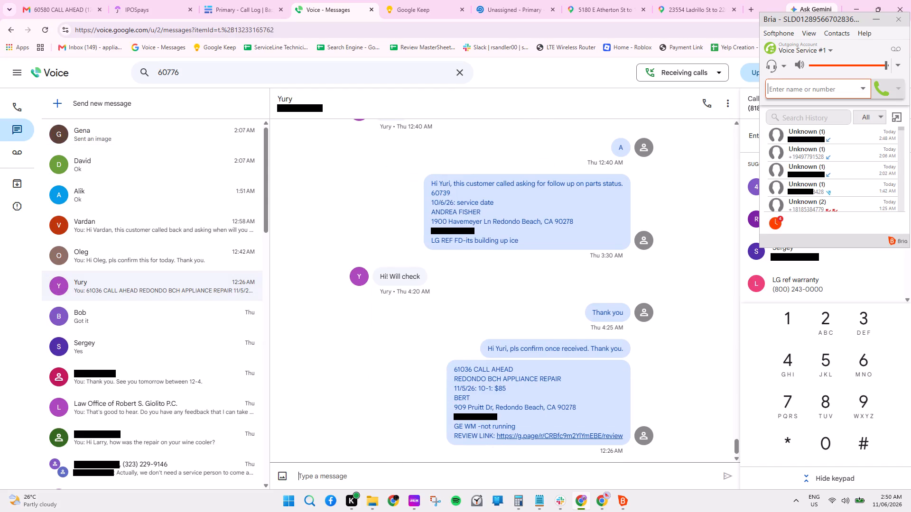
Start a message to Yury: "Hi Yuri, this customer called and said he's having same error on his DW.".
type("HI Yuri")
key("BackSpace")
key("BackSpace")
key("BackSpace")
key("BackSpace")
key("BackSpace")
key("BackSpace")
type("i Yuri")
type(", this custom")
type("er called and said")
key("space")
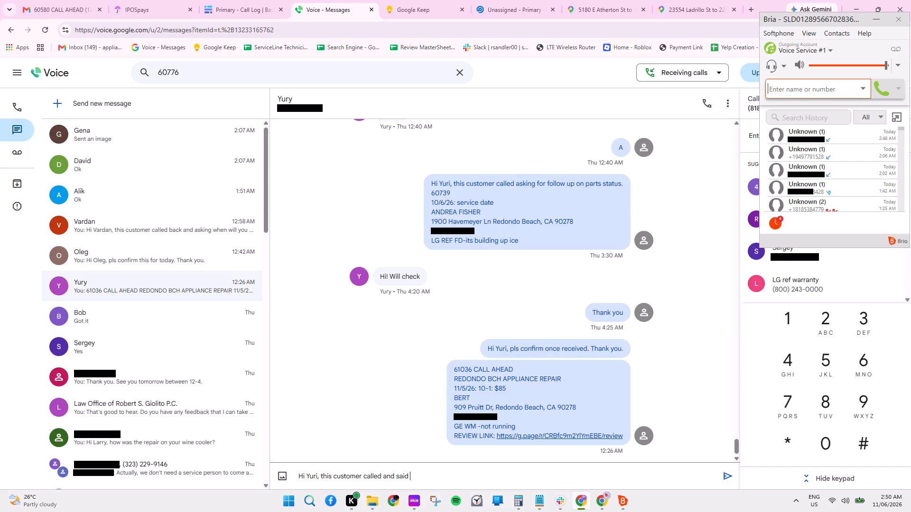
type("he's having")
key("space")
type("sam")
type("e erro")
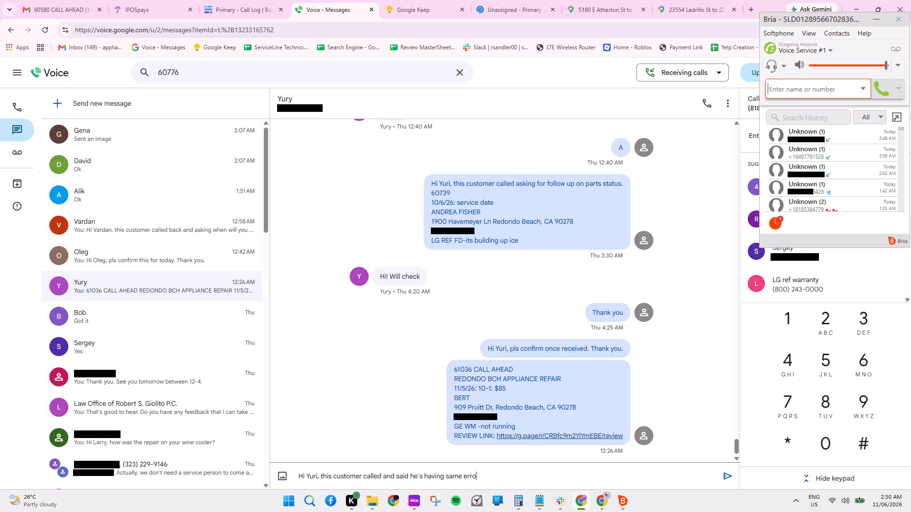
key("space")
key("BackSpace")
type("r on hs")
key("BackSpace")
type("is DW. He said al")
Continue the draft with "He said you already came back once but only stayed for 5min and the DW still not working.".
key("BackSpace")
key("BackSpace")
type("you already came back")
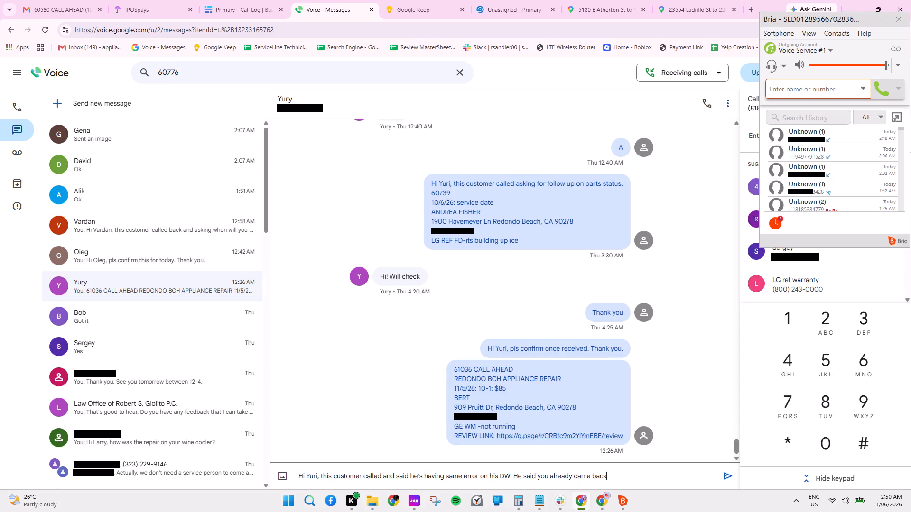
key("space")
type("once but")
key("space")
type("only stayed for")
key("space")
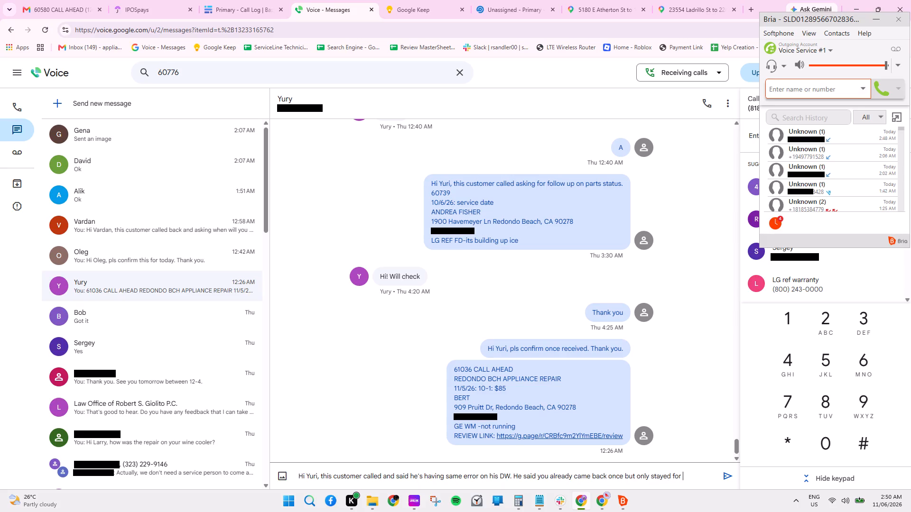
type("5min and rth")
key("BackSpace")
key("BackSpace")
key("BackSpace")
type("the DW still not wor")
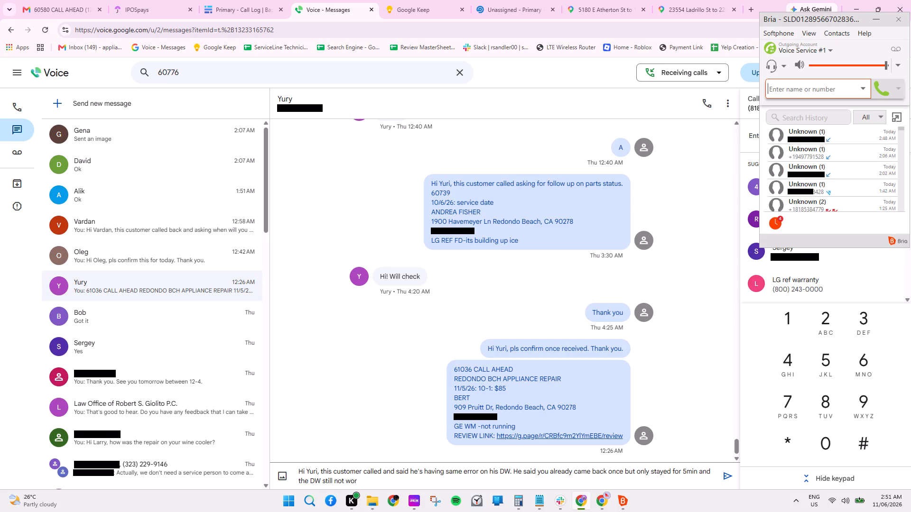
type("king")
type(".")
End the draft to Yury with "Please let me know what to advise to this customer.".
key("space")
type("Please let m ke")
key("space")
key("BackSpace")
key("BackSpace")
key("BackSpace")
key("BackSpace")
type("e ko")
key("BackSpace")
type("now wa")
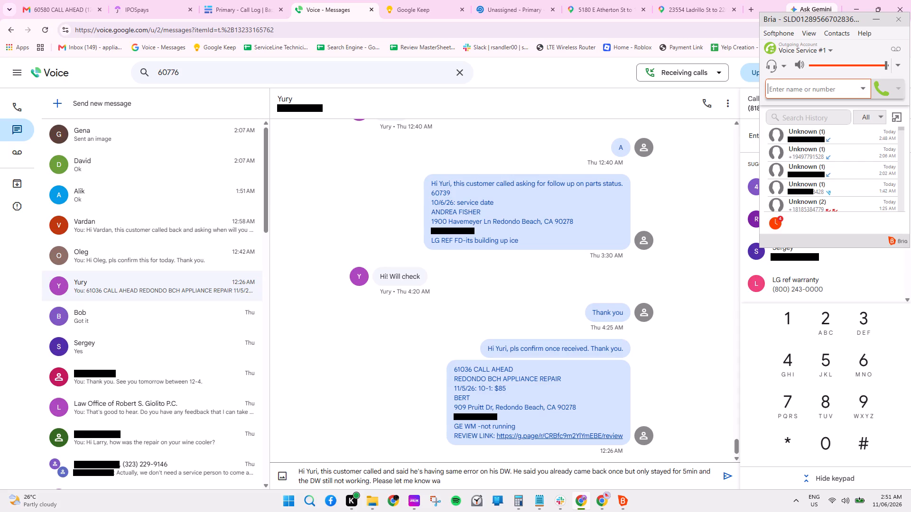
key("BackSpace")
type("hat to advise to this csutomer")
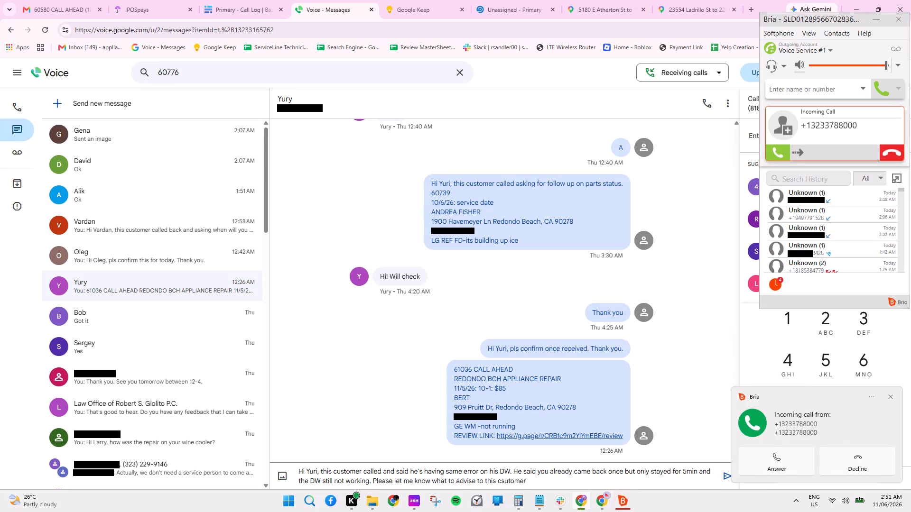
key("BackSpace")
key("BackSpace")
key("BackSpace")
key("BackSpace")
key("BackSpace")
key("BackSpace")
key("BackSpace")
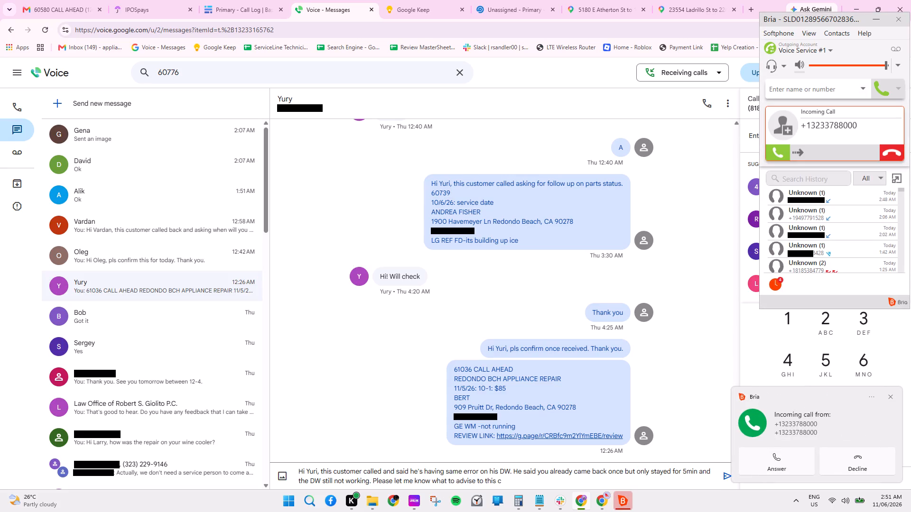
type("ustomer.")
Answer the incoming Bria call.
left_click(798, 466)
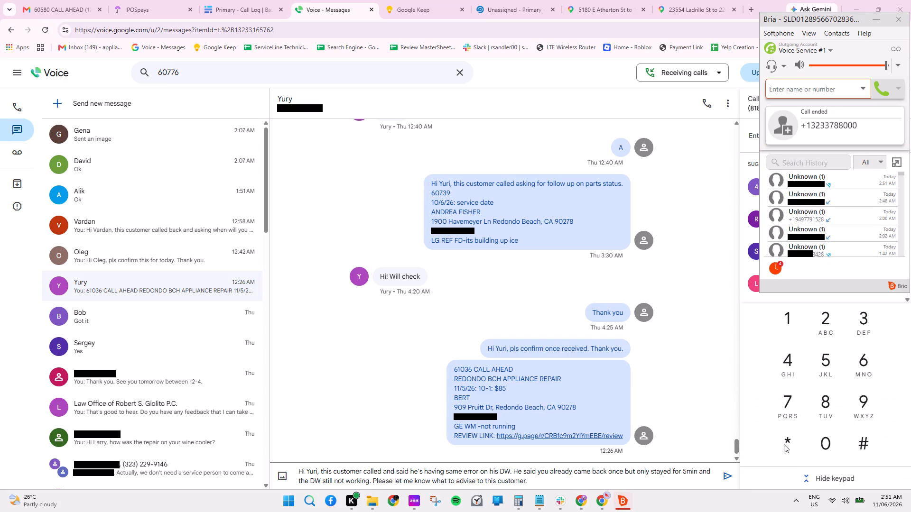
Return to the draft message to Yury, add "Thanks" after the last sentence and start a new line.
left_click(567, 483)
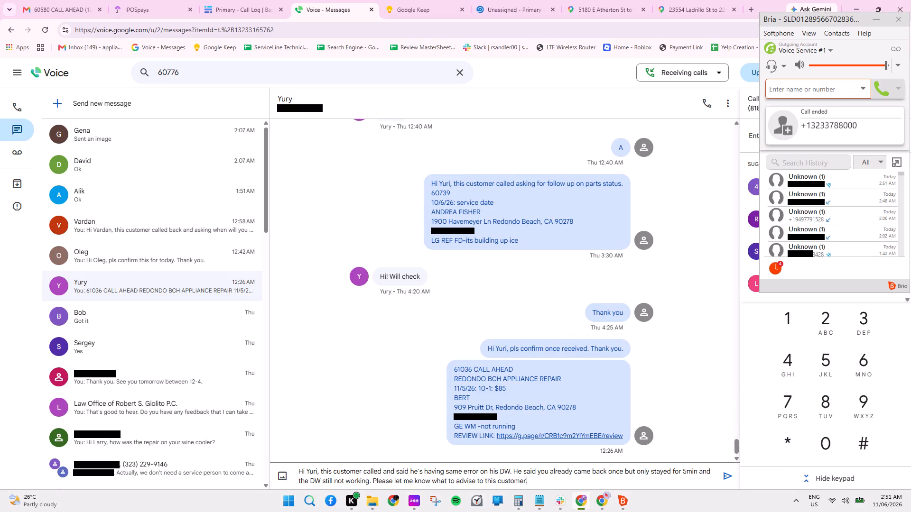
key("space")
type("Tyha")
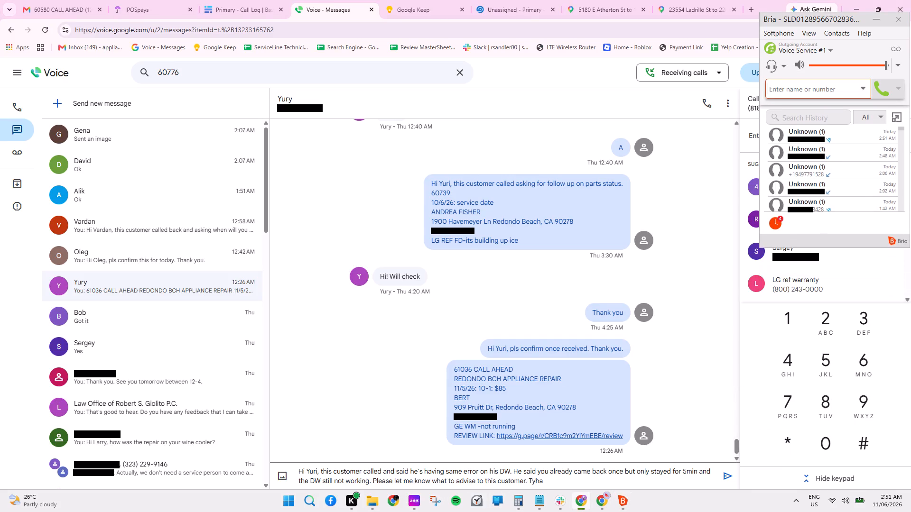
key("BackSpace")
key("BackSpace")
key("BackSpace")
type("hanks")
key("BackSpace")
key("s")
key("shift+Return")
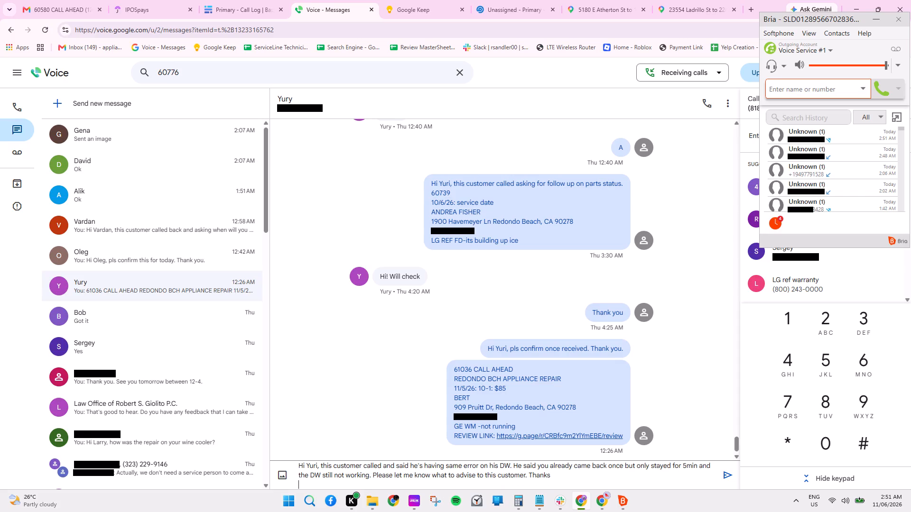
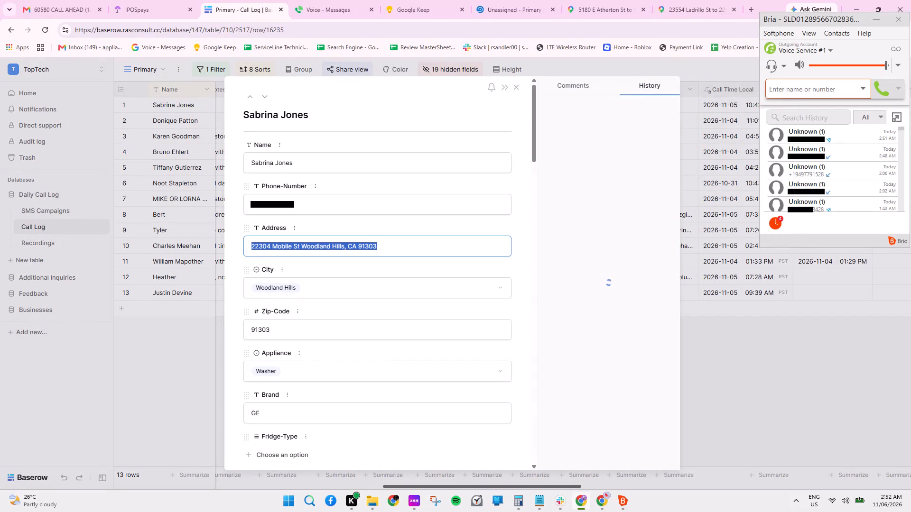
Copy the customer's address from the open GE washer record in the call log.
key("ctrl+c")
In David's Google Voice conversation, start a message with "Hi David, so".
left_click(304, 4)
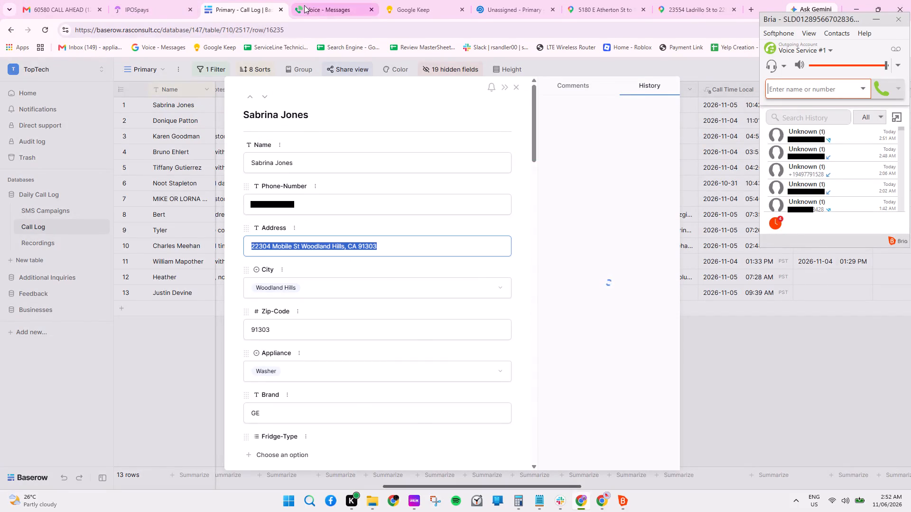
left_click(116, 201)
left_click(392, 479)
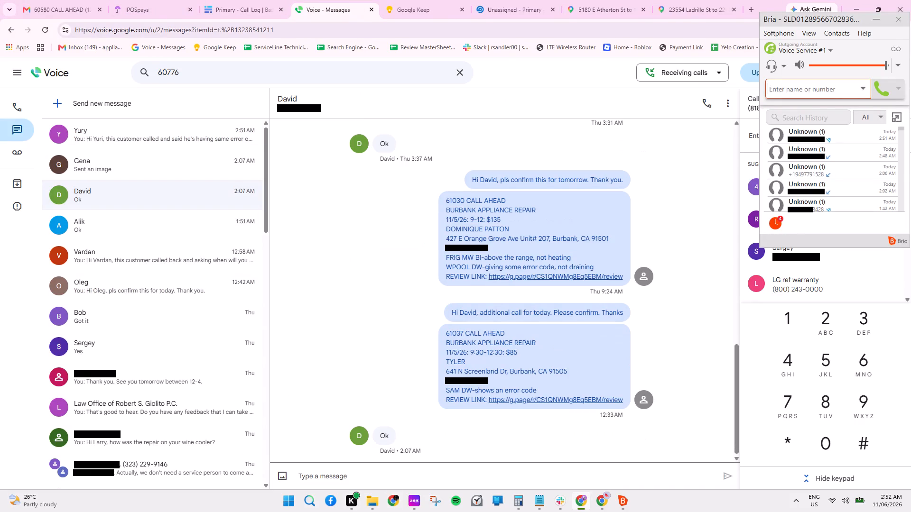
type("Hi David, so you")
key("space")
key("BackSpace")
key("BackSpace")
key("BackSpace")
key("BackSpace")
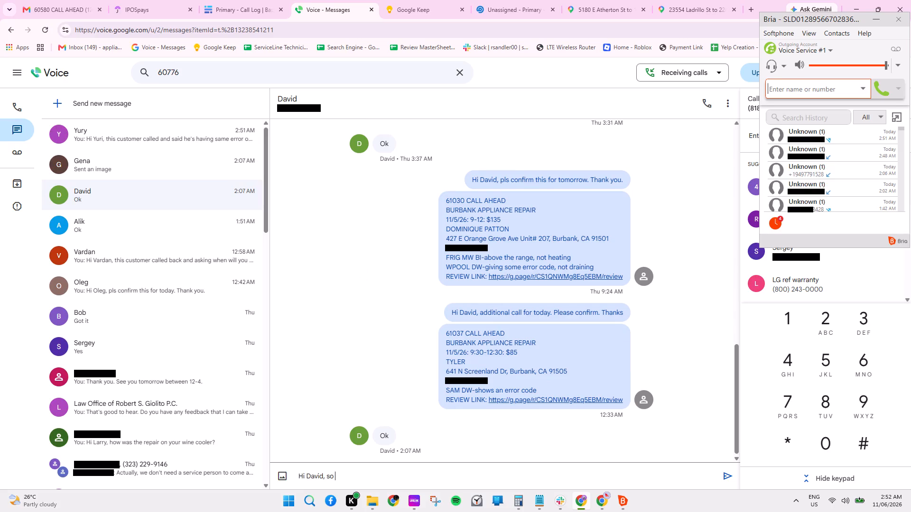
Reword the draft message to David so it reads "Hi David, do you want to take this call?".
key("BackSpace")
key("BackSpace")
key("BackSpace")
type("do you want to take tyh")
key("BackSpace")
key("BackSpace")
type("his call?")
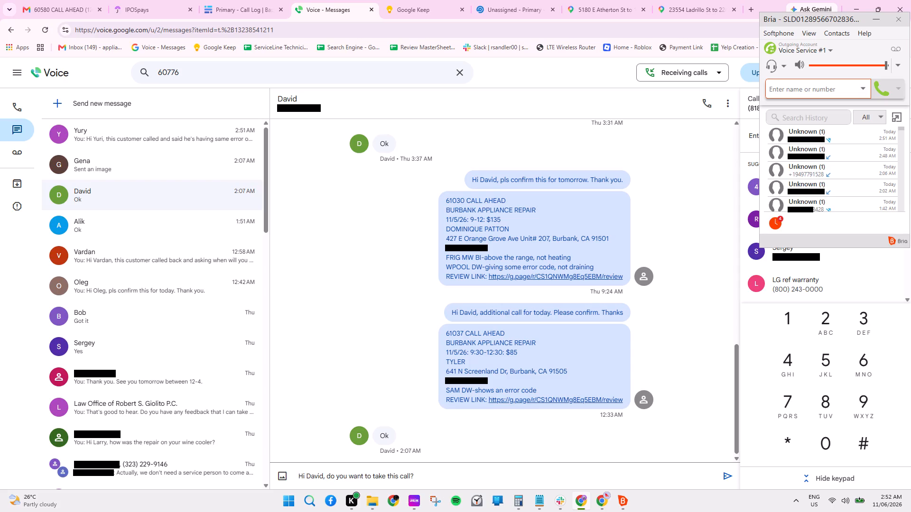
Add the time window "1-4" and the copied Woodland Hills customer address on separate lines of the draft to David.
key("shift+Return")
type("1-4")
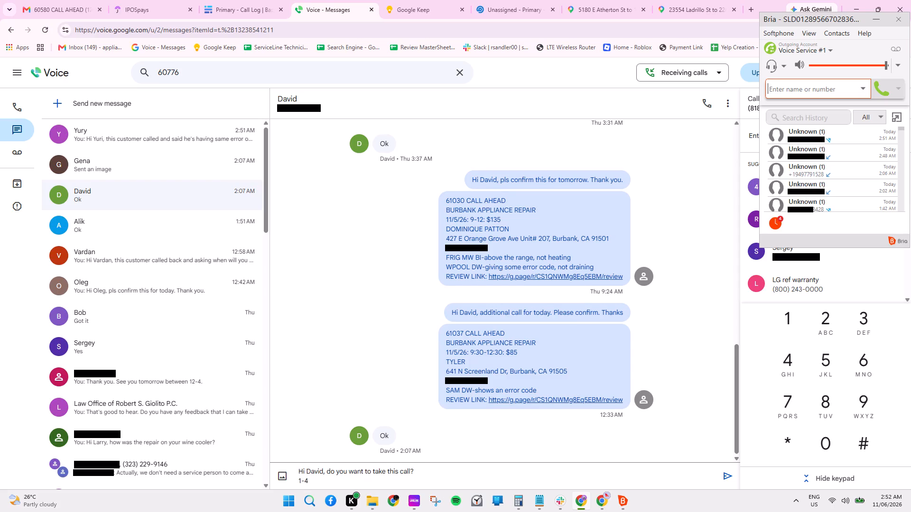
key("shift+Return")
key("ctrl+v")
key("shift+Return")
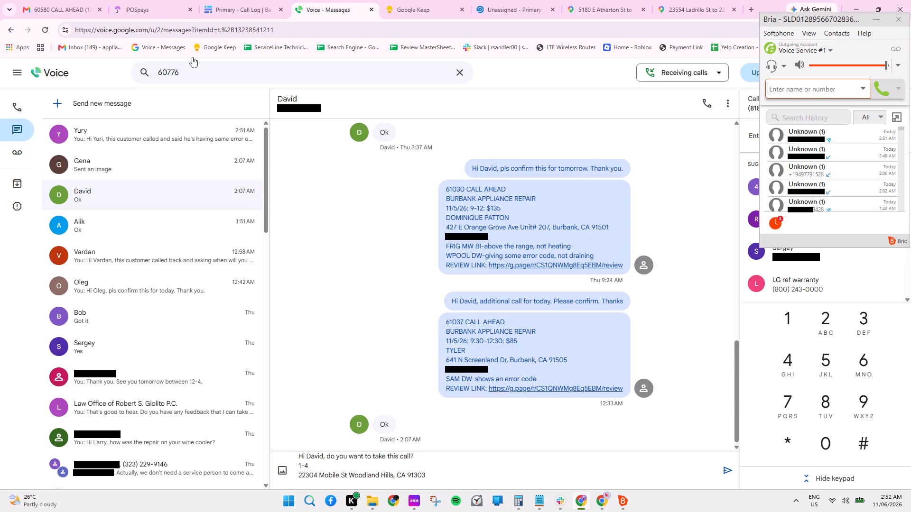
Complete the draft with "GE WM FL-leaking", copying the problem word from the customer's call log record, and send it to David.
left_click(214, 8)
scroll(336, 328, "down", 3)
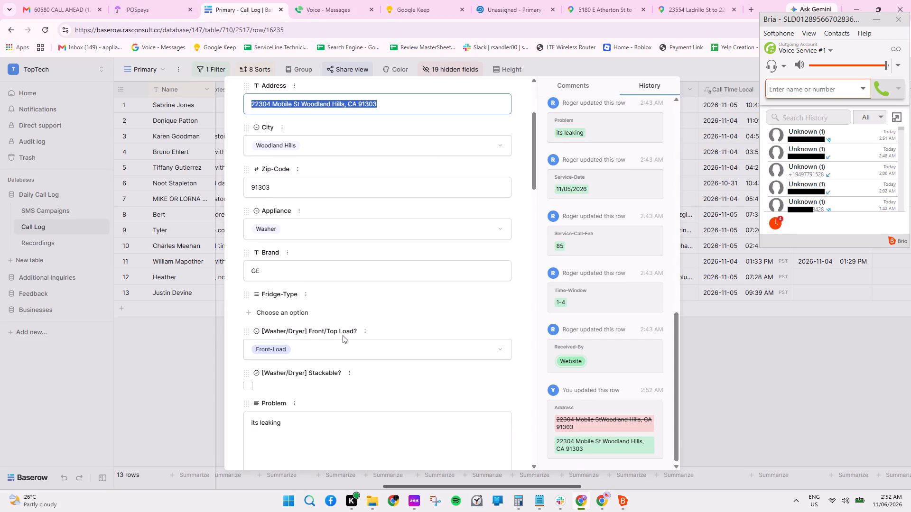
scroll(341, 339, "down", 1)
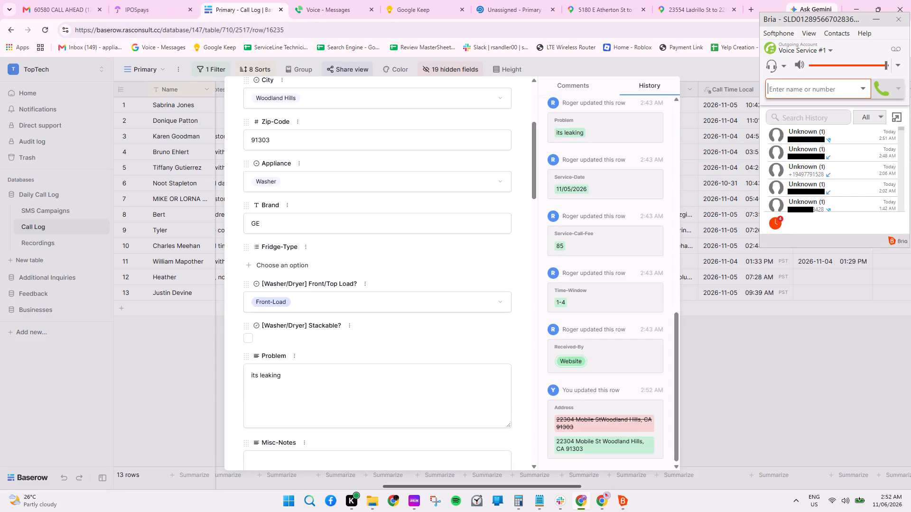
double_click(272, 379)
key("ctrl+c")
scroll(272, 379, "down", 3)
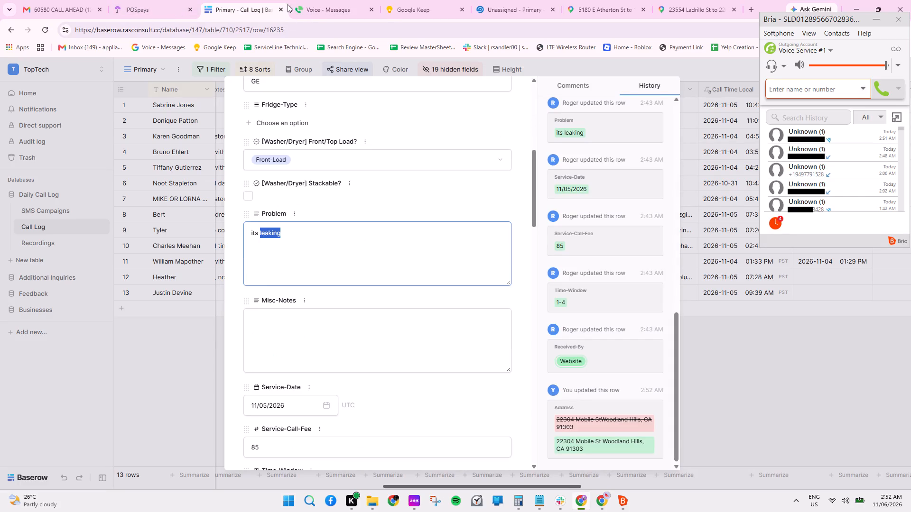
left_click(317, 14)
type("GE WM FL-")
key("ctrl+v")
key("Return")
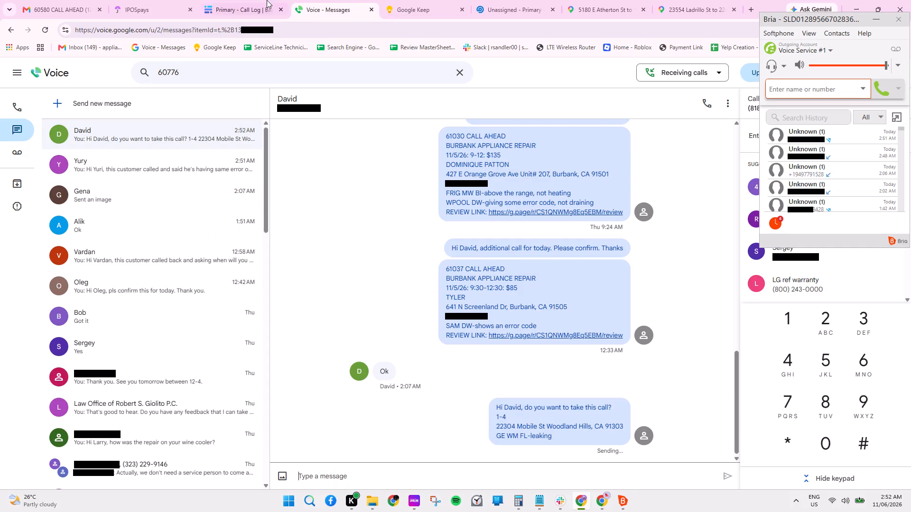
left_click(243, 6)
left_click(344, 335)
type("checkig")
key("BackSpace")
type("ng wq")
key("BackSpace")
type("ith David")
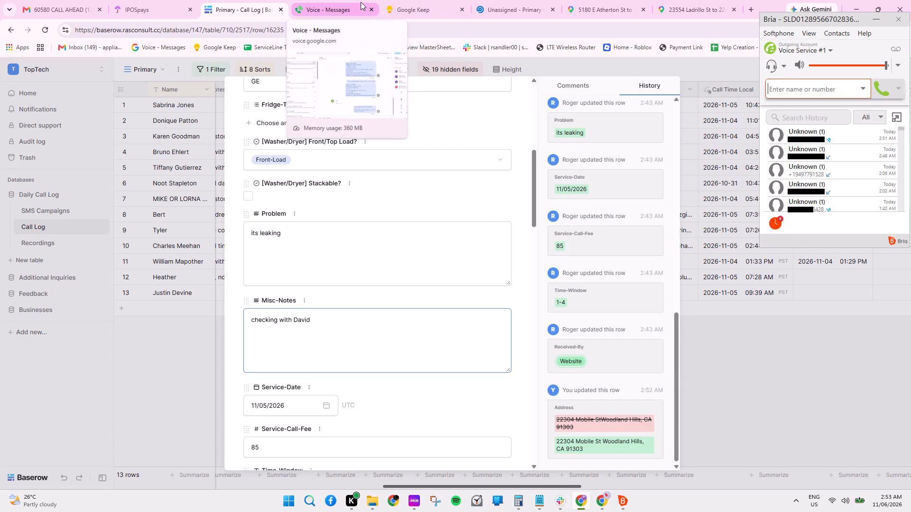
left_click(346, 6)
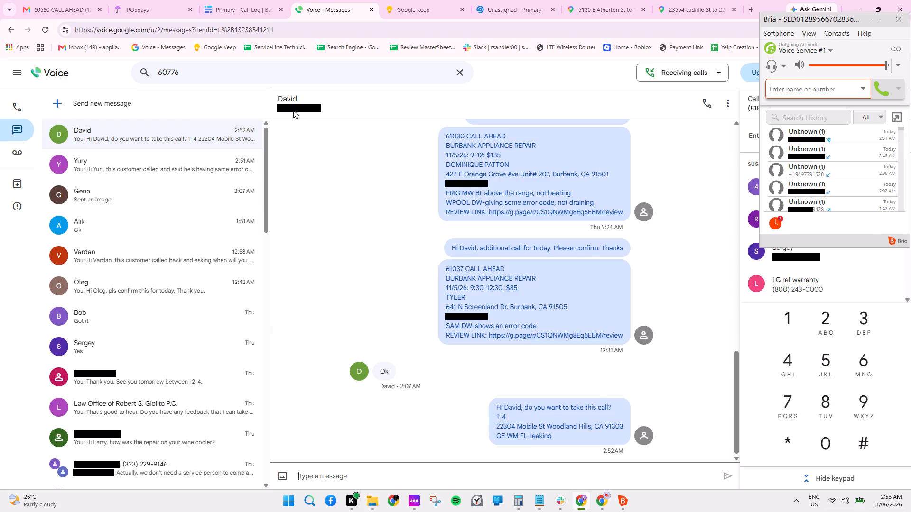
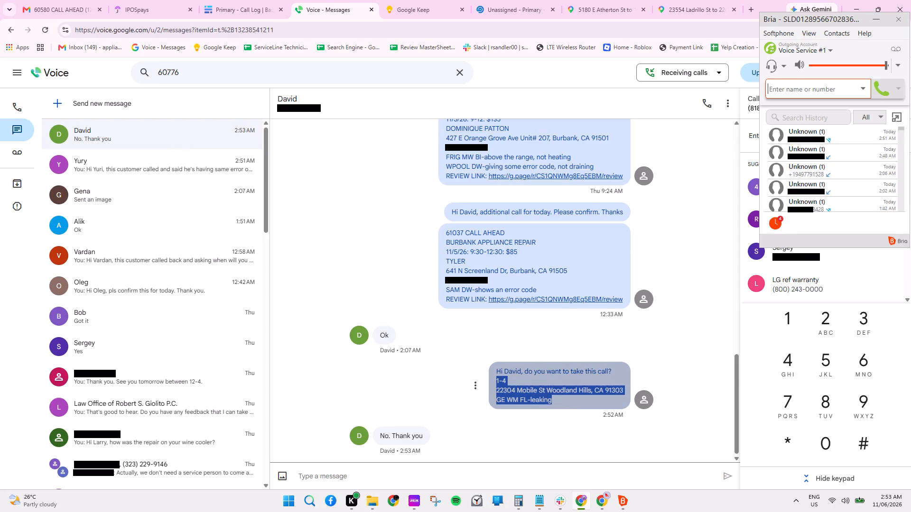
Leave David's message thread in Google Voice and return to the Call Log table in Baserow.
left_click(576, 295)
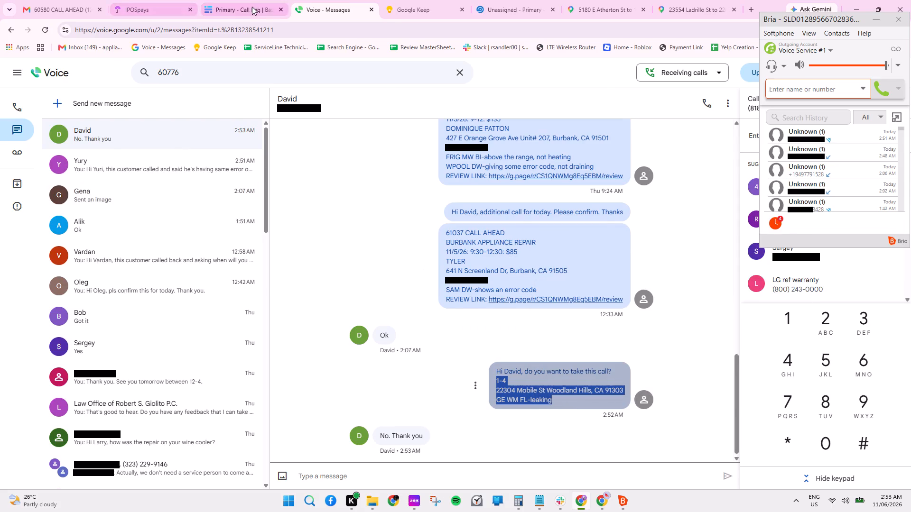
left_click(252, 7)
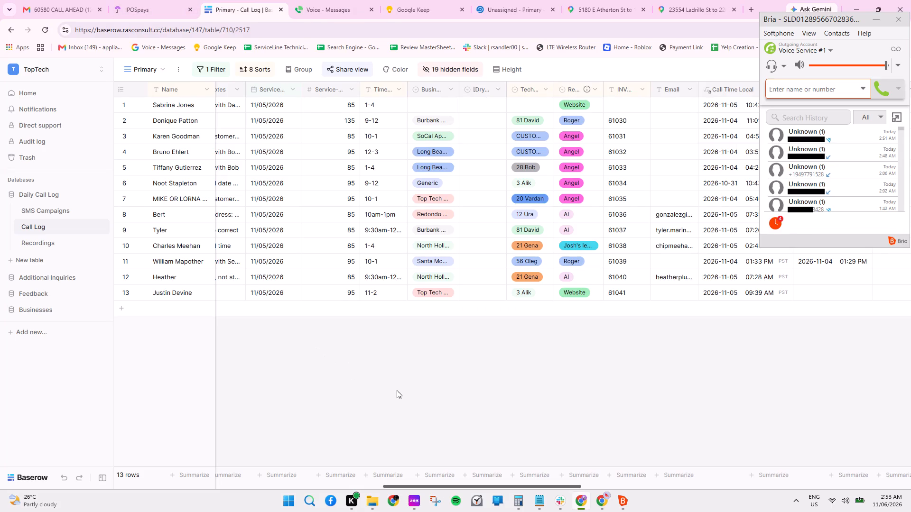
Append "-declined" to the "checking with David" misc note in the record of the leaking GE front-load washer call.
left_click(397, 390)
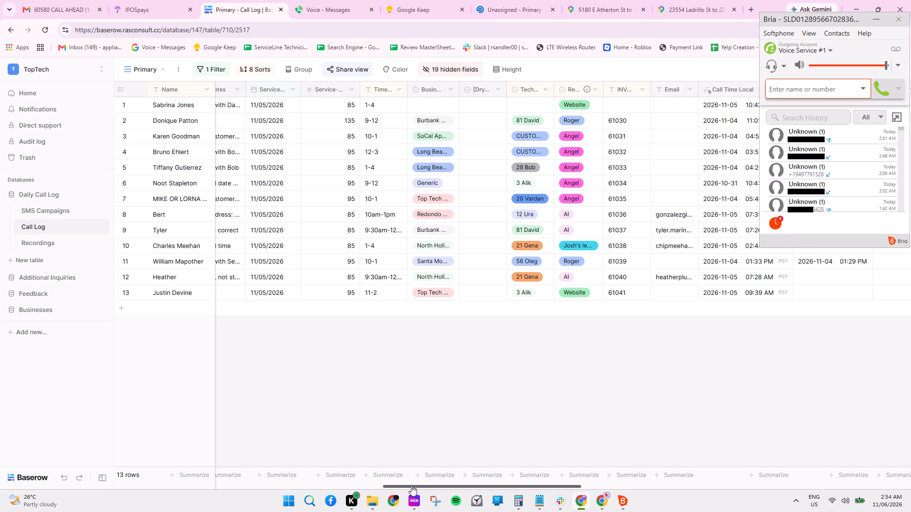
left_click(145, 105)
scroll(309, 323, "down", 7)
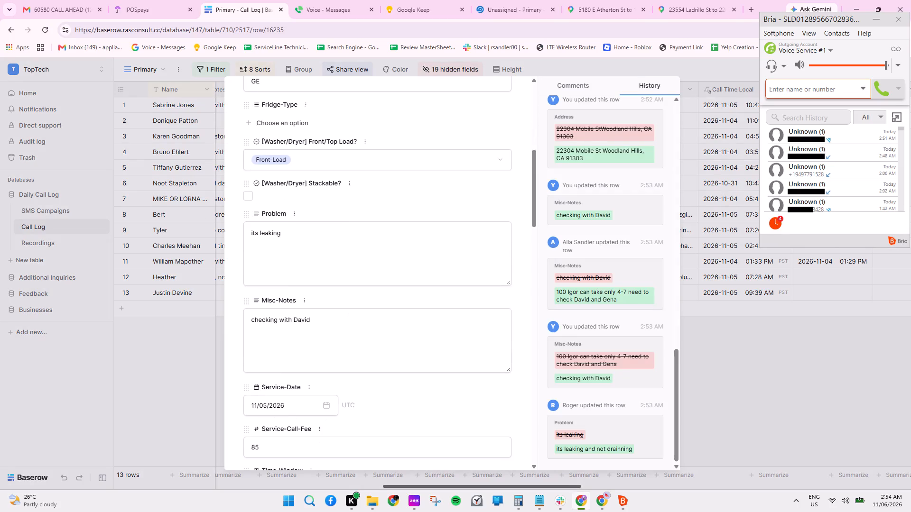
left_click(319, 320)
type("-declined")
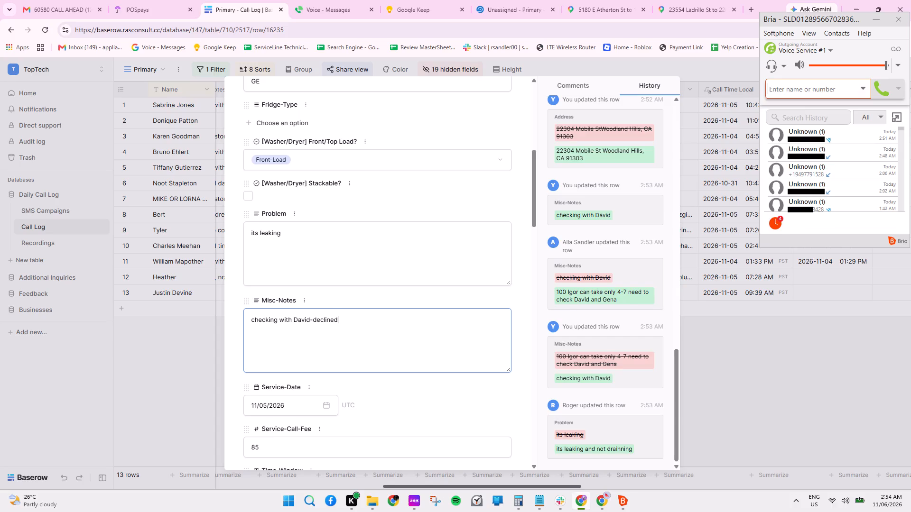
Send Gena the message "Greg, can you take this call too?" followed by the copied time window, address and appliance details sent to David.
left_click(332, 9)
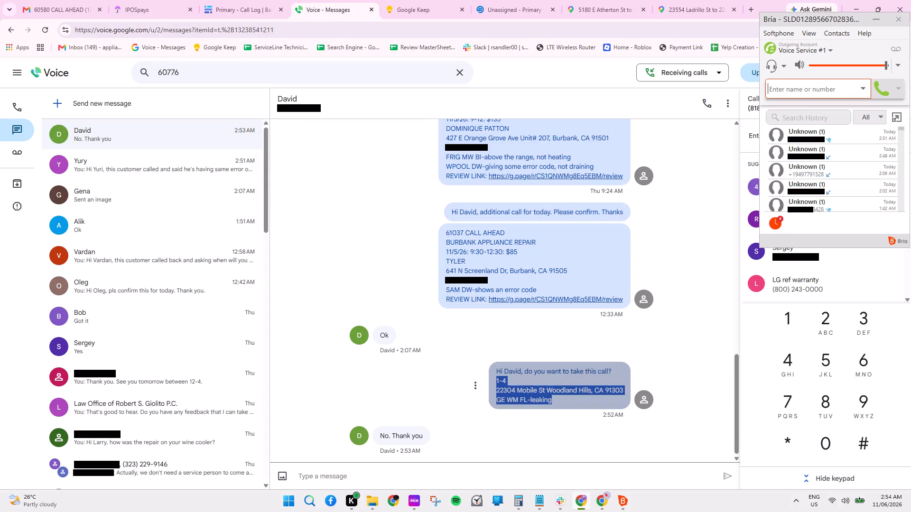
left_click(139, 194)
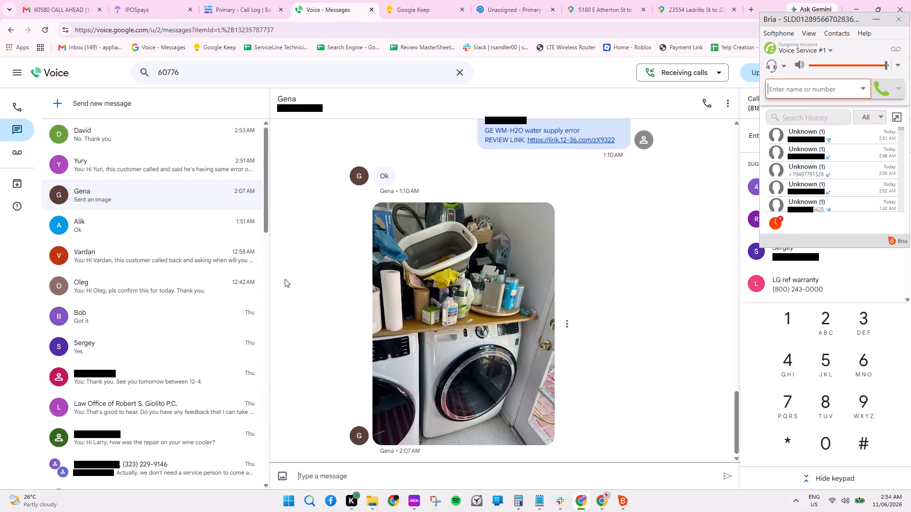
left_click(219, 2)
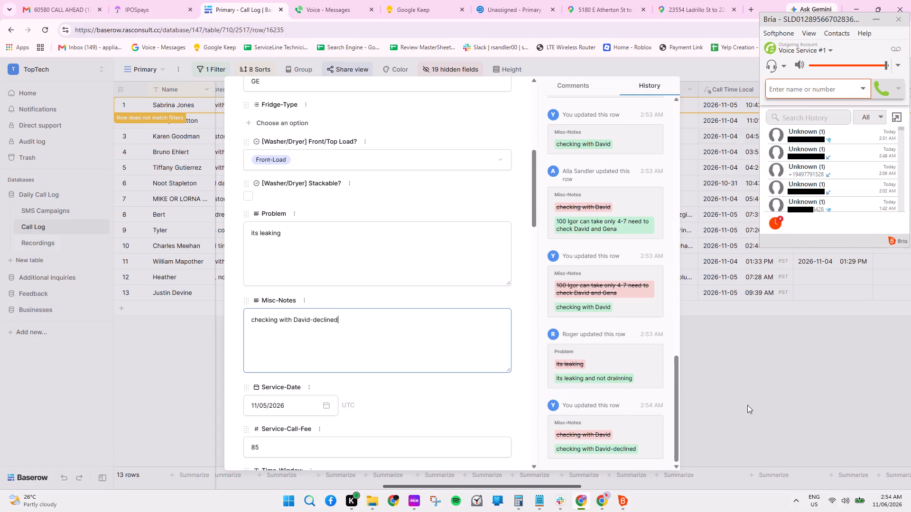
left_click(755, 388)
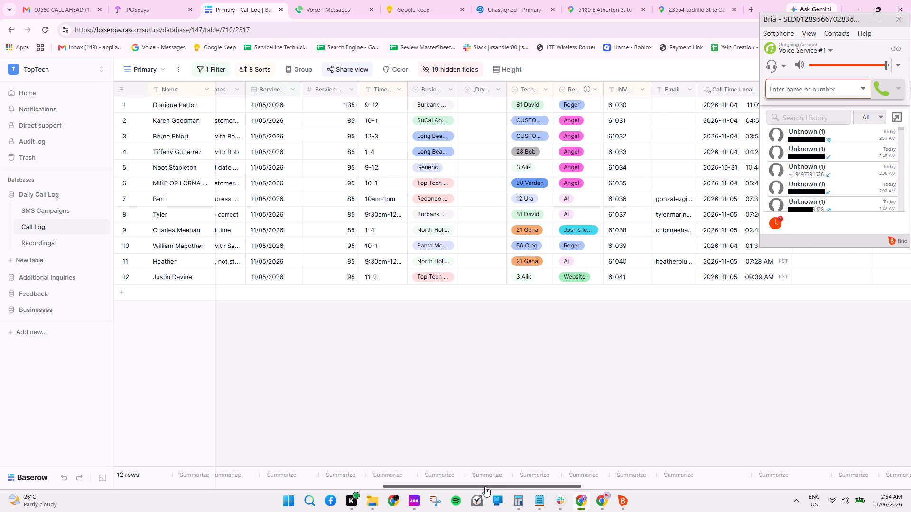
left_click_drag(485, 486, 316, 468)
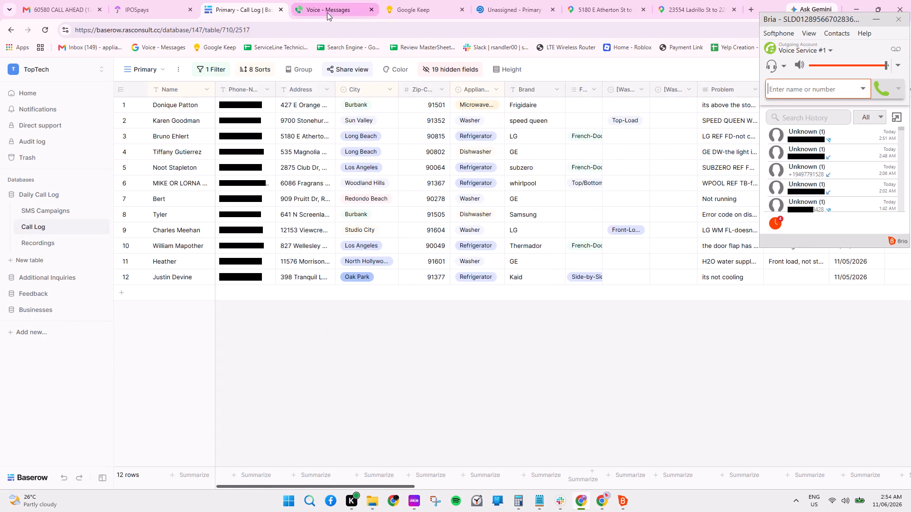
left_click(327, 12)
left_click(355, 478)
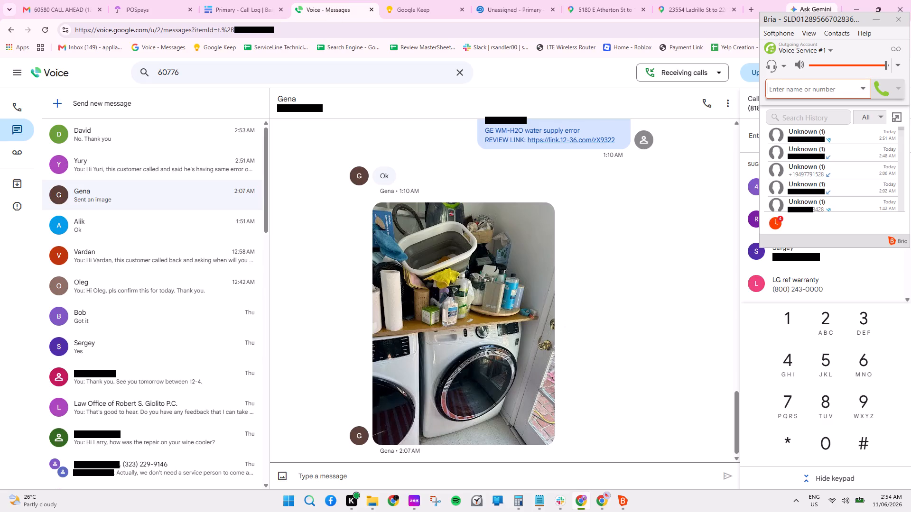
type("Greg, can you take this call too")
key("shift+question")
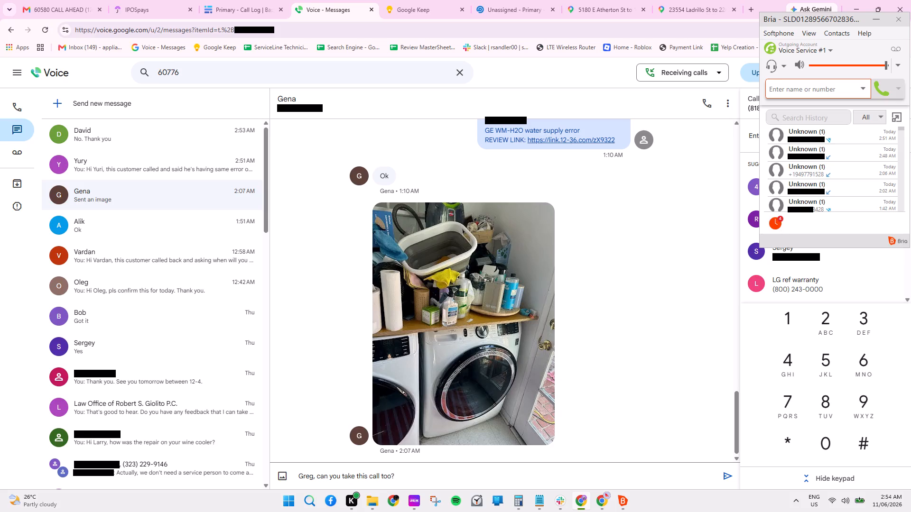
key("shift+Return")
key("ctrl+v")
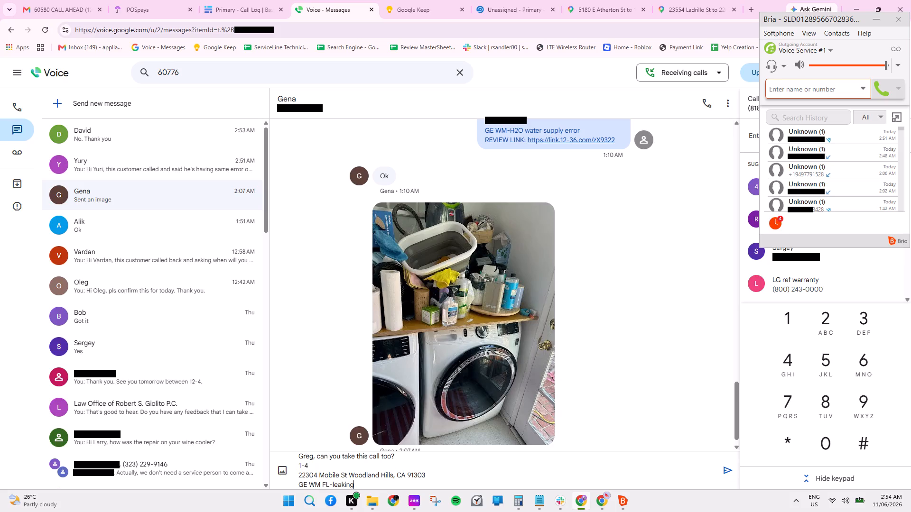
key("Return")
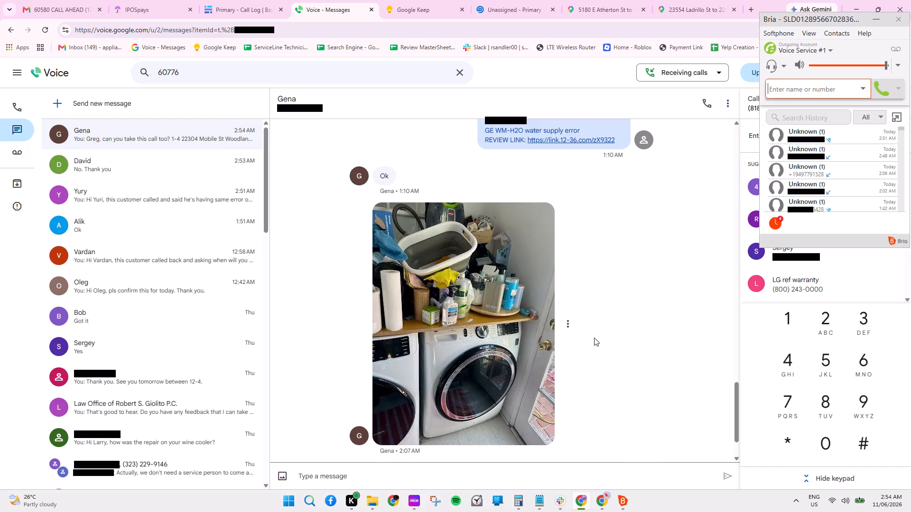
scroll(652, 350, "down", 4)
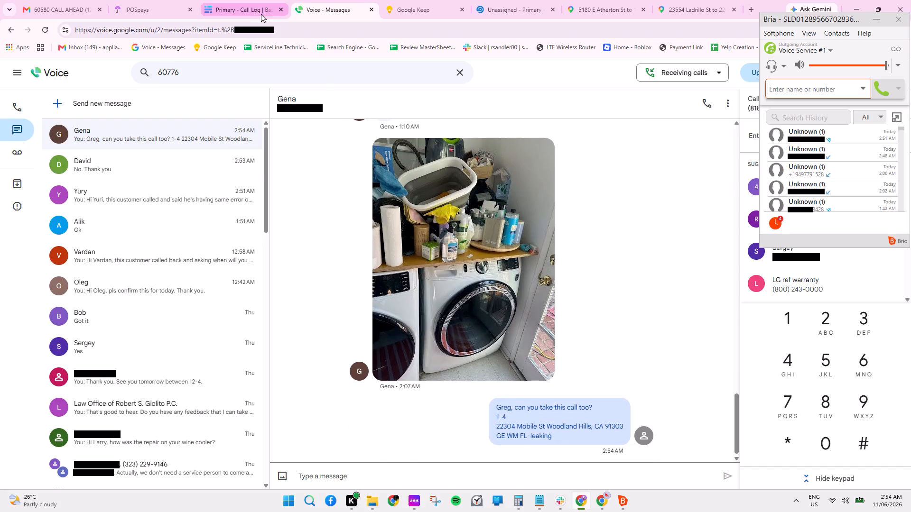
Return to the Call Log table and reload it.
left_click(239, 5)
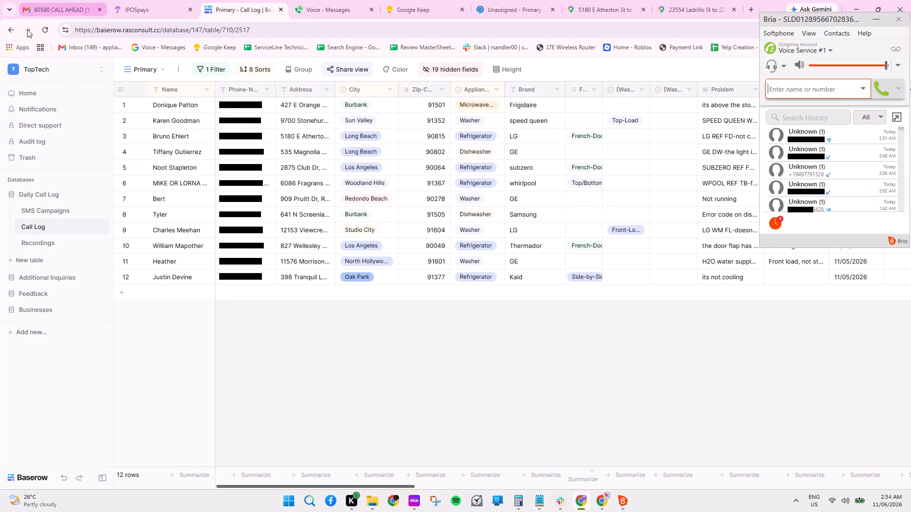
left_click(46, 31)
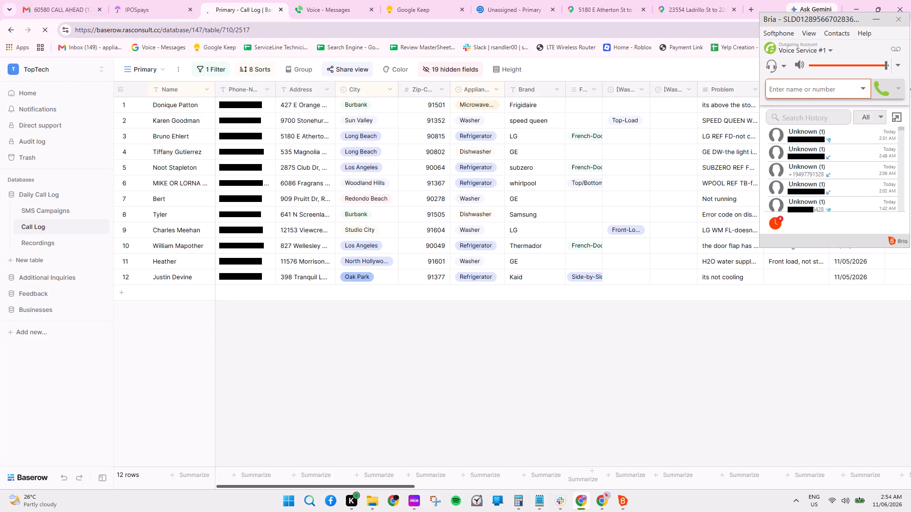
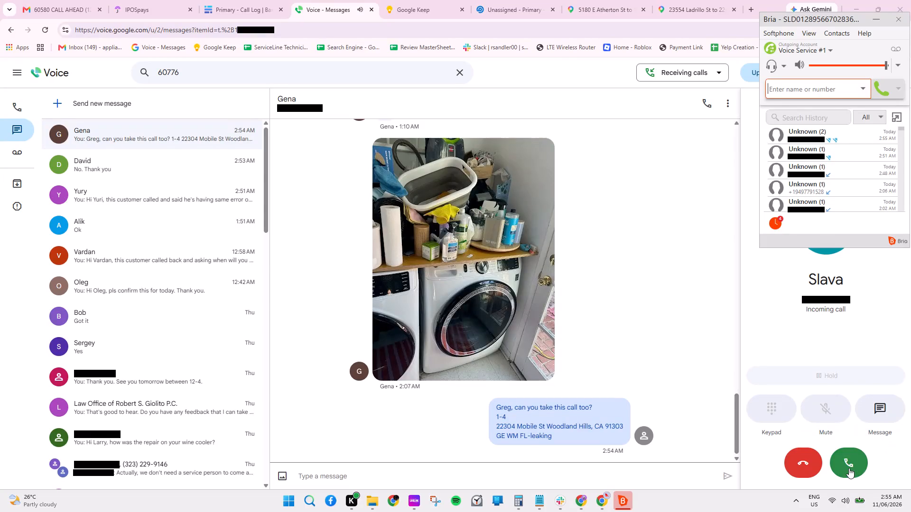
Answer Slava's incoming call and open the message conversation with Slava during the call.
left_click(849, 468)
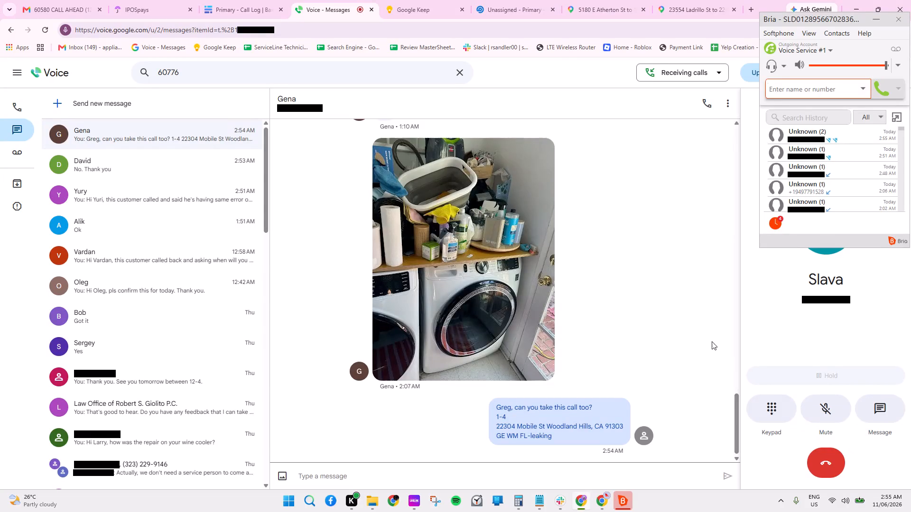
left_click(885, 412)
left_click(491, 473)
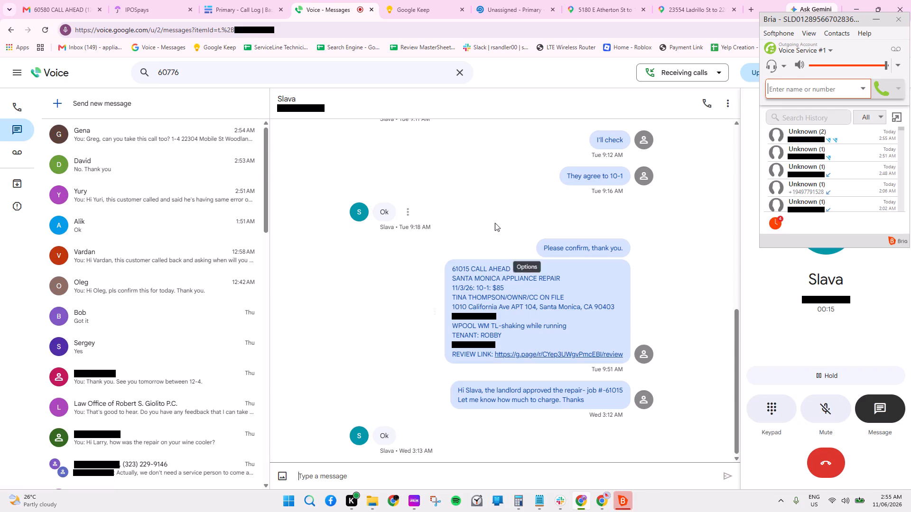
left_click(504, 475)
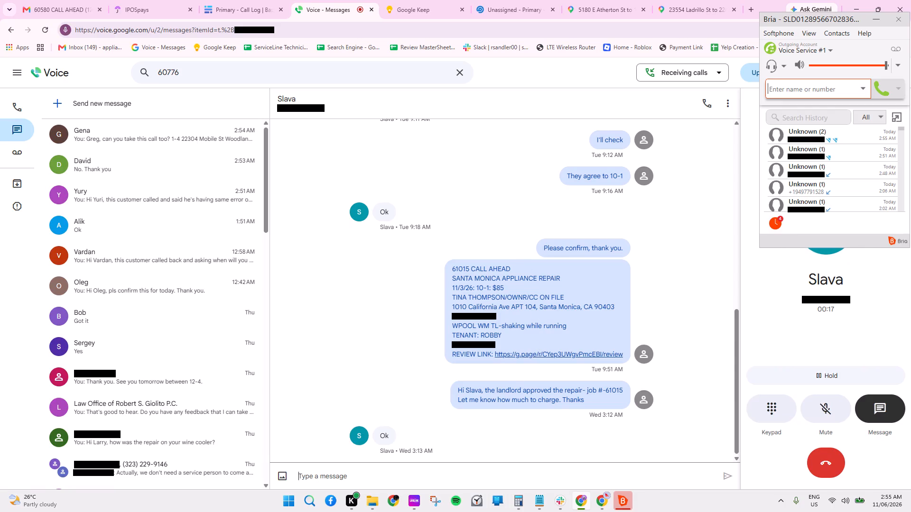
left_click(507, 482)
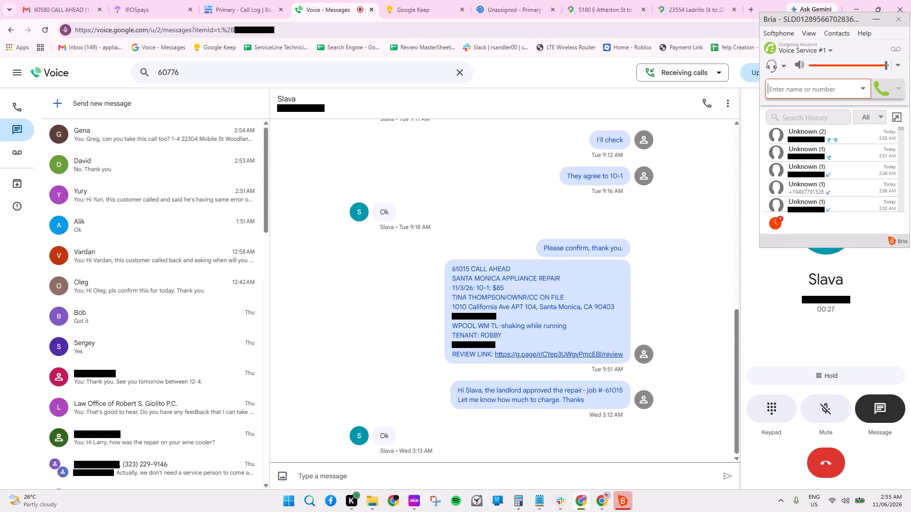
left_click(504, 480)
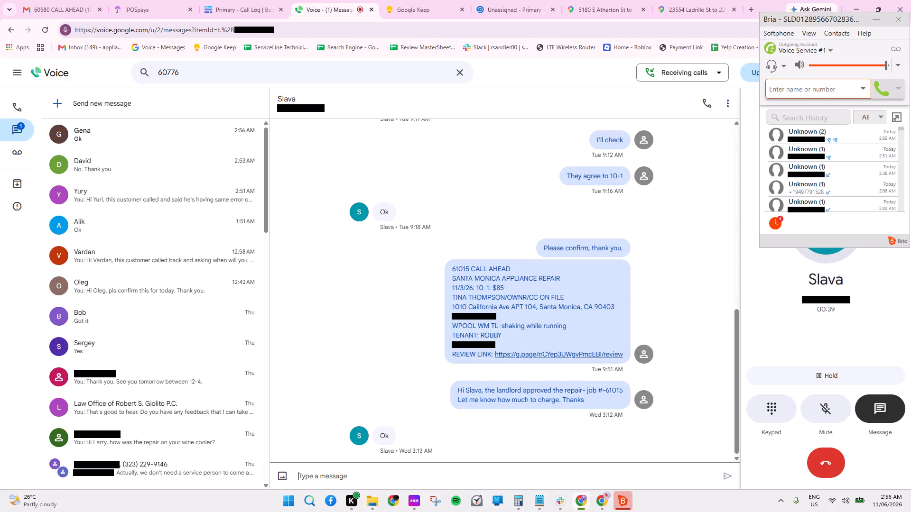
Copy the tenant's phone number from the job 61015 message in Slava's conversation and end the call.
triple_click(474, 344)
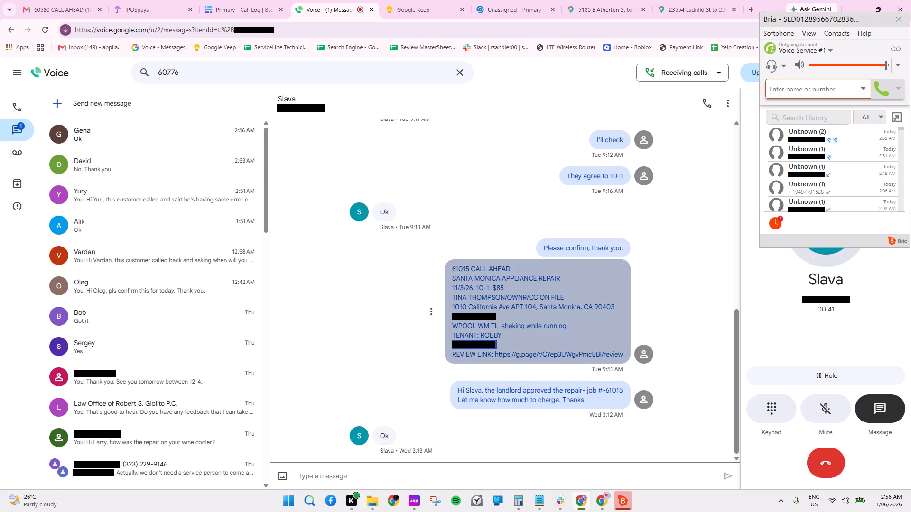
right_click(474, 343)
left_click(508, 357)
left_click(335, 323)
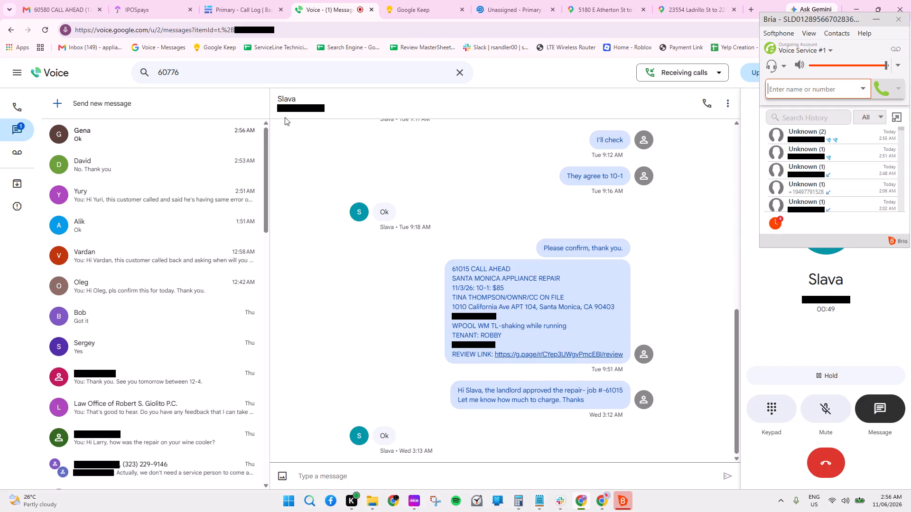
left_click(822, 459)
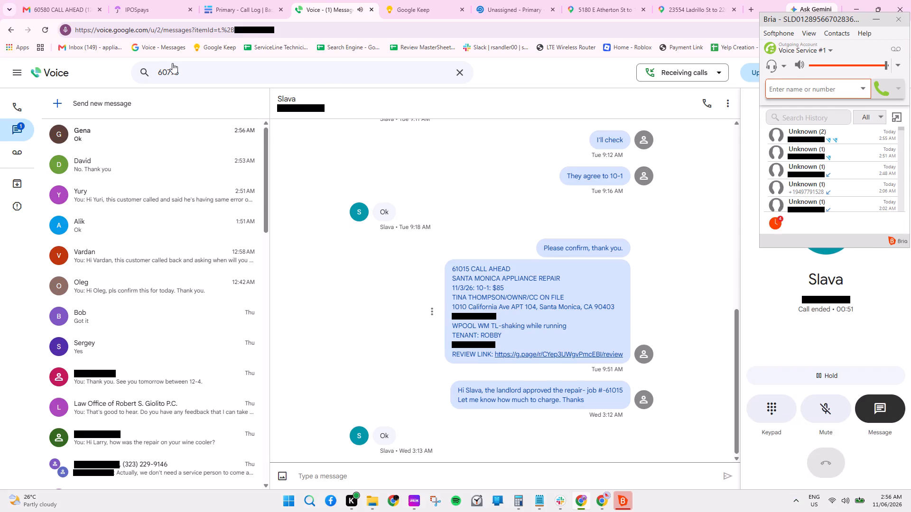
In the Call Log, assign technician 21 Gena to the Woodland Hills GE front-load washer call.
left_click(222, 7)
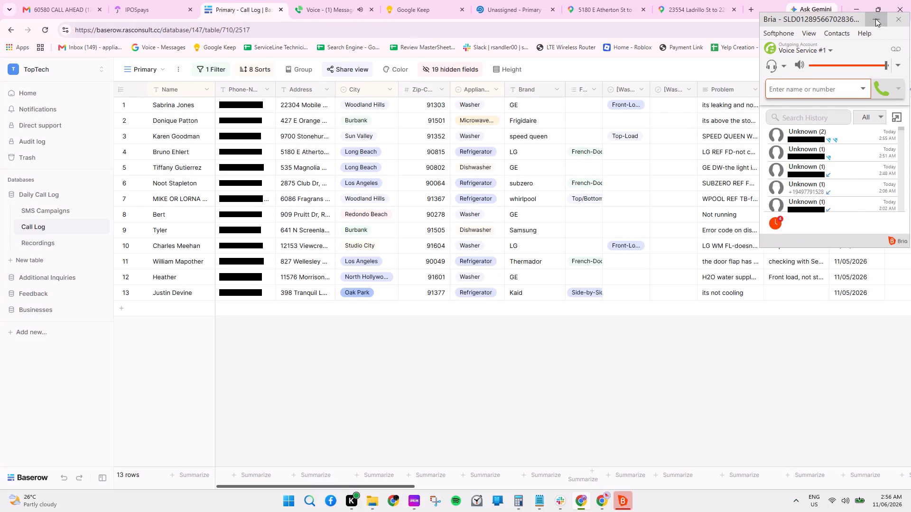
left_click(875, 19)
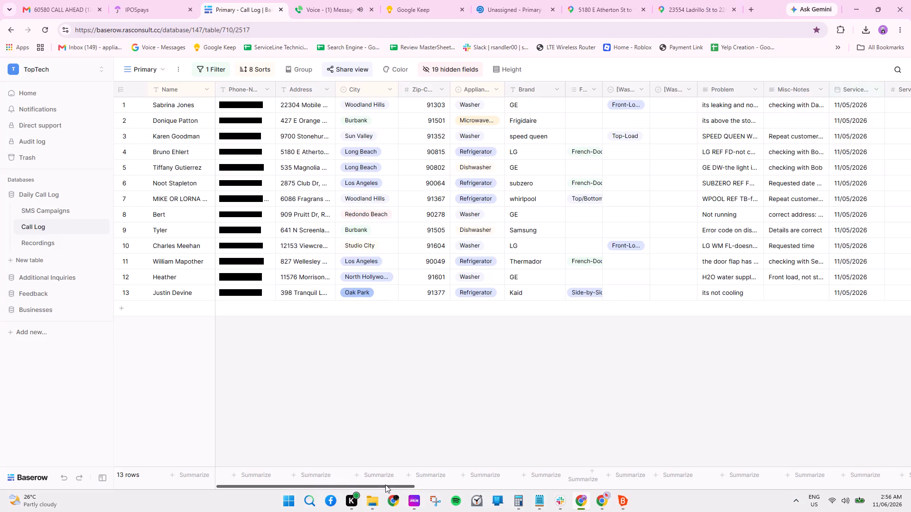
left_click_drag(385, 485, 451, 493)
left_click(623, 362)
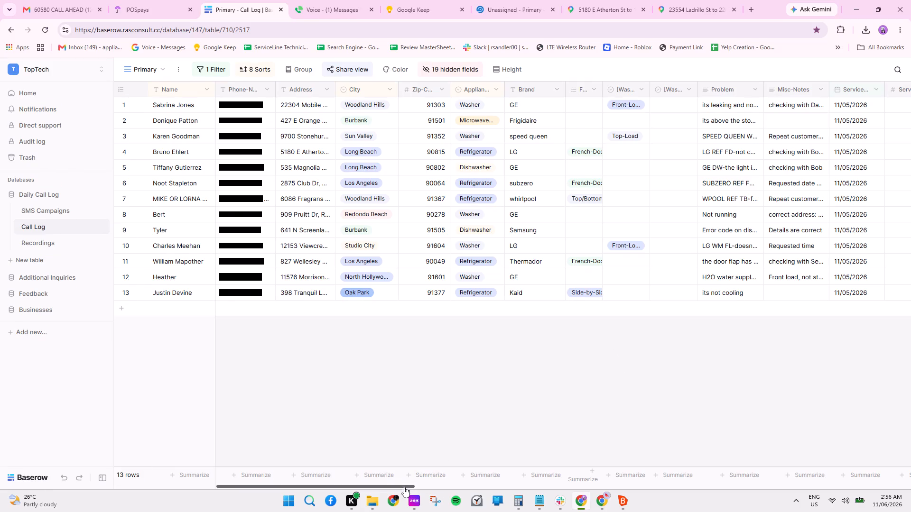
left_click_drag(404, 487, 488, 488)
double_click(814, 104)
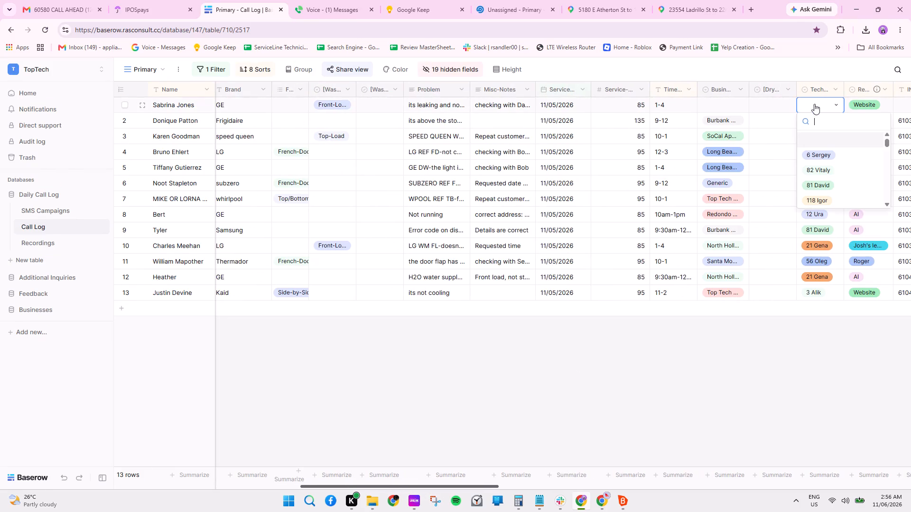
type("ge")
left_click(814, 189)
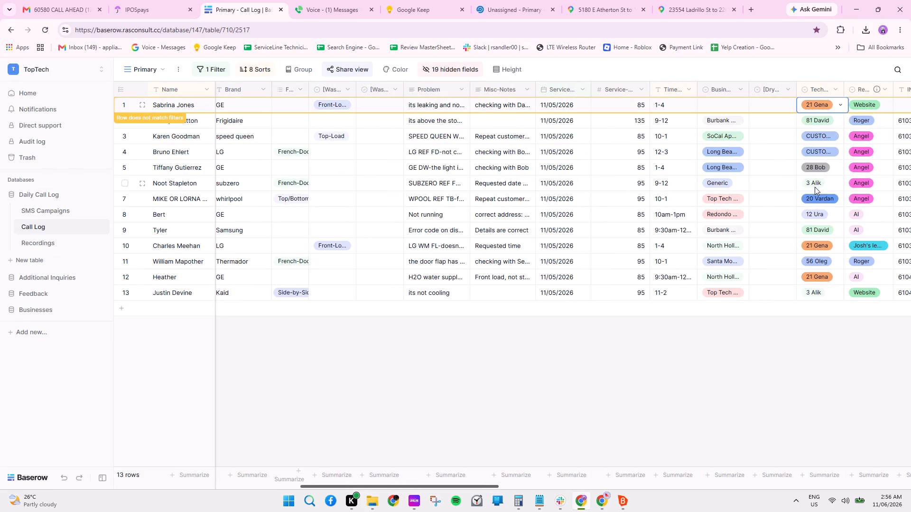
left_click(900, 105)
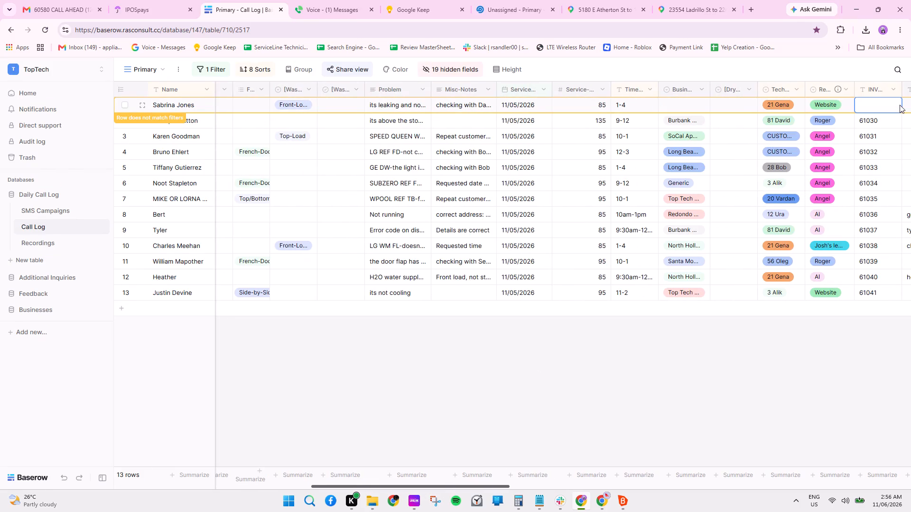
type("61042")
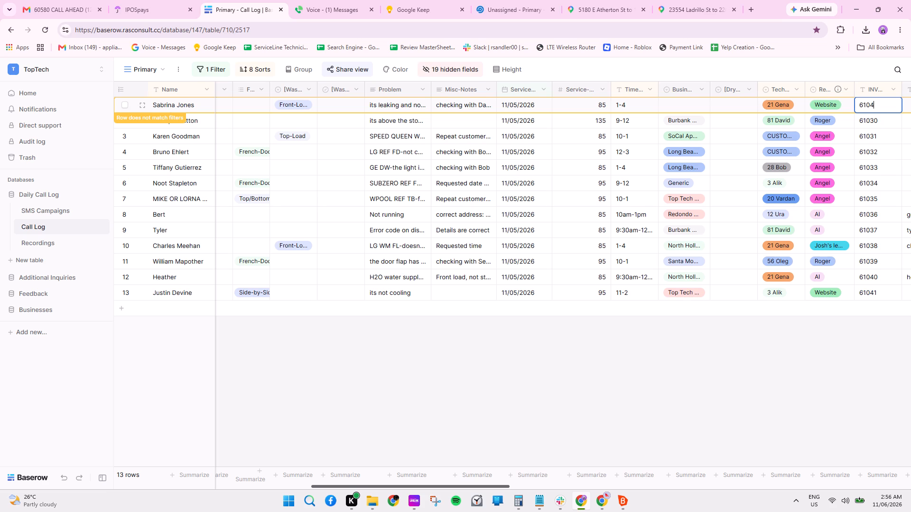
left_click(772, 352)
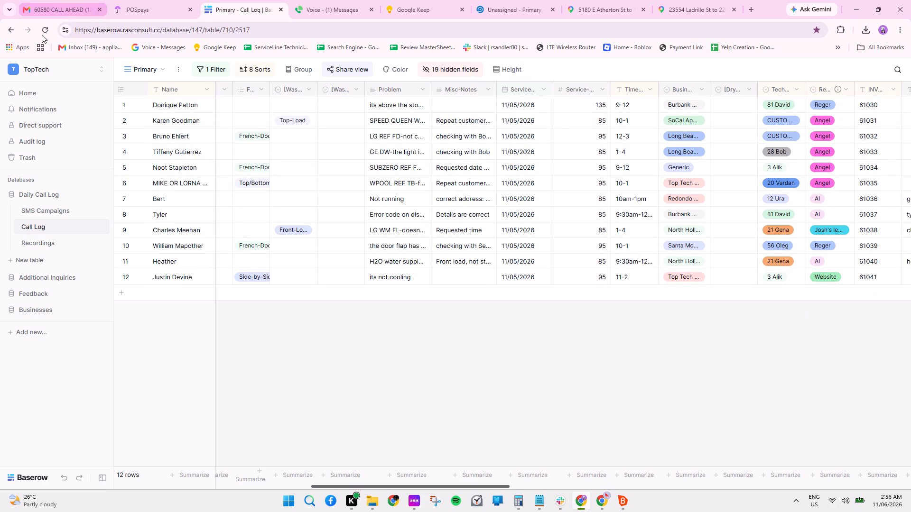
left_click(42, 29)
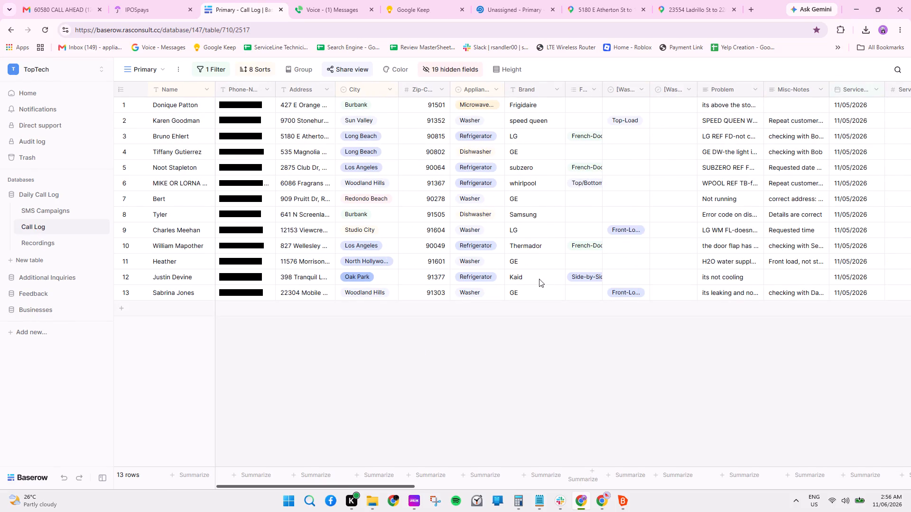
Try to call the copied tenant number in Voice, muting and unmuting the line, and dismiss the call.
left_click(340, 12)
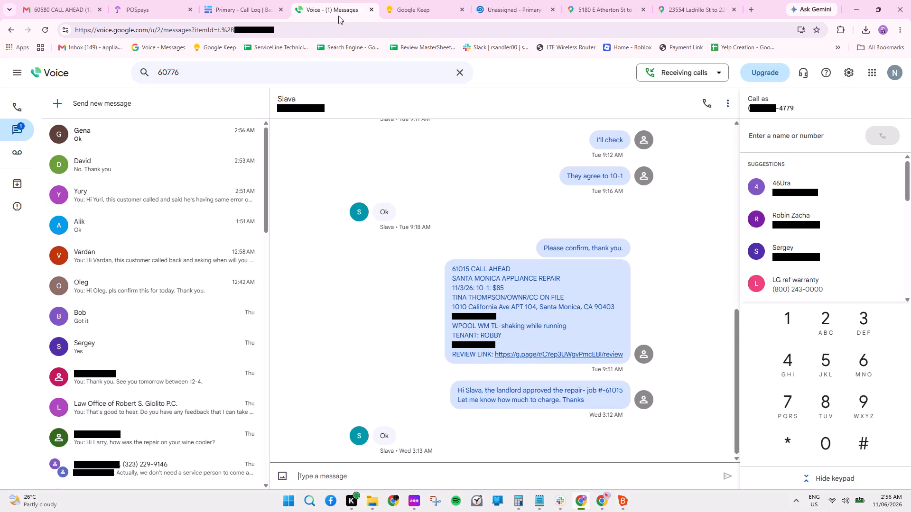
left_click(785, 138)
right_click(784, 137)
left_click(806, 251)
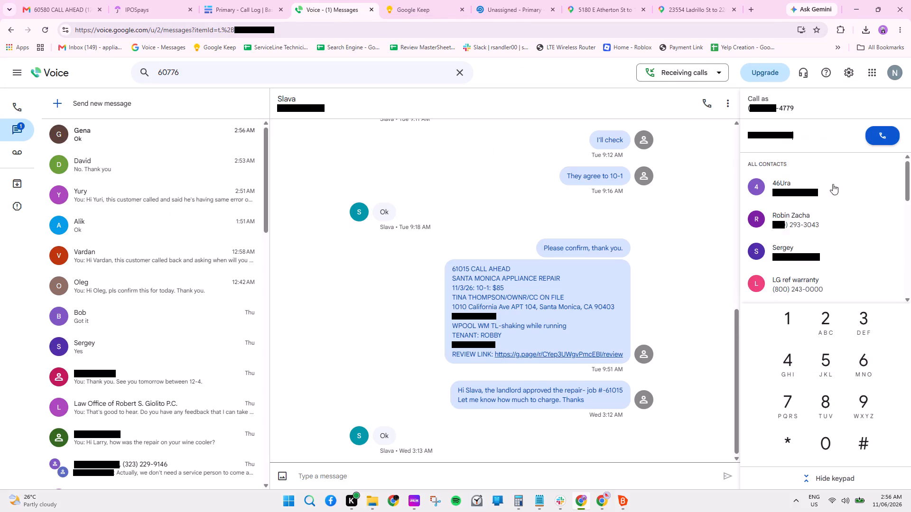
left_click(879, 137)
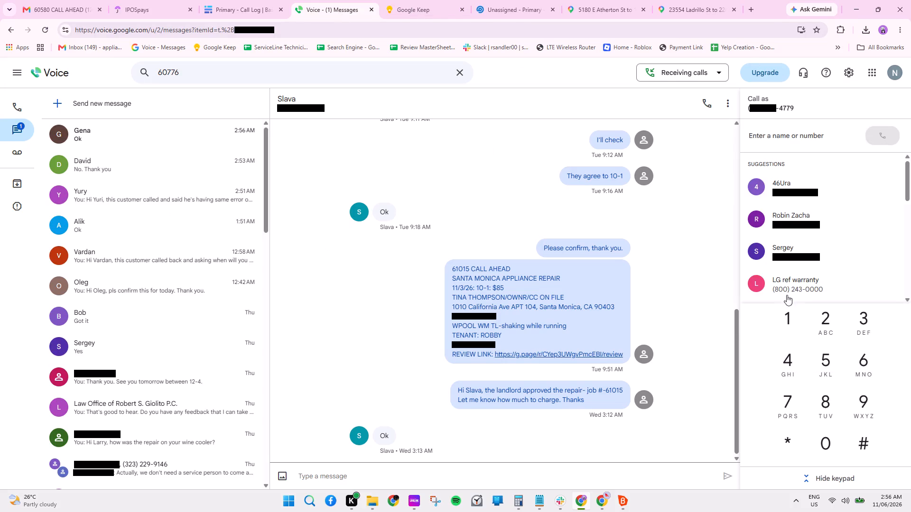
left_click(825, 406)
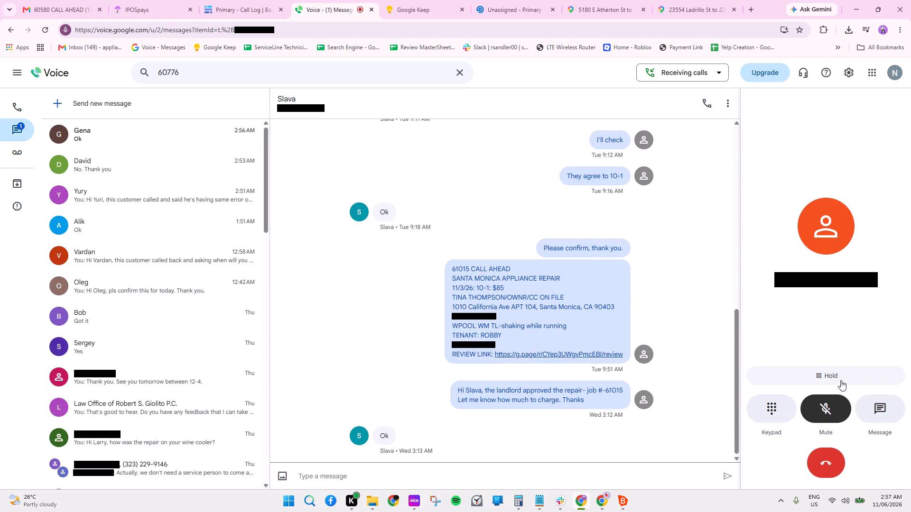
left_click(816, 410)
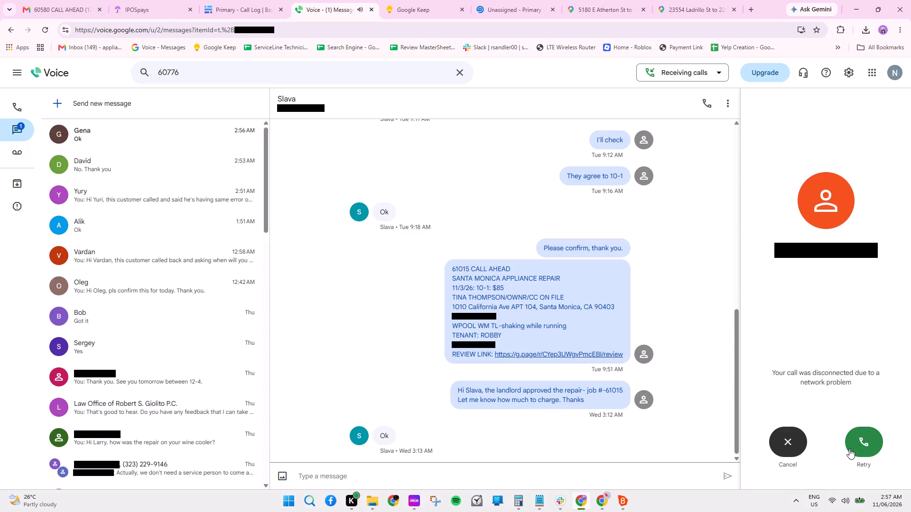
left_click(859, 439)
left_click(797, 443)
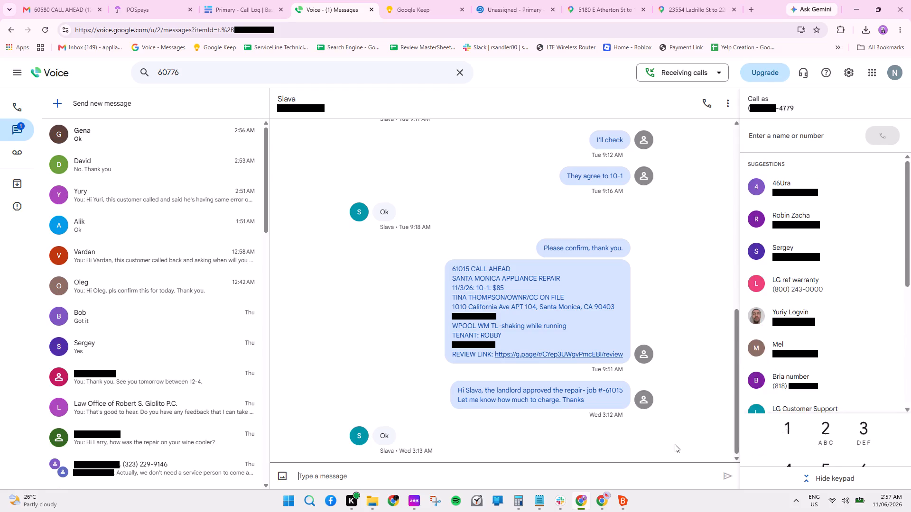
Call the copied tenant number again, mute and then unmute the line, enter 1# on the call keypad and hang up.
left_click(788, 135)
right_click(788, 135)
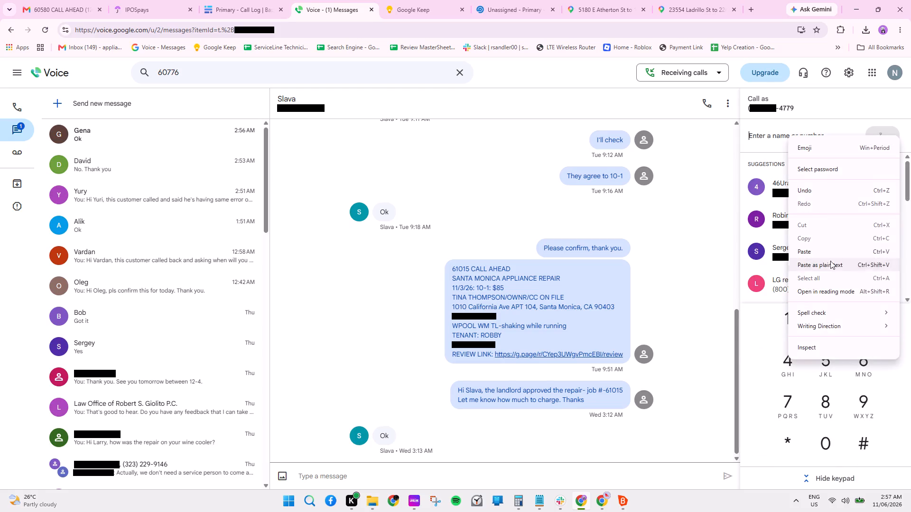
left_click(832, 245)
left_click(882, 135)
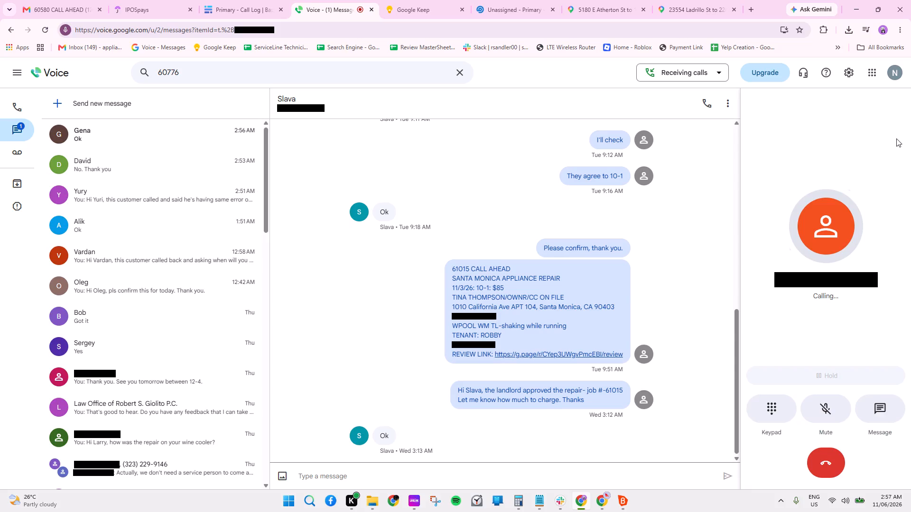
left_click(831, 410)
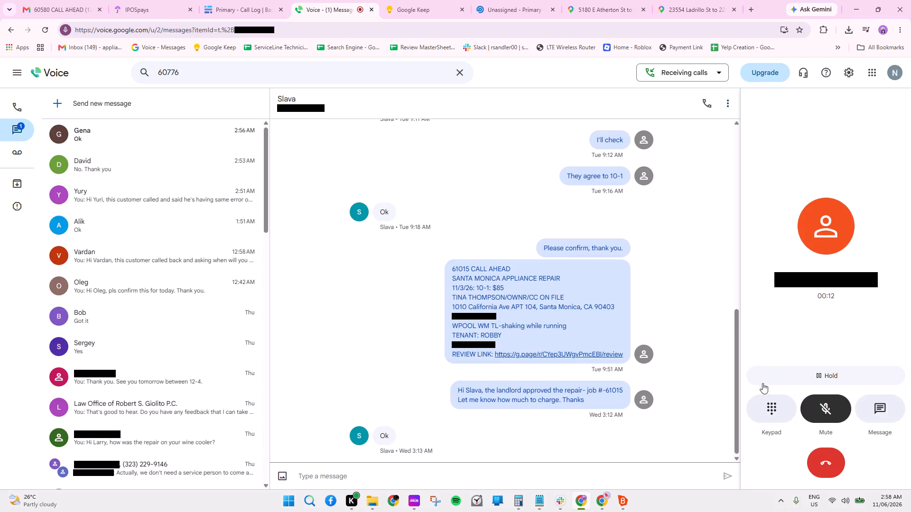
left_click(825, 401)
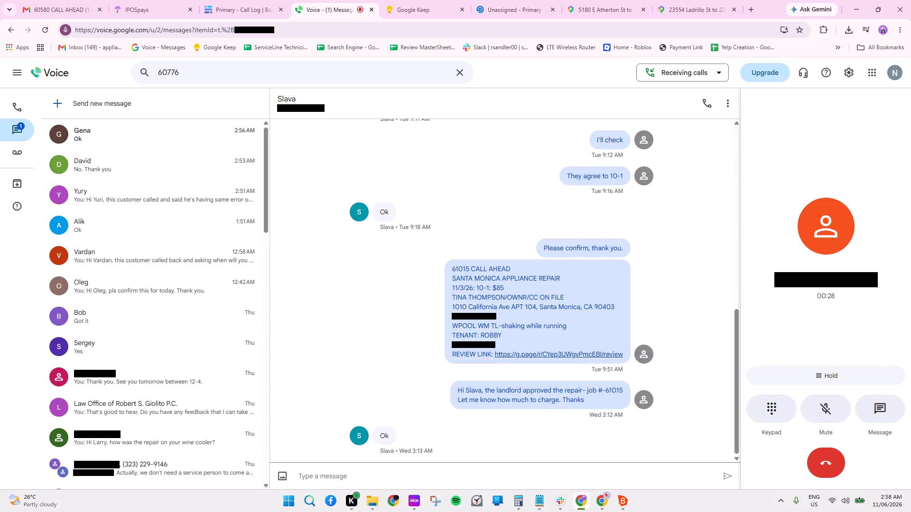
left_click(781, 408)
left_click(775, 286)
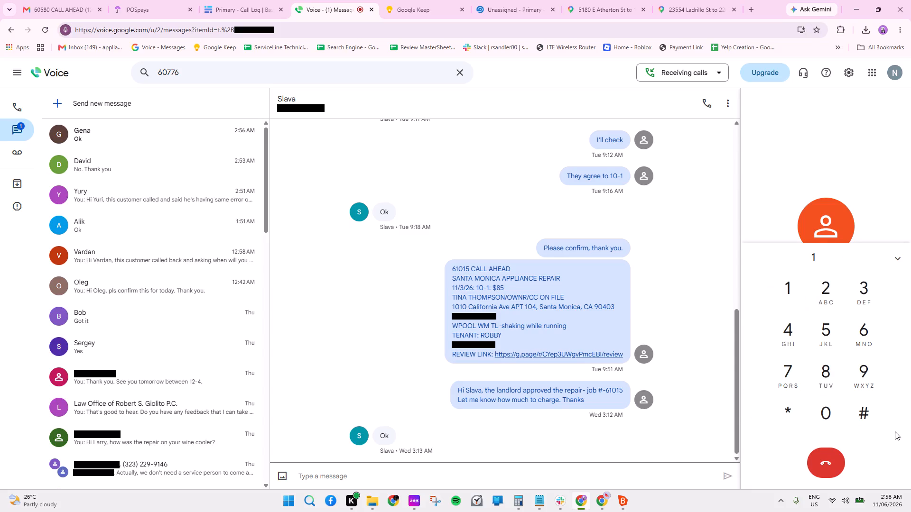
left_click(868, 413)
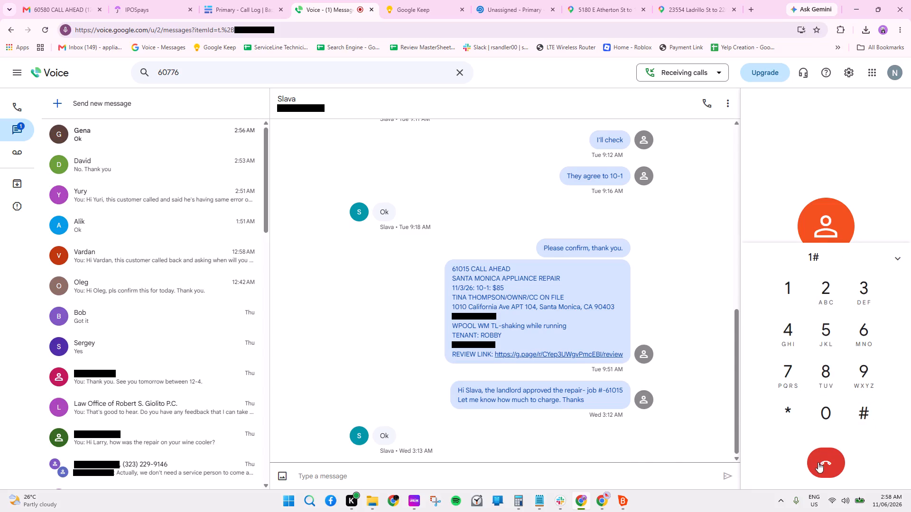
left_click(818, 462)
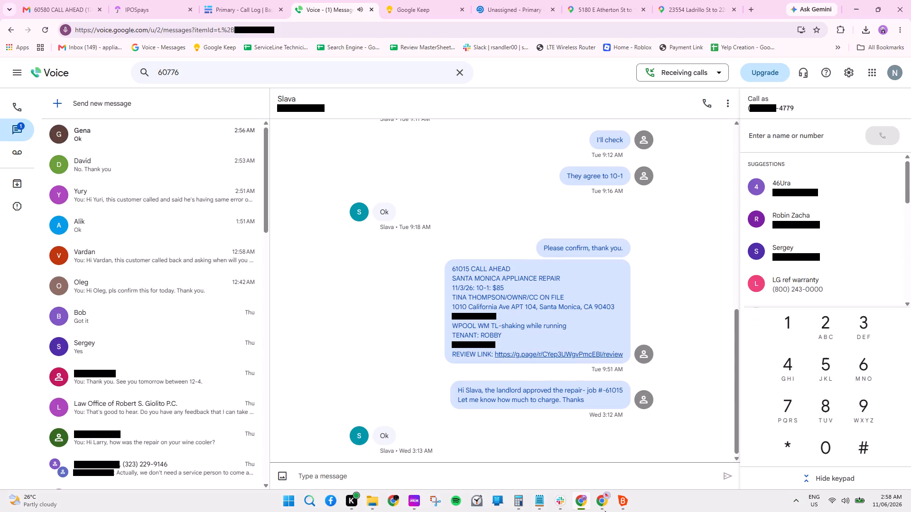
Reload the Voice messages page and return to the Call Log table.
left_click(617, 478)
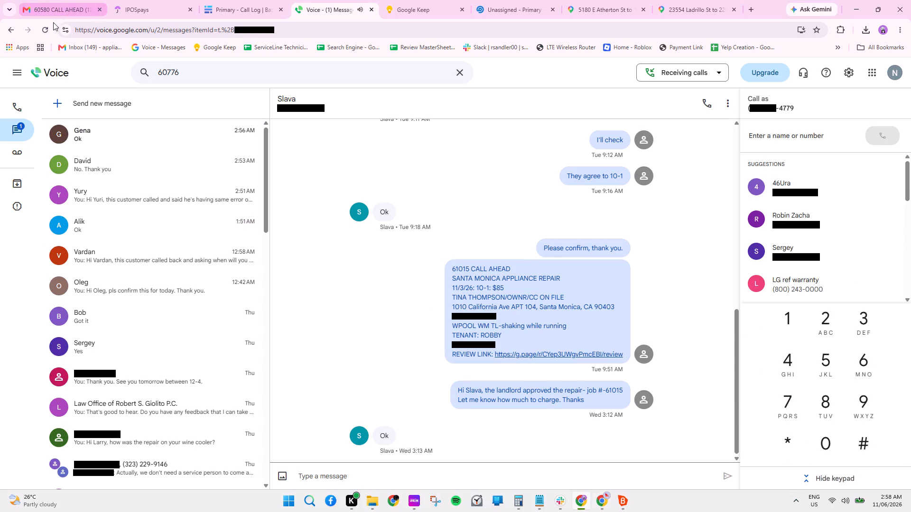
triple_click(49, 32)
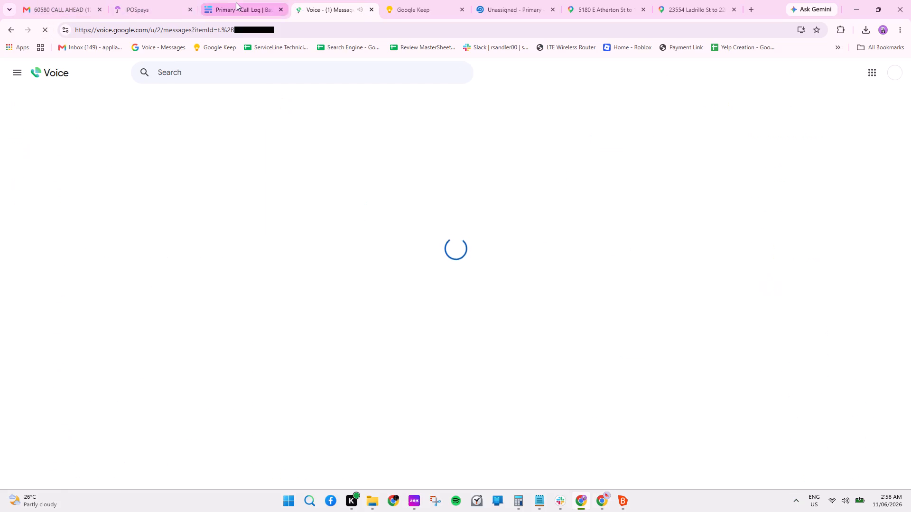
left_click(238, 4)
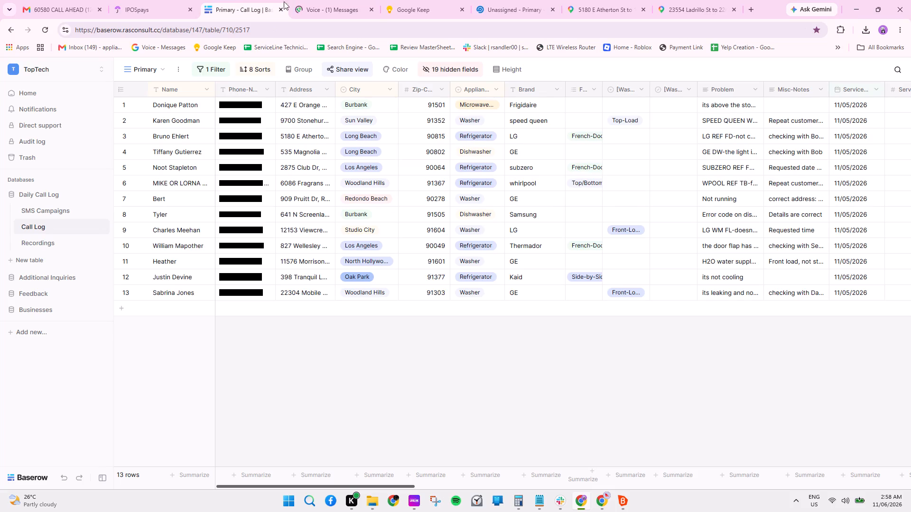
Switch to Voice, call the copied tenant number again, mute and unmute the line, and hang up after the conversation.
left_click(319, 6)
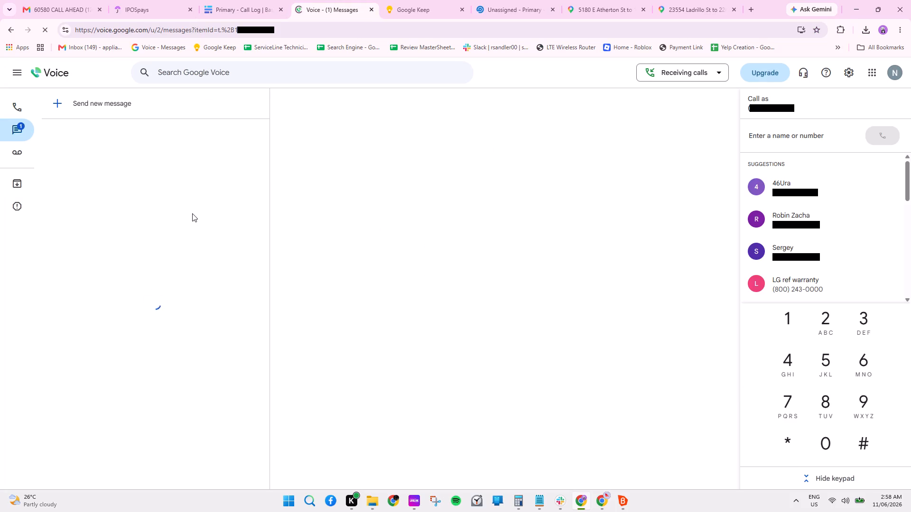
left_click(782, 138)
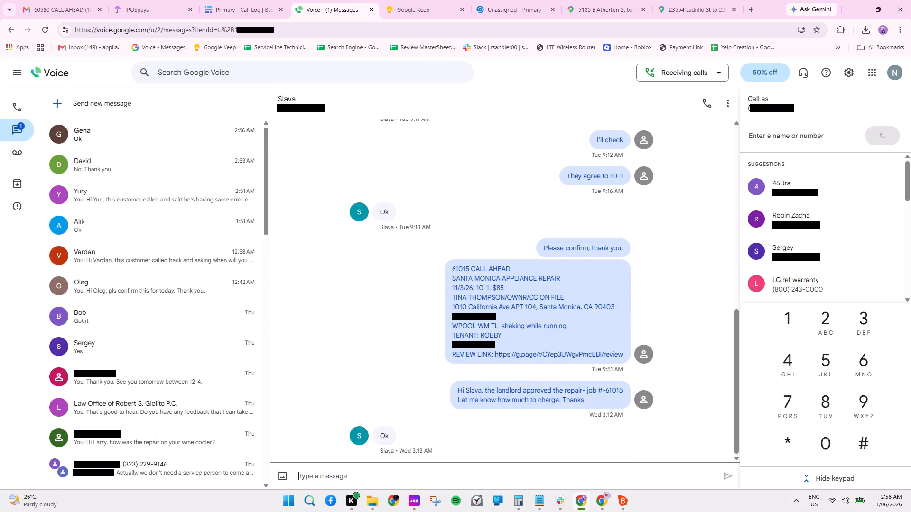
right_click(782, 138)
left_click(809, 254)
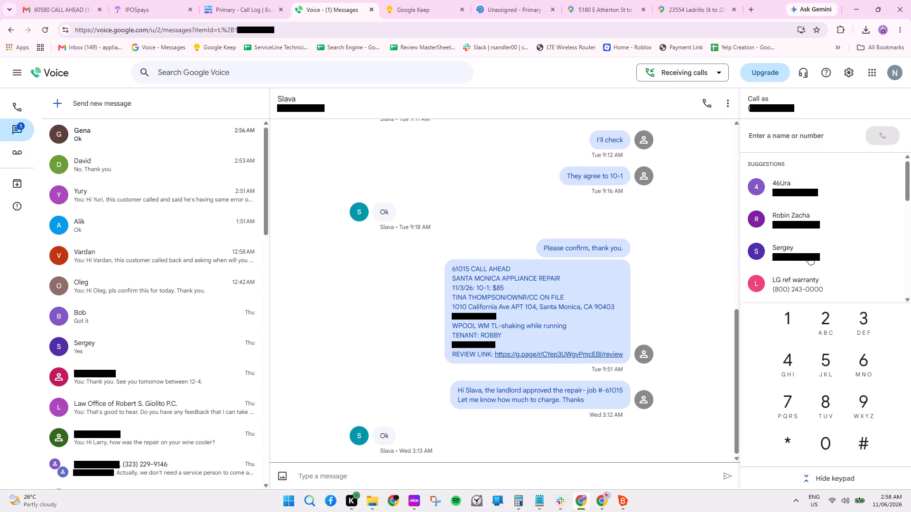
left_click(876, 139)
left_click(785, 137)
right_click(784, 134)
left_click(806, 252)
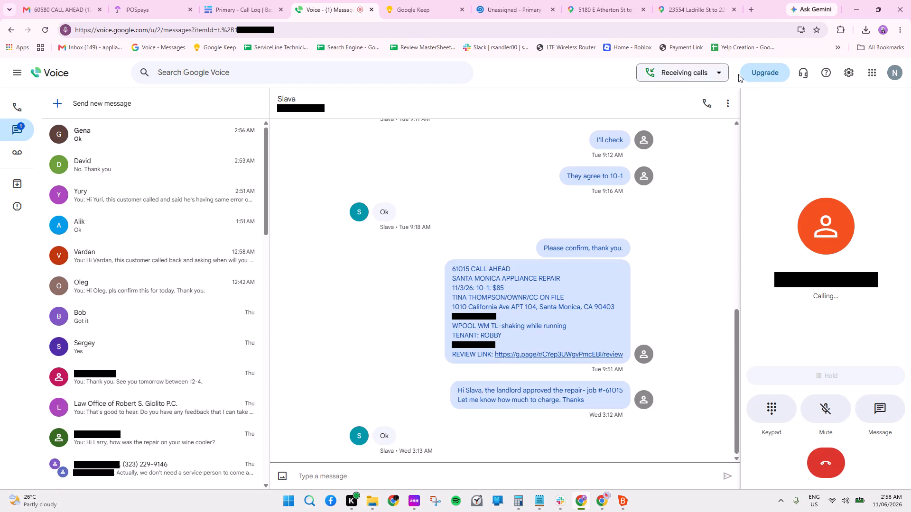
left_click(820, 412)
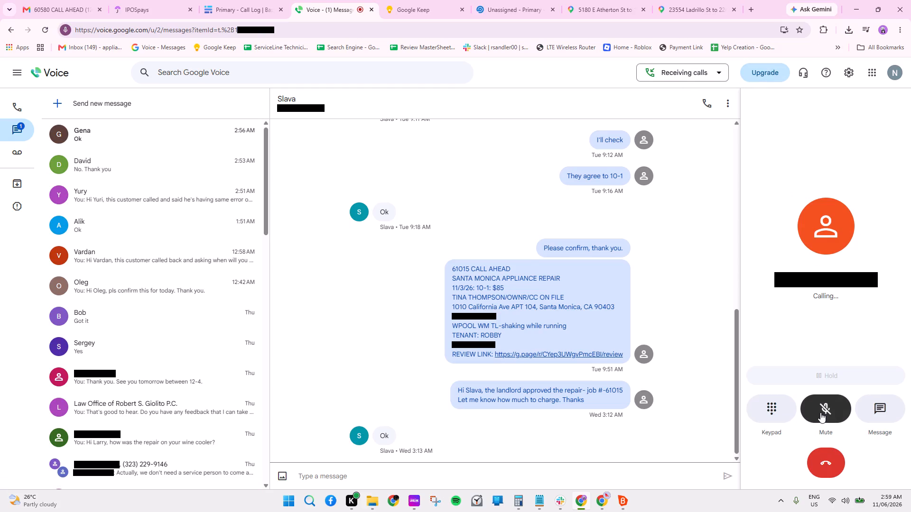
left_click(820, 412)
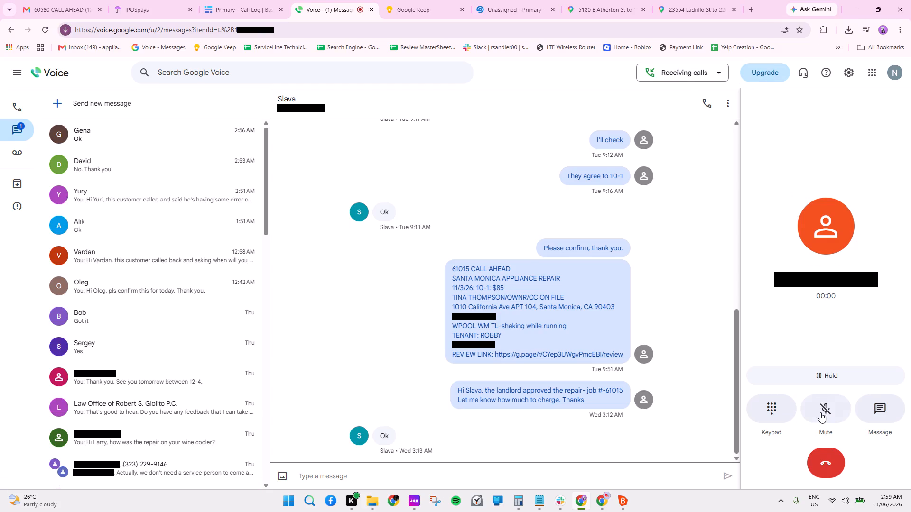
left_click(675, 471)
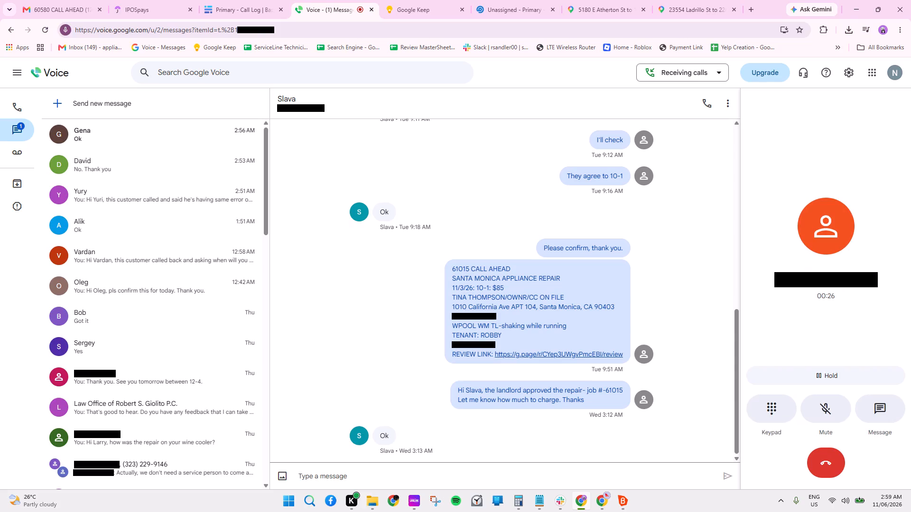
left_click(568, 477)
left_click(821, 466)
Send Slava the message "Hi Slava, he wants tomorrow 10-1- Invoice 61015".
left_click(583, 474)
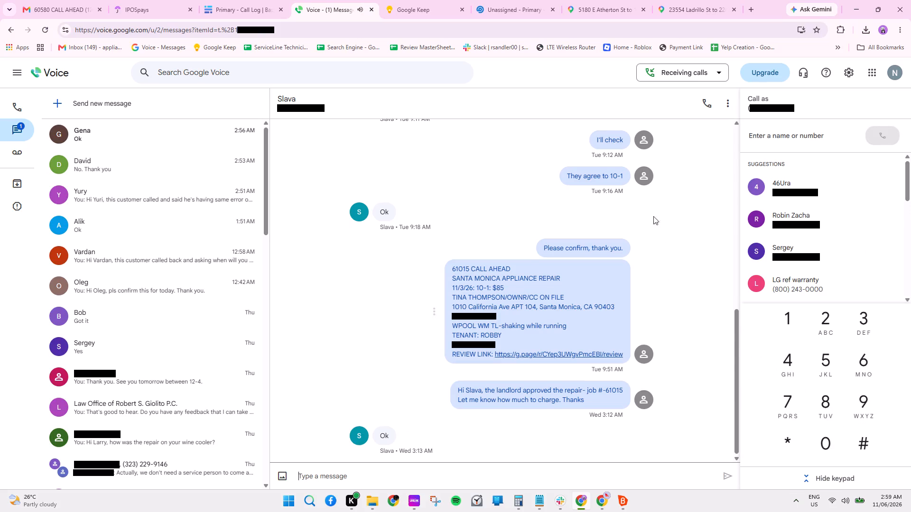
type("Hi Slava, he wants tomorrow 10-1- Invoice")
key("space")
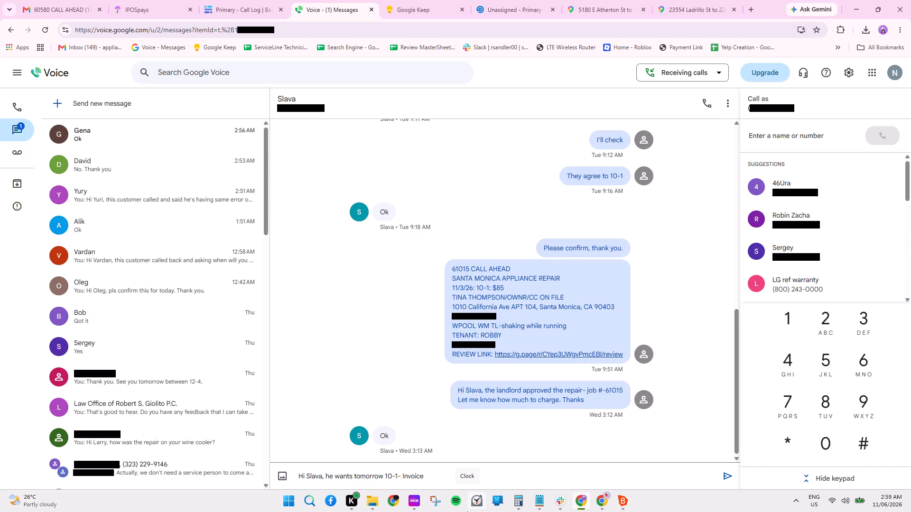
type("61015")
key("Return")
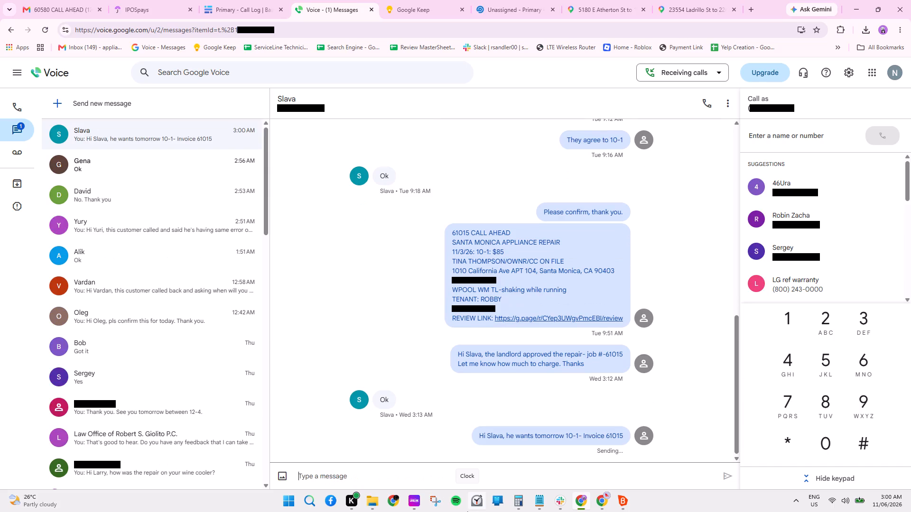
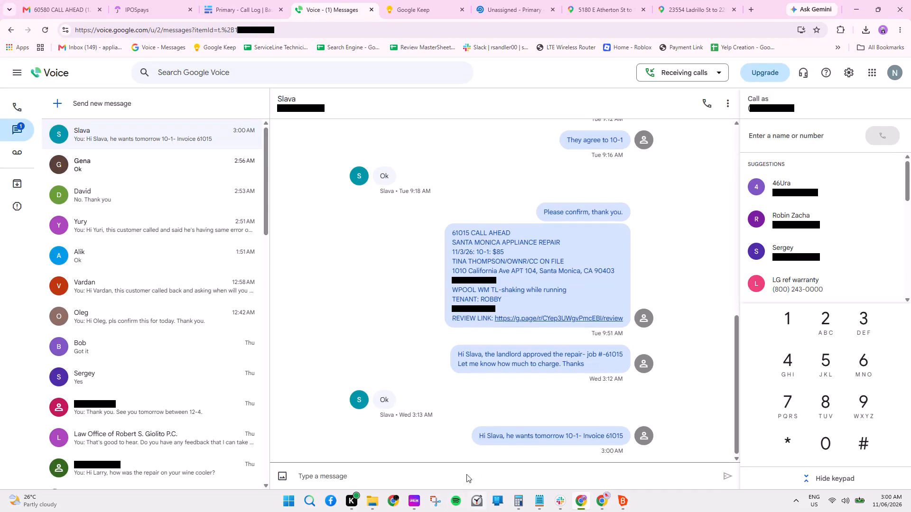
Call Slava from the message thread and hang up after a few seconds.
left_click(702, 102)
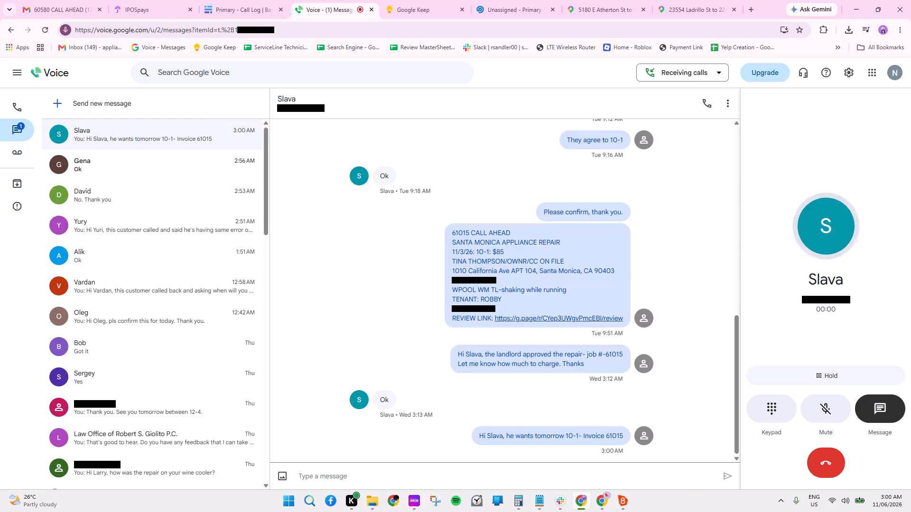
left_click(474, 482)
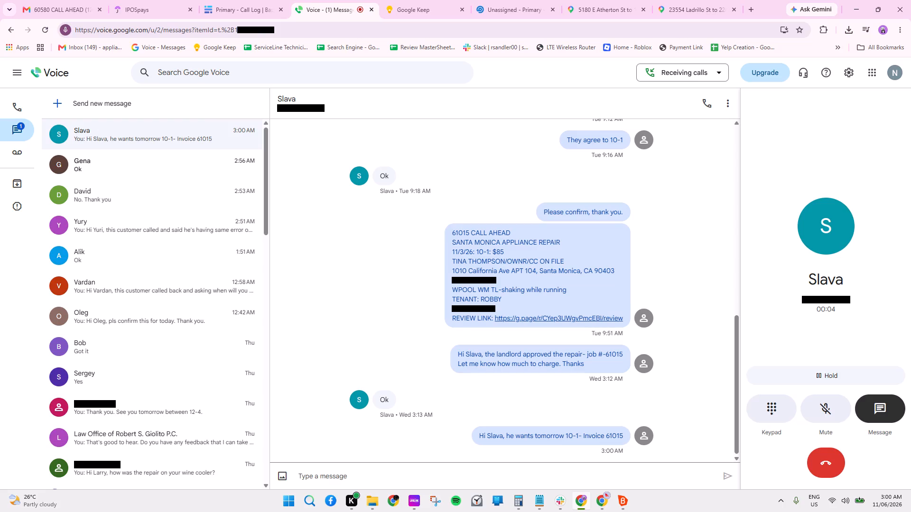
left_click(474, 482)
left_click(819, 469)
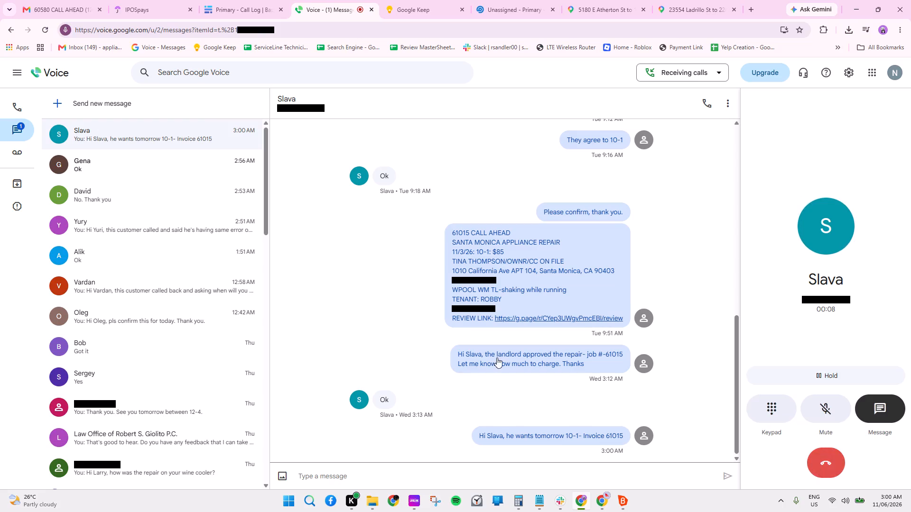
Check the newest row in the Call Log and start a Notepad entry with the lines "-GENA" and "61042 CALL AHEAD".
left_click(226, 7)
left_click(664, 386)
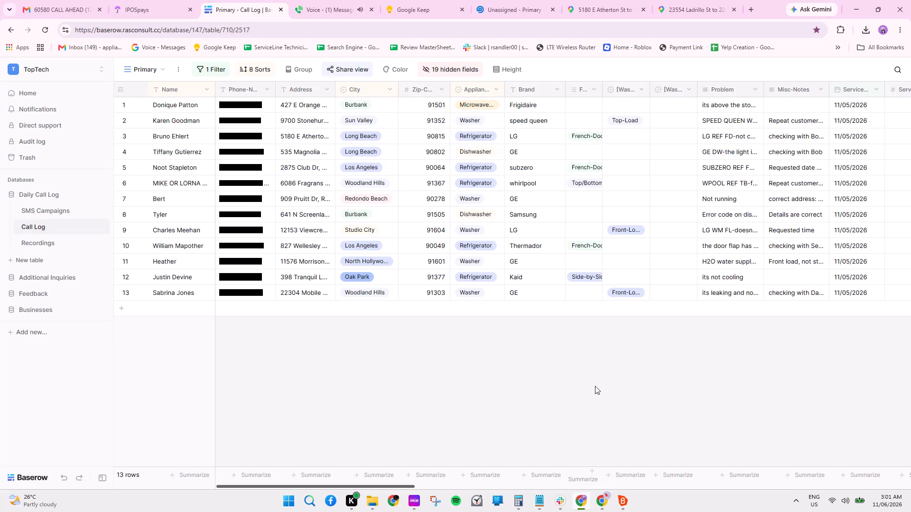
left_click_drag(113, 66, 243, 86)
left_click(288, 318)
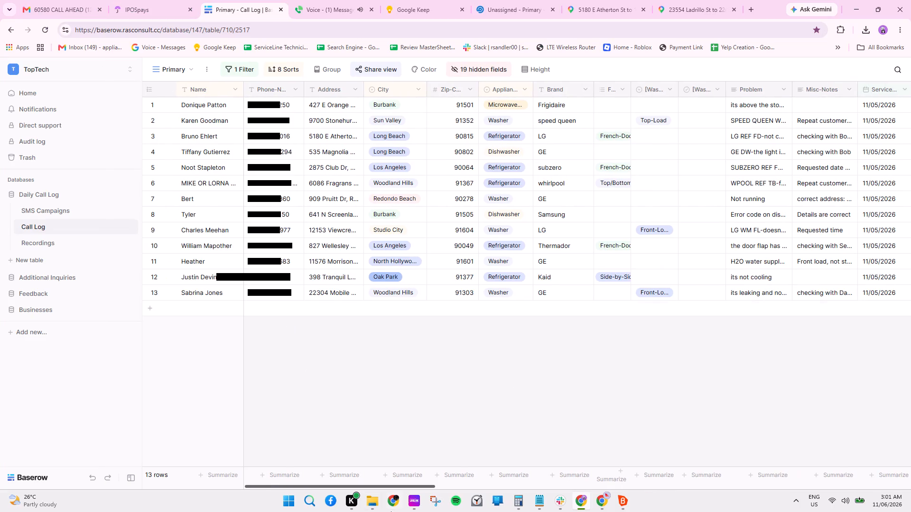
left_click_drag(398, 485, 468, 486)
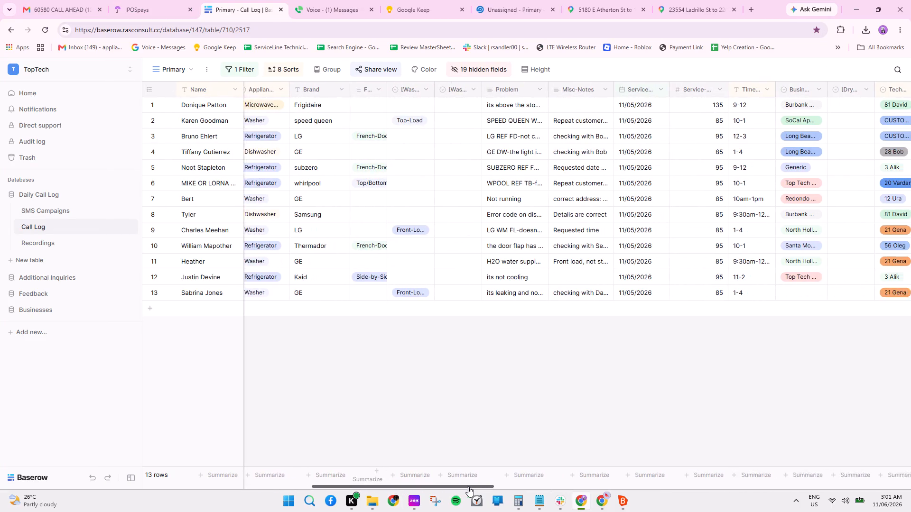
left_click_drag(468, 486, 490, 490)
left_click(539, 503)
left_click(486, 458)
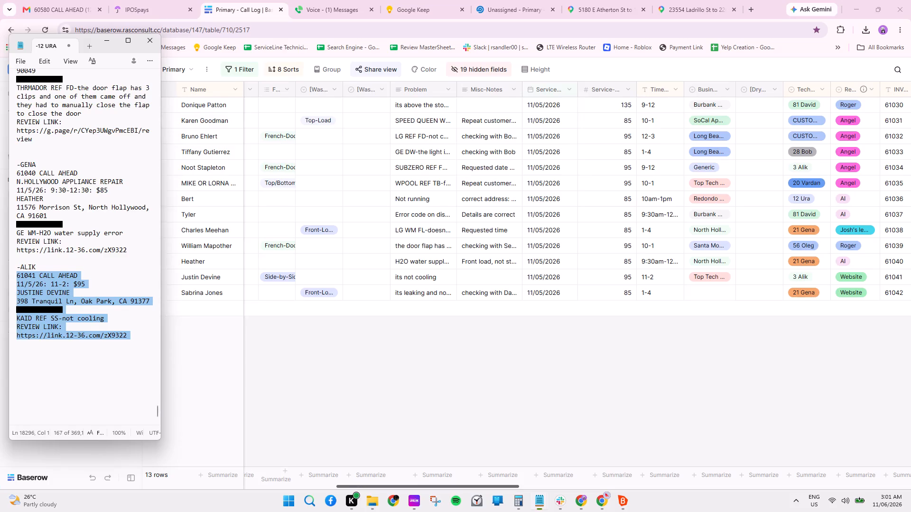
scroll(20, 352, "down", 2)
left_click(22, 319)
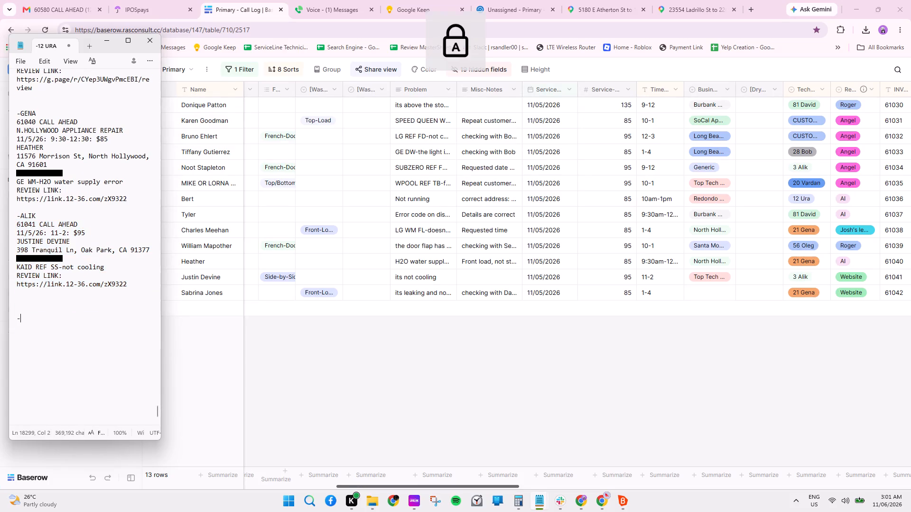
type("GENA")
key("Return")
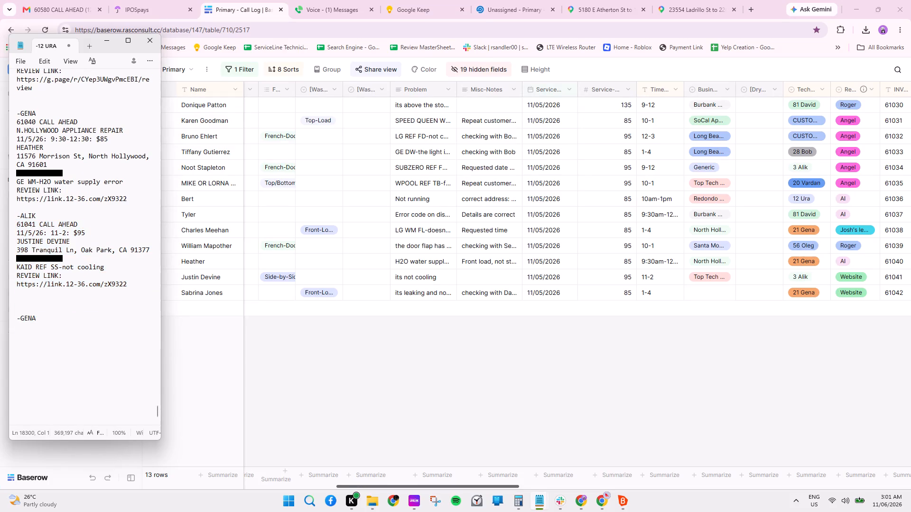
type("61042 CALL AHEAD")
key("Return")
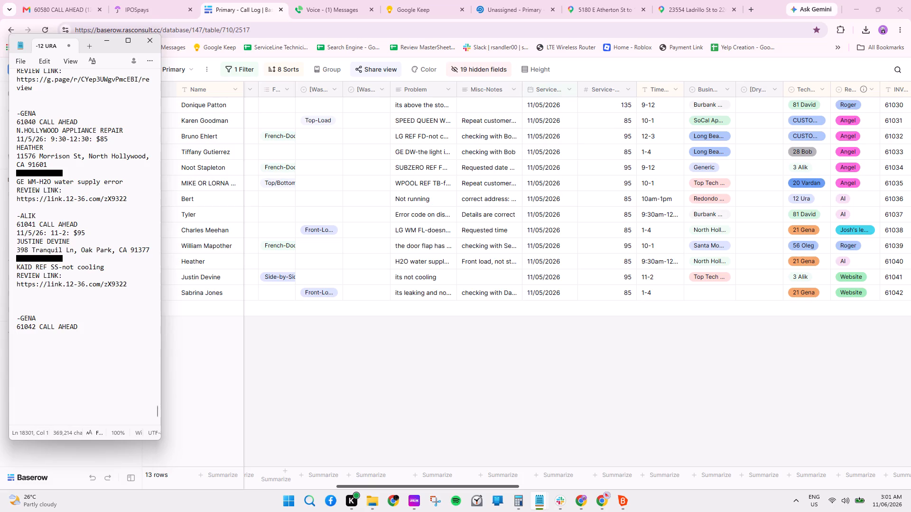
Add the line "11/5/26: 1-4: $85" to the 61042 entry, followed by the customer's name in capitals.
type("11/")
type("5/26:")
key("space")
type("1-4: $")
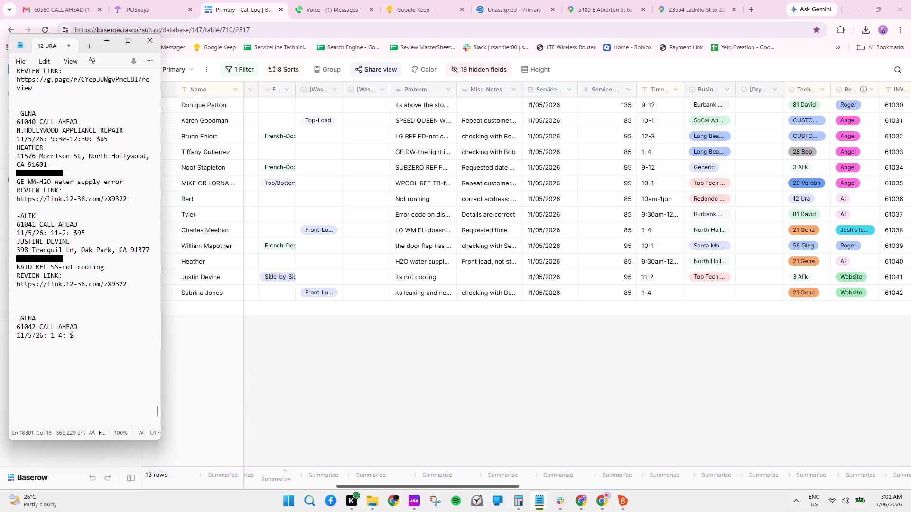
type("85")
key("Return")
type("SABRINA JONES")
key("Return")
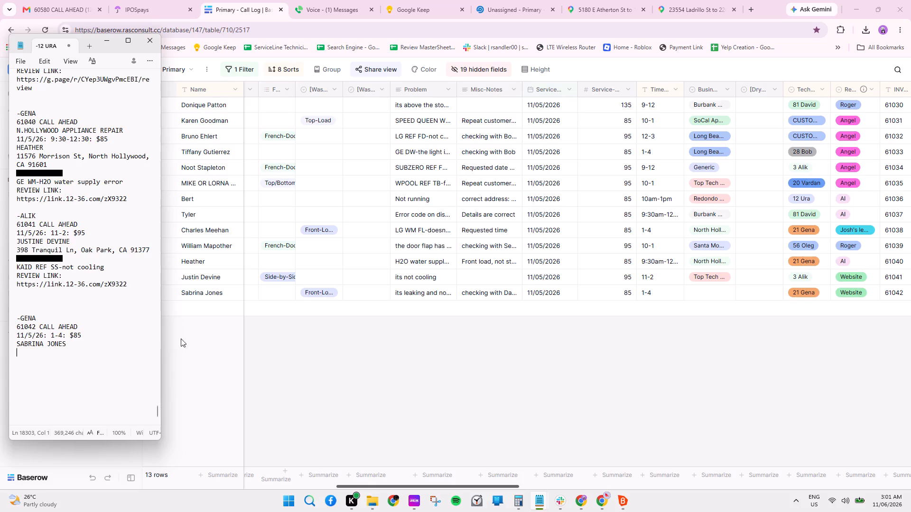
left_click(170, 293)
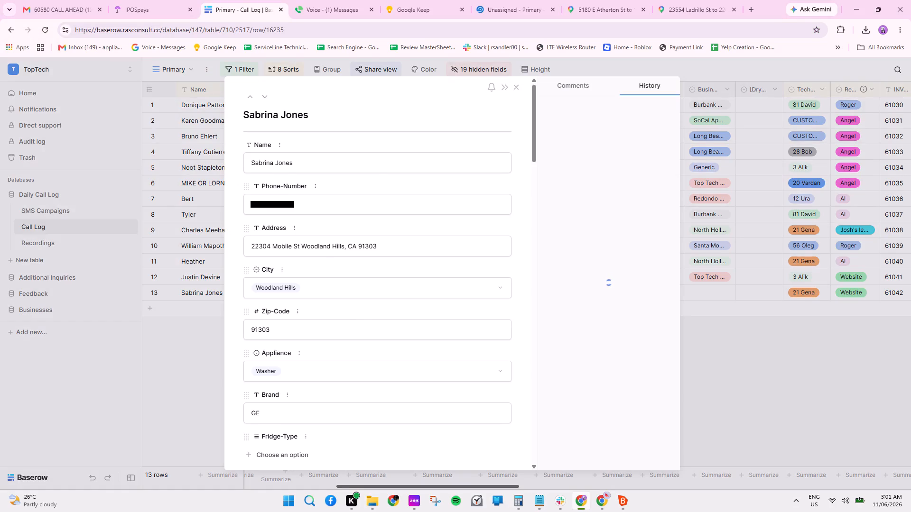
triple_click(331, 248)
key("ctrl+c")
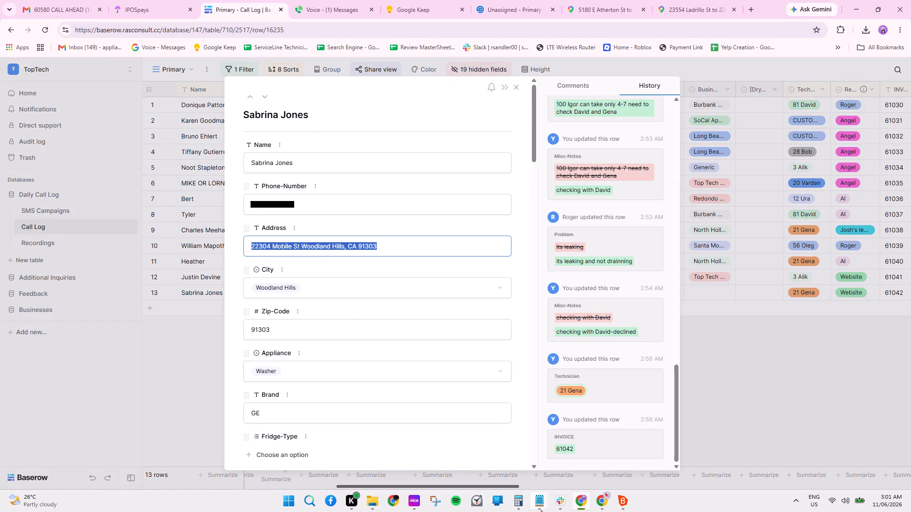
left_click(541, 510)
left_click(498, 452)
key("ctrl+v")
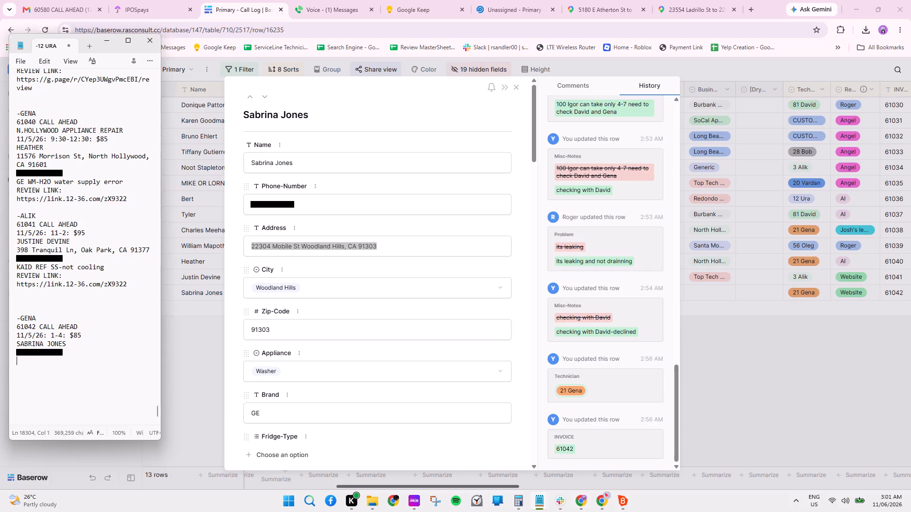
triple_click(290, 247)
key("ctrl+c")
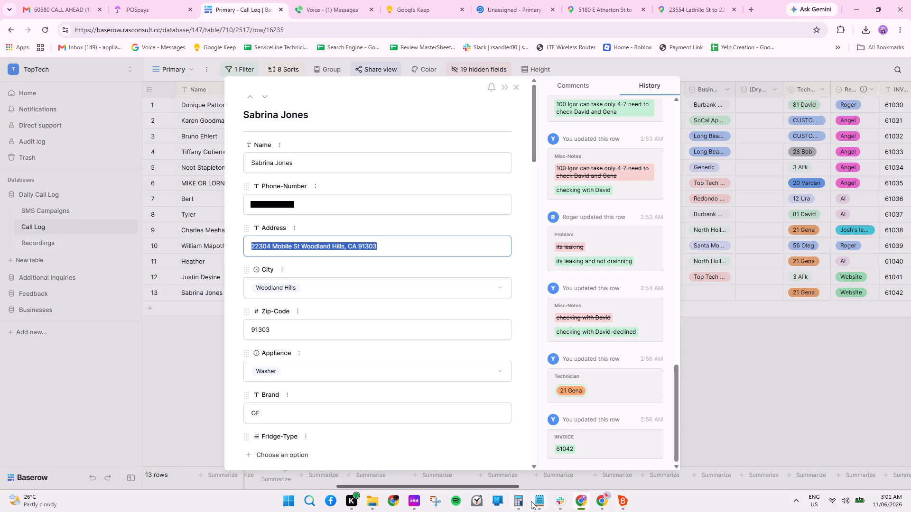
left_click(535, 504)
left_click(489, 442)
triple_click(59, 352)
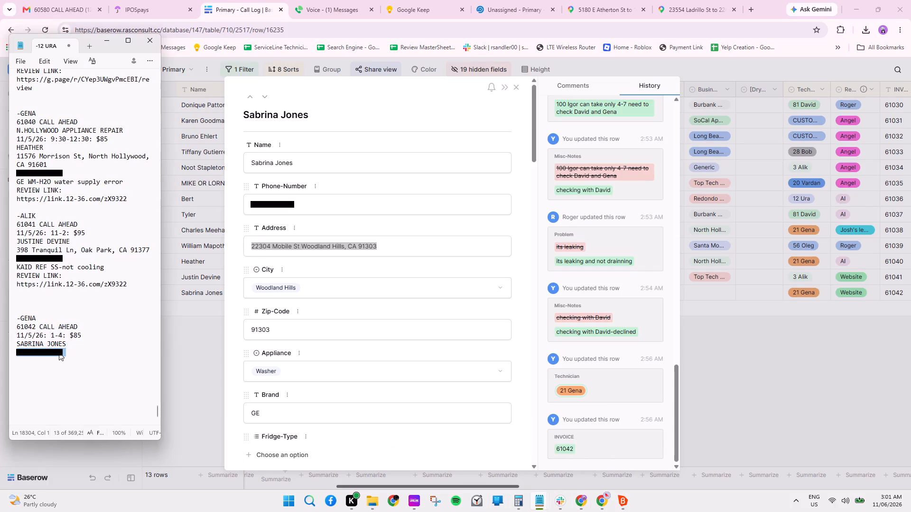
key("ctrl+v")
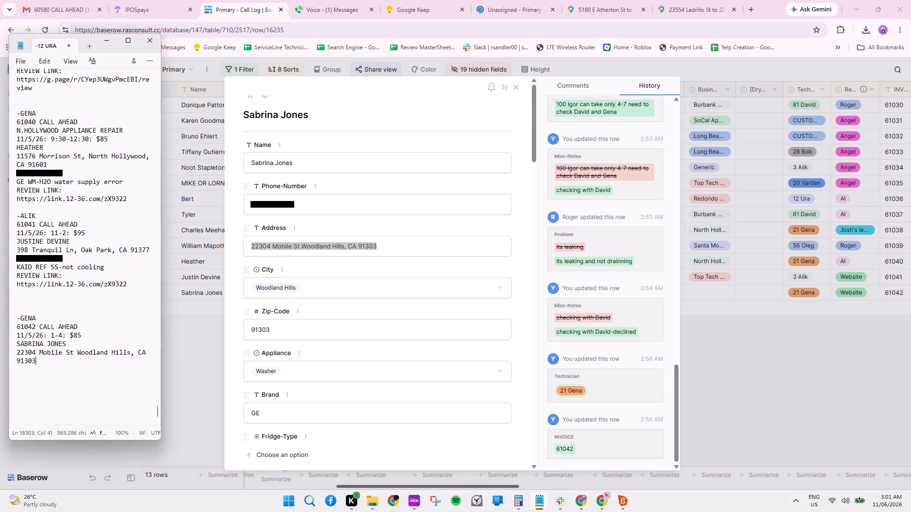
Copy the customer's phone number from the Call Log record into the Notepad entry below the address.
triple_click(272, 206)
left_click(272, 206)
key("ctrl+c")
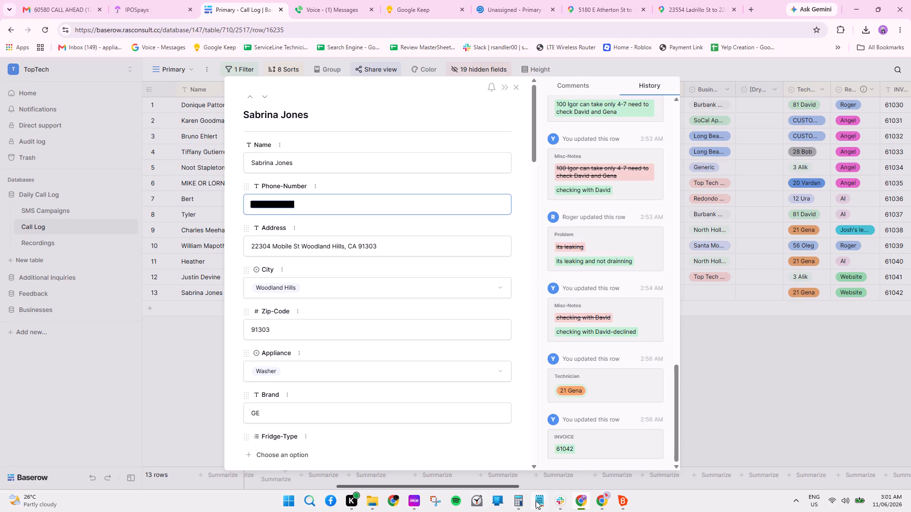
left_click(542, 502)
left_click(494, 457)
left_click(29, 370)
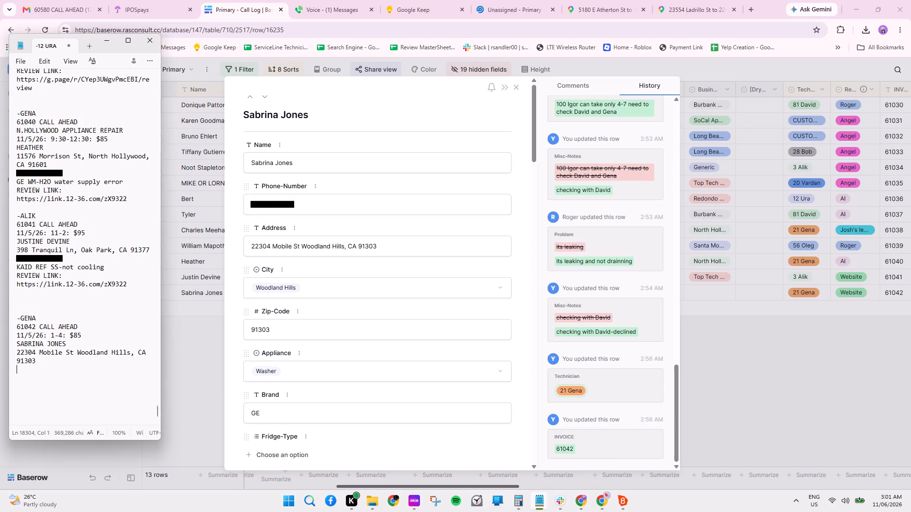
key("ctrl+v")
left_click(30, 378)
Copy the line "GE WM FL-leaking" from the Voice message sent to Gena into the Notepad entry below the phone number.
scroll(385, 373, "down", 3)
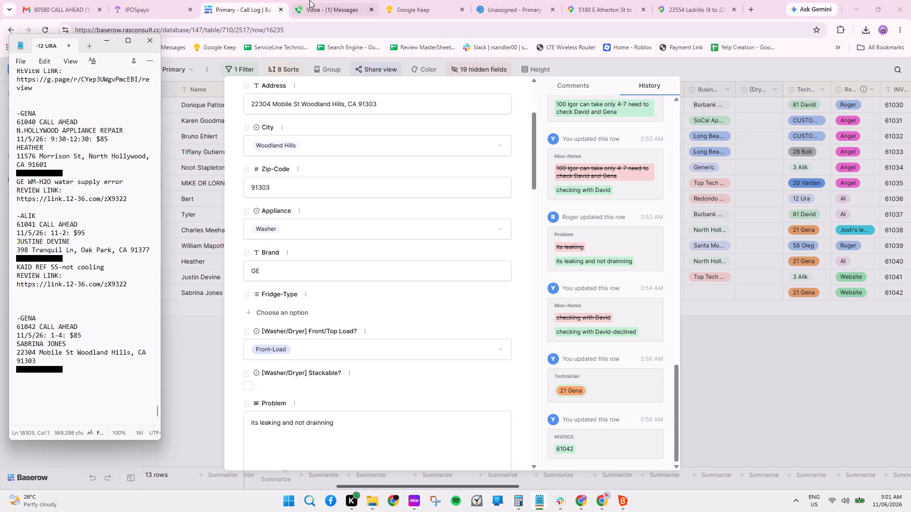
left_click(309, 0)
left_click(144, 167)
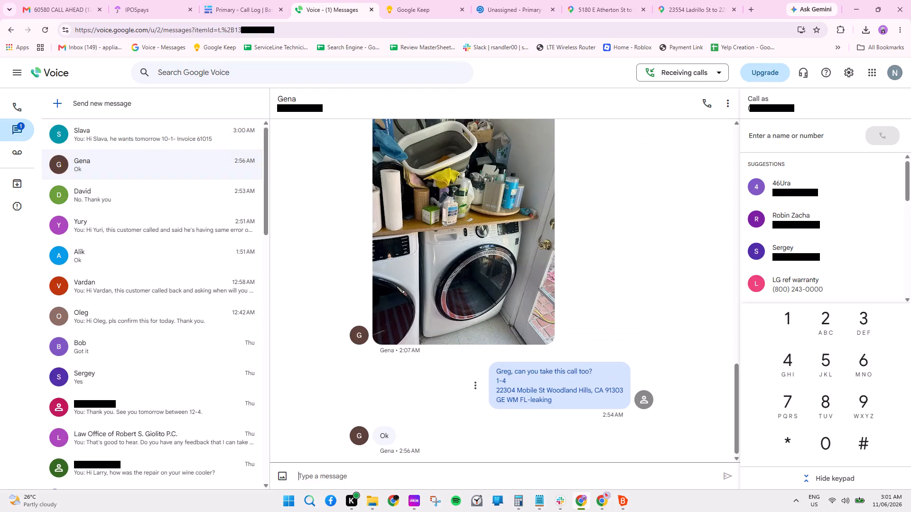
triple_click(521, 397)
key("ctrl+c")
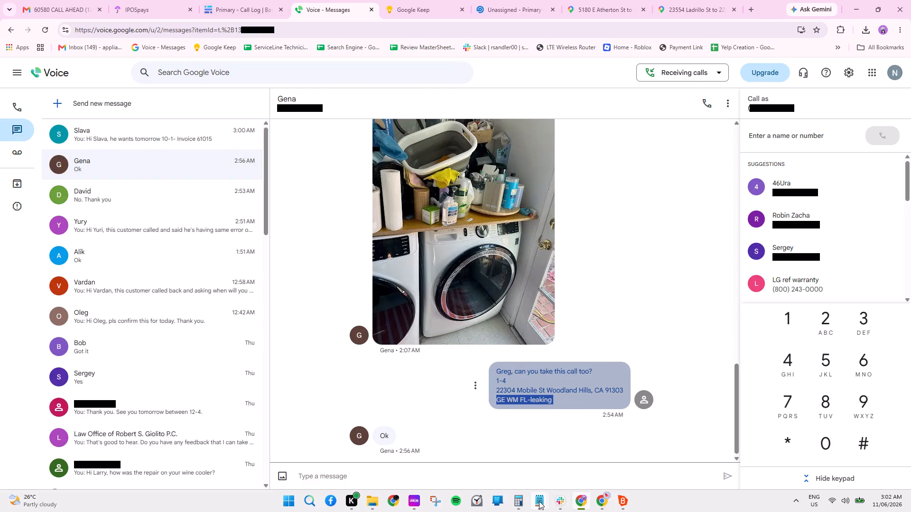
left_click(539, 501)
left_click(488, 462)
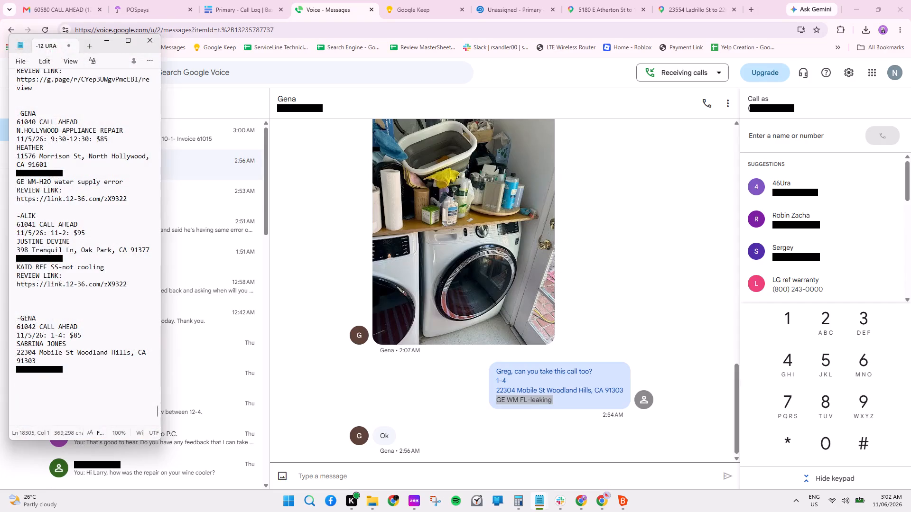
key("ctrl+v")
left_click(44, 387)
Look back through Gena's Voice thread at the earlier job dispatch messages.
scroll(377, 358, "up", 2)
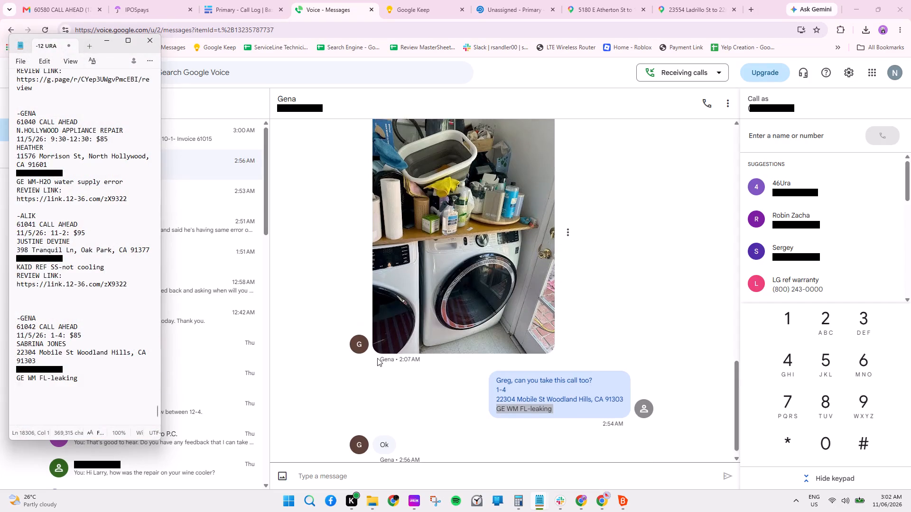
scroll(377, 358, "up", 2)
scroll(452, 344, "up", 5)
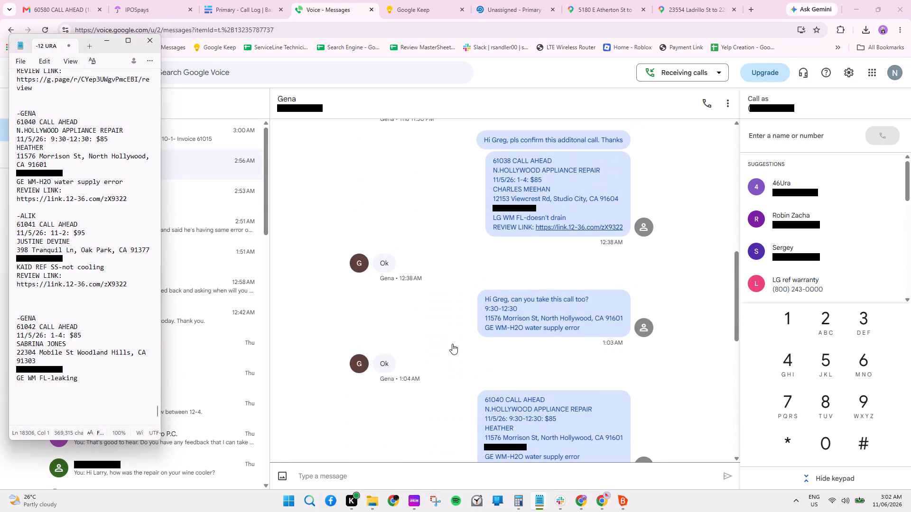
scroll(452, 344, "up", 7)
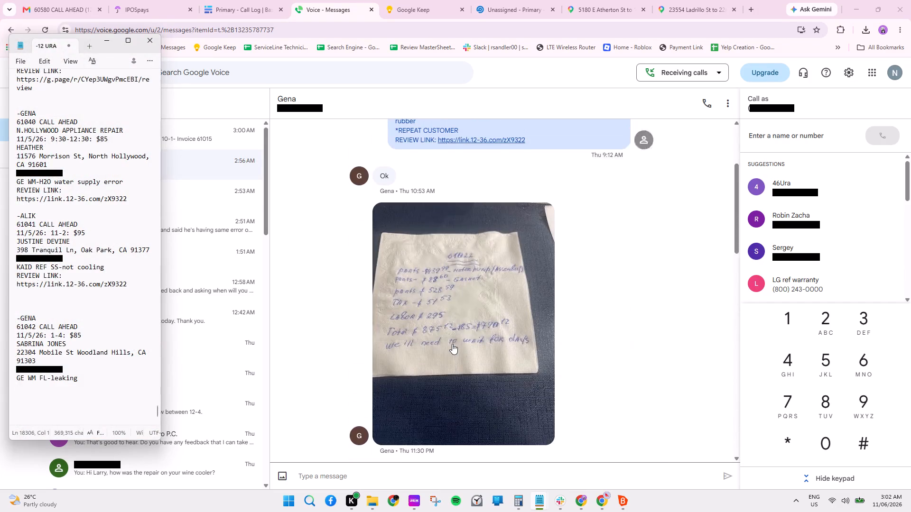
scroll(452, 344, "up", 2)
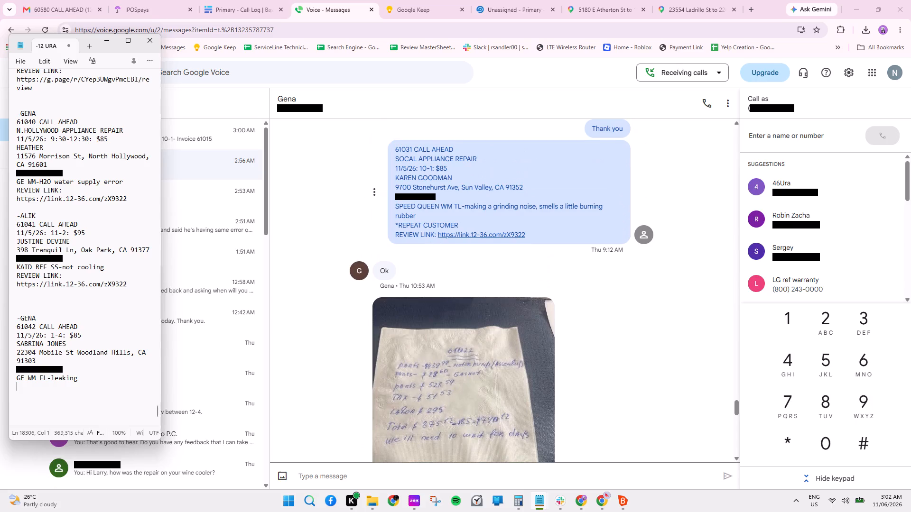
Copy the REVIEW LINK line from the 61031 job message in Gena's thread to the end of the 61042 Notepad entry.
triple_click(418, 234)
key("ctrl+c")
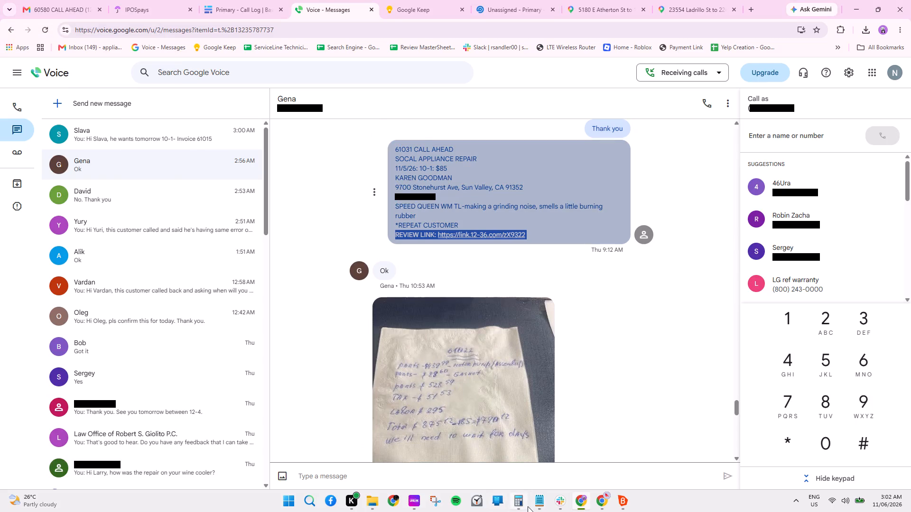
left_click(538, 503)
left_click(487, 457)
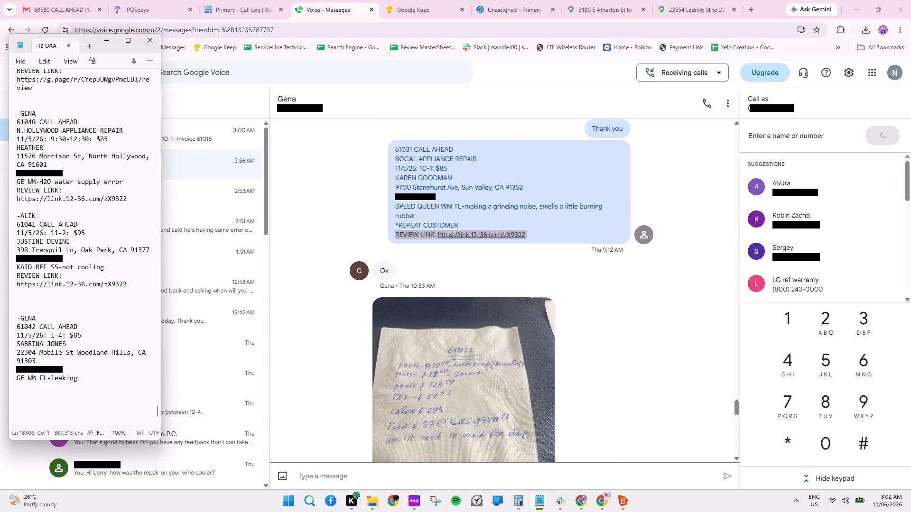
key("ctrl+v")
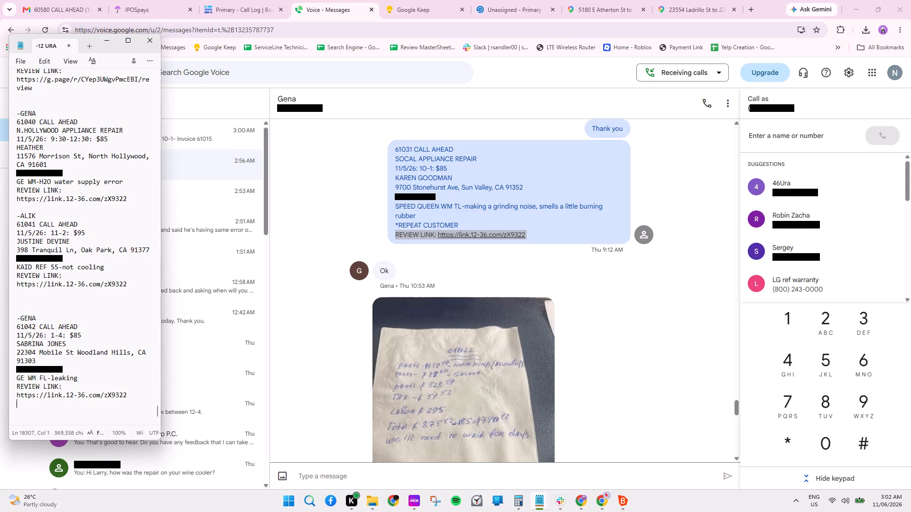
left_click_drag(129, 396, 2, 329)
key("ctrl+c")
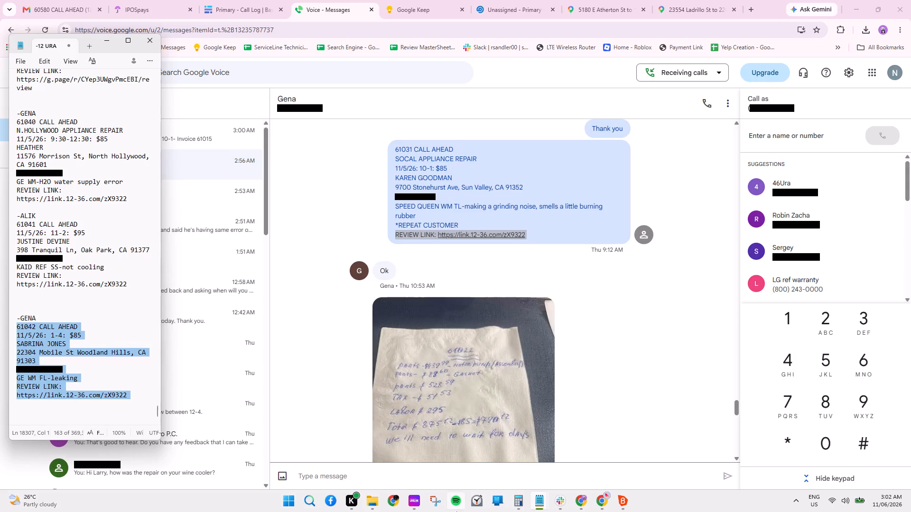
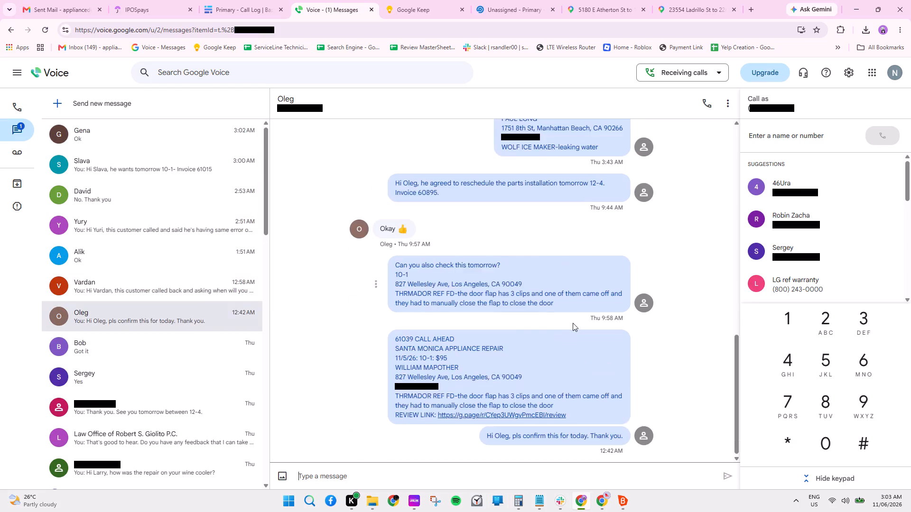
Look back through Oleg's Voice thread at the earlier job dispatch messages and their review links.
scroll(574, 323, "up", 12)
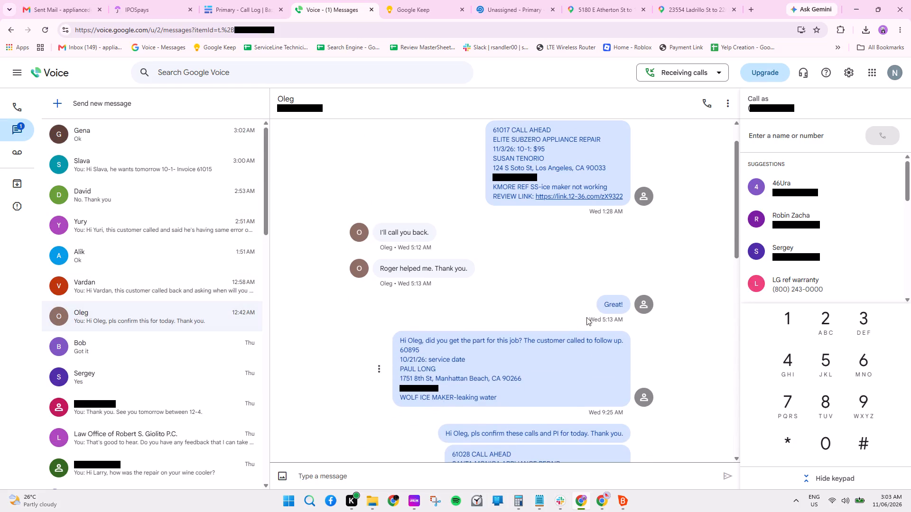
scroll(588, 305, "up", 9)
scroll(608, 272, "up", 5)
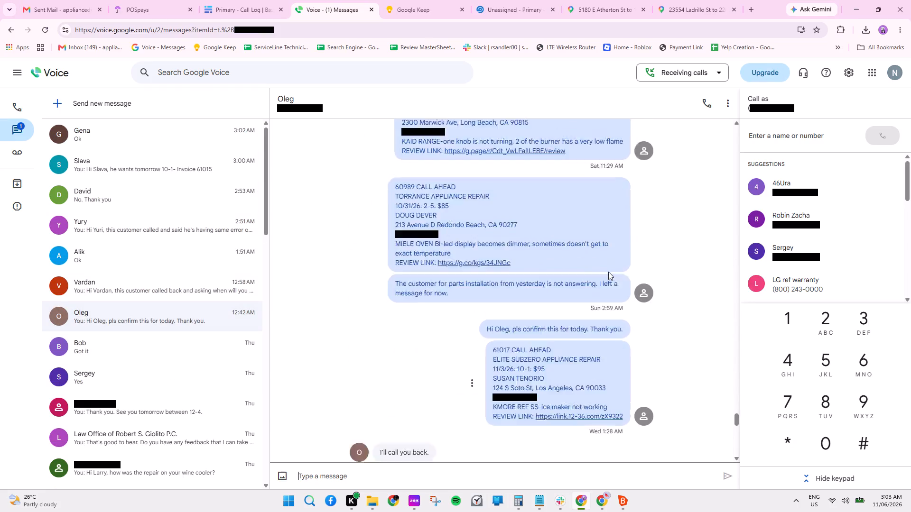
scroll(609, 272, "up", 4)
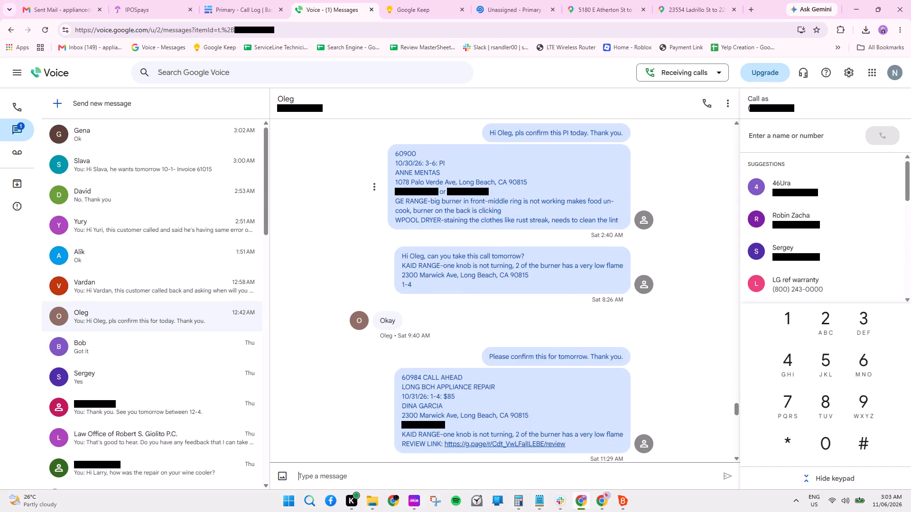
Call the first customer phone number from the job 60900 message in Oleg's Voice thread and mute the microphone.
left_click_drag(437, 191, 393, 192)
right_click(408, 190)
left_click(430, 206)
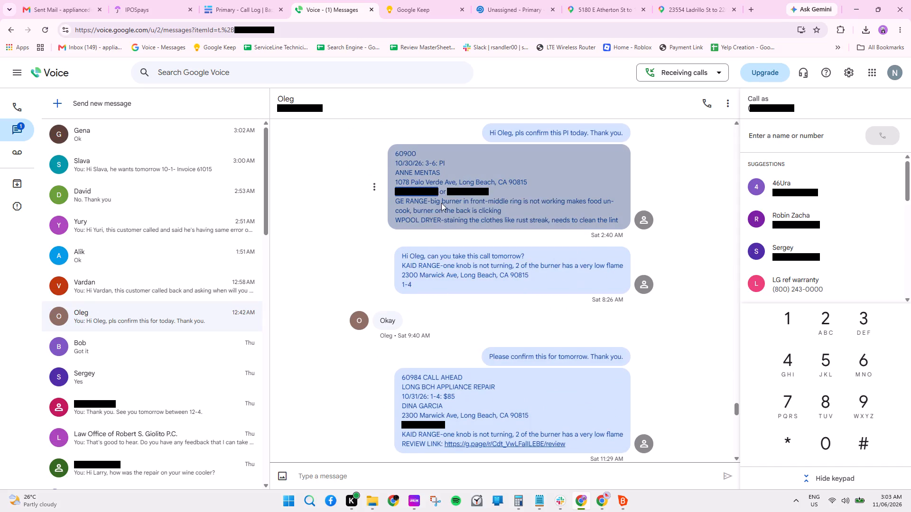
left_click(772, 137)
right_click(772, 137)
left_click(802, 256)
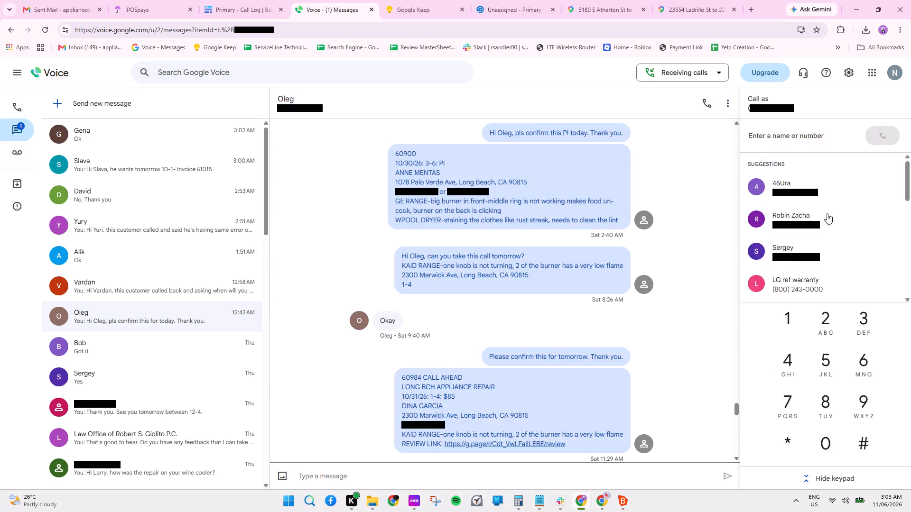
left_click(879, 143)
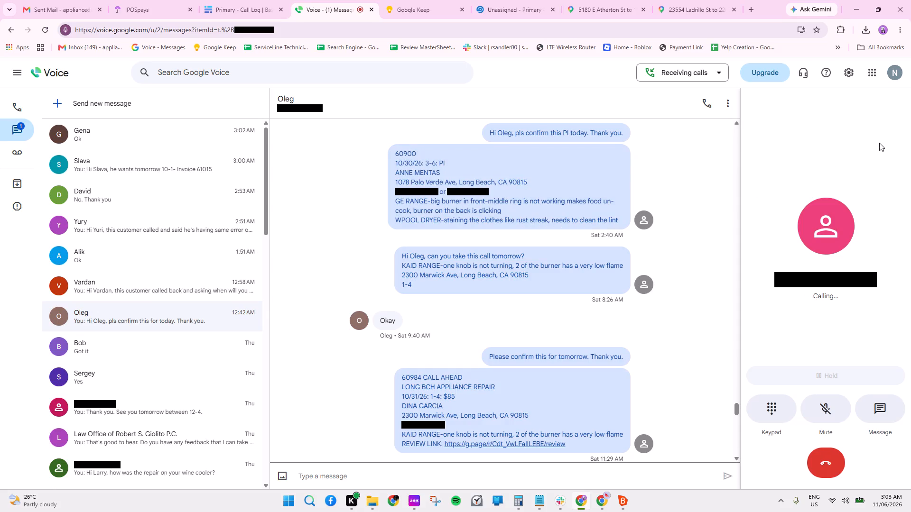
left_click(828, 407)
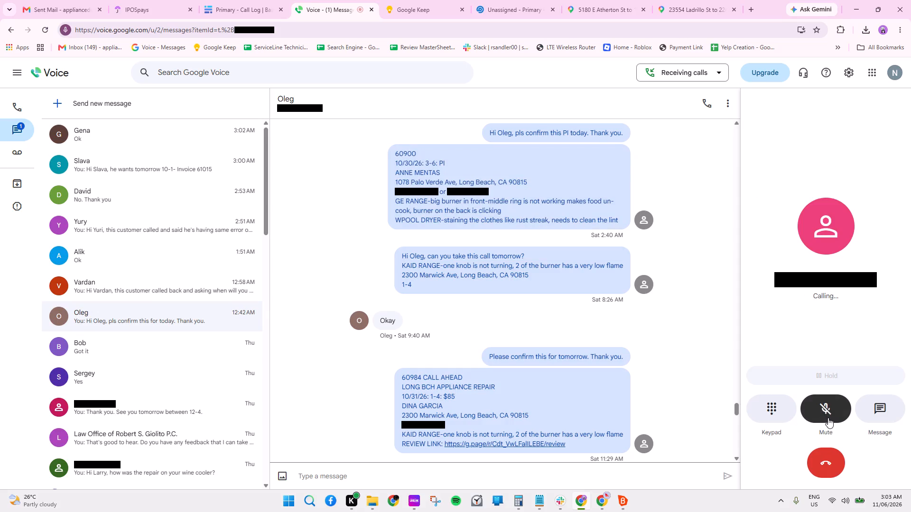
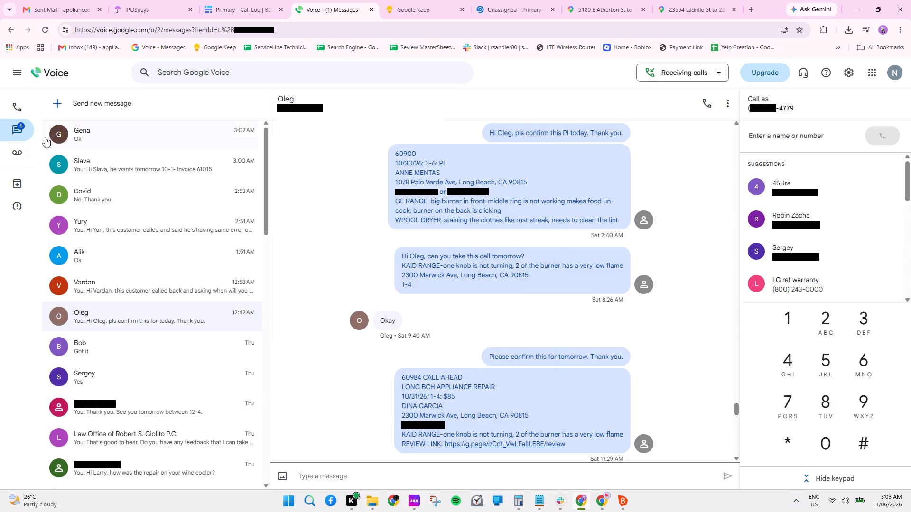
Check the computer's network connection settings and reload the Voice messages page.
scroll(237, 285, "up", 5)
scroll(217, 253, "down", 6)
scroll(210, 242, "up", 12)
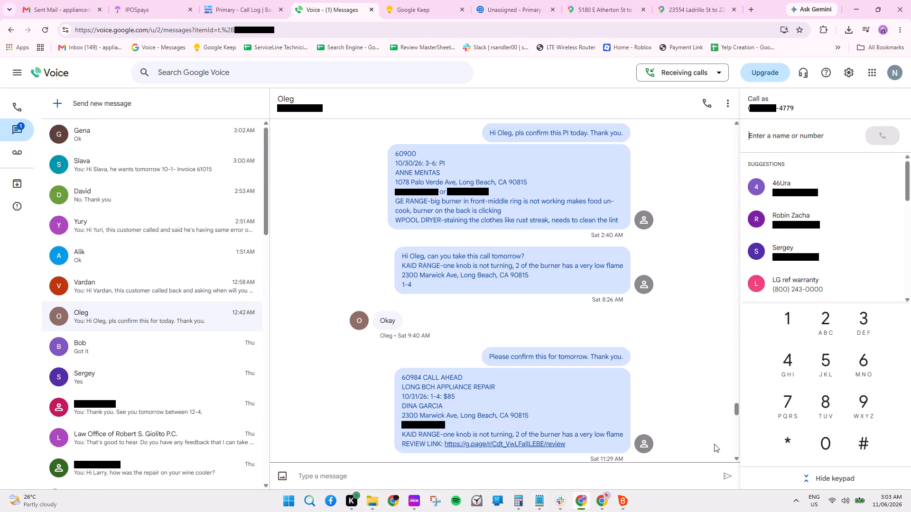
left_click(833, 502)
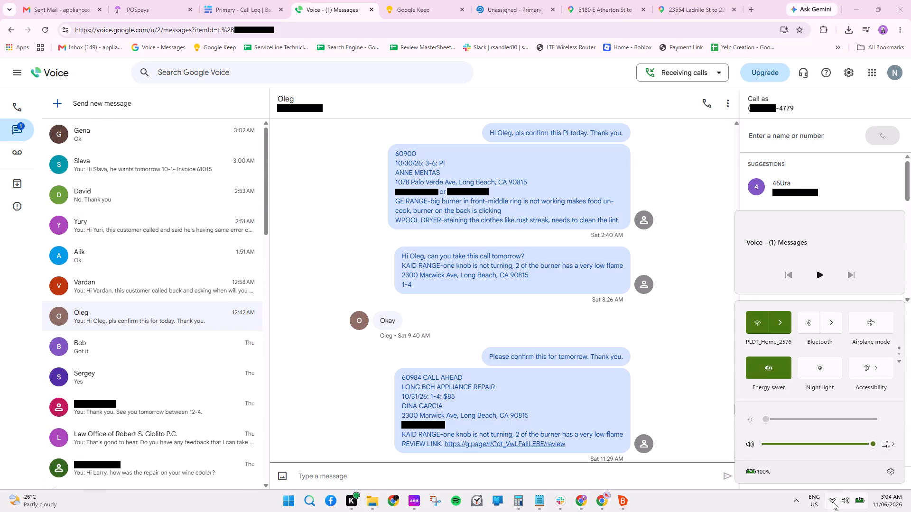
left_click(833, 502)
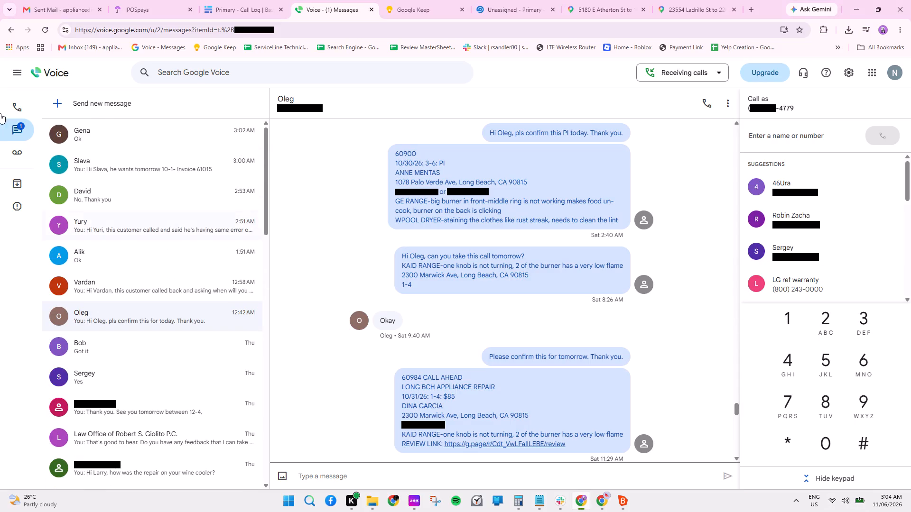
left_click(41, 33)
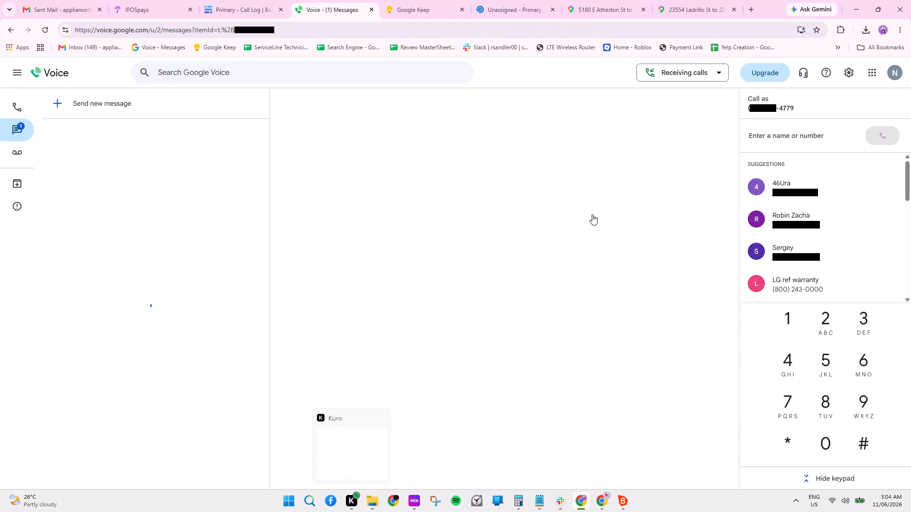
Open Gena's message thread at its latest reply and place the cursor in the message box.
left_click(148, 144)
left_click(448, 474)
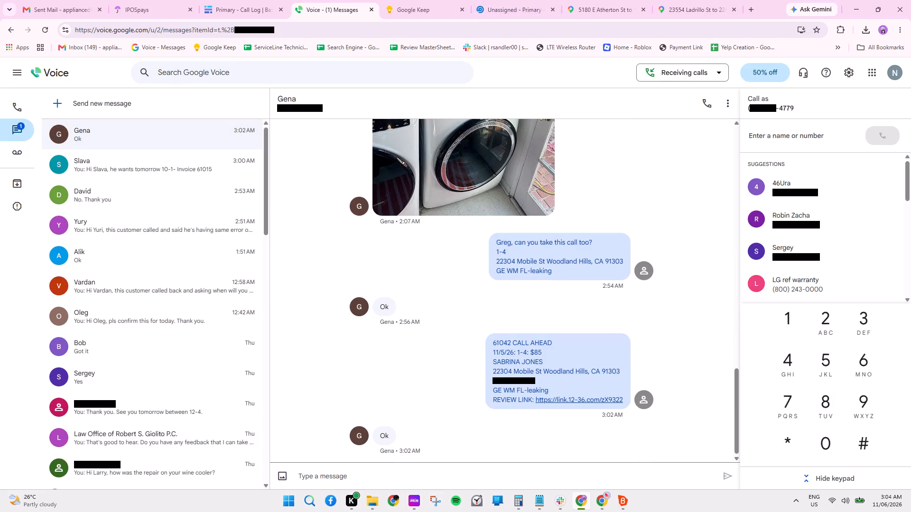
left_click(448, 474)
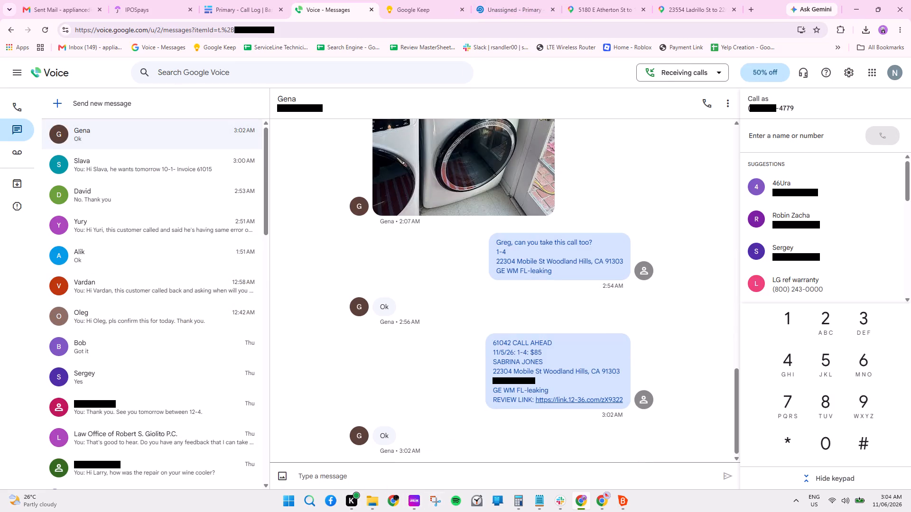
Call the customer phone number already copied to the clipboard, and end the call.
left_click(787, 138)
right_click(787, 138)
left_click(803, 257)
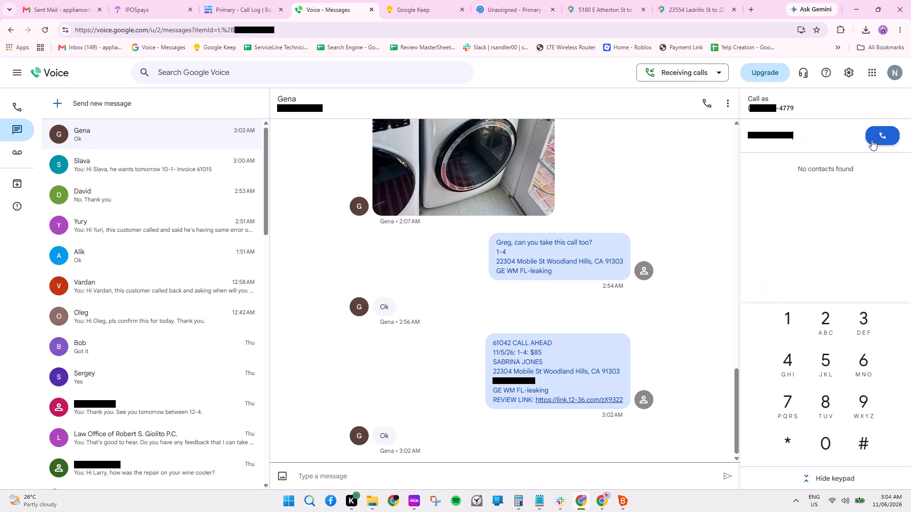
left_click(872, 140)
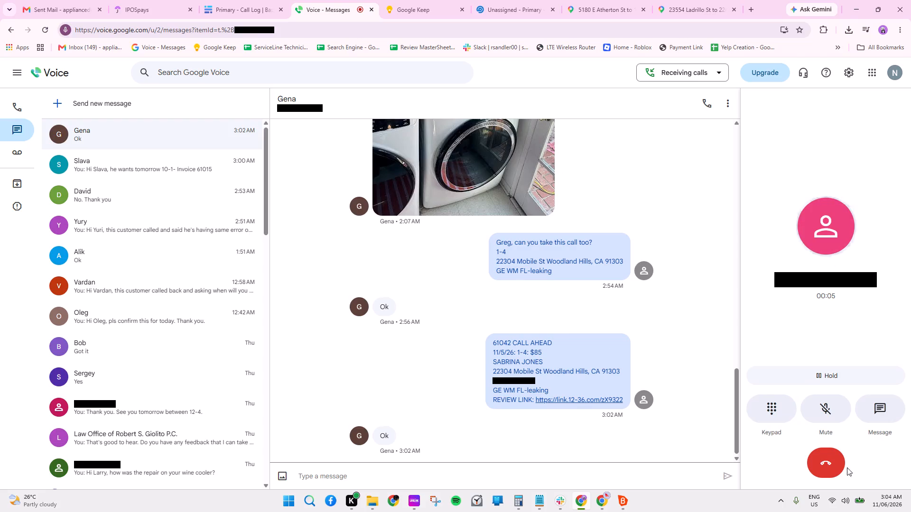
left_click(832, 464)
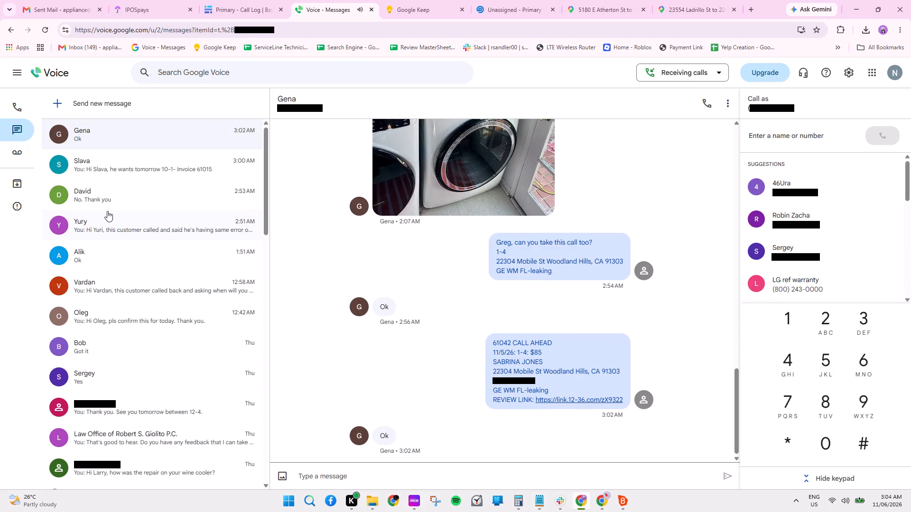
Find the job 60900 message in Oleg's thread and call the second customer phone number listed in it.
left_click_drag(152, 318, 157, 320)
scroll(437, 321, "up", 3)
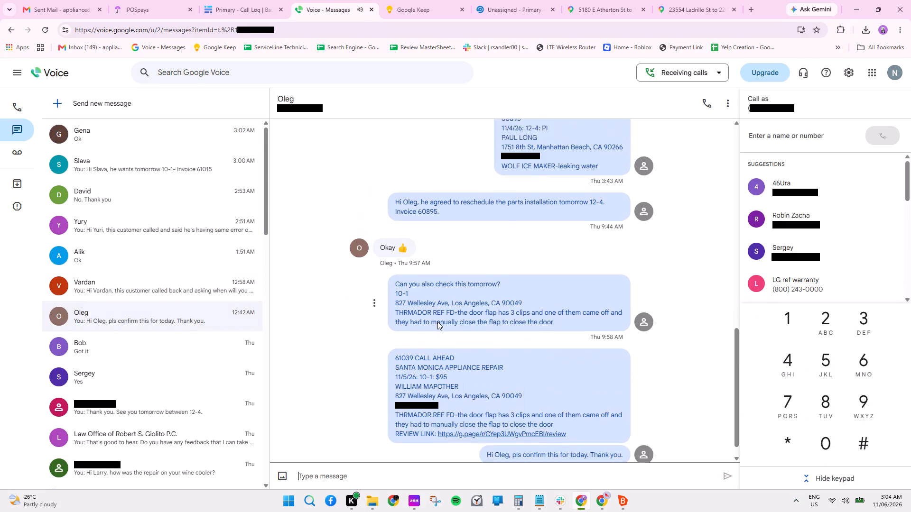
scroll(437, 321, "up", 16)
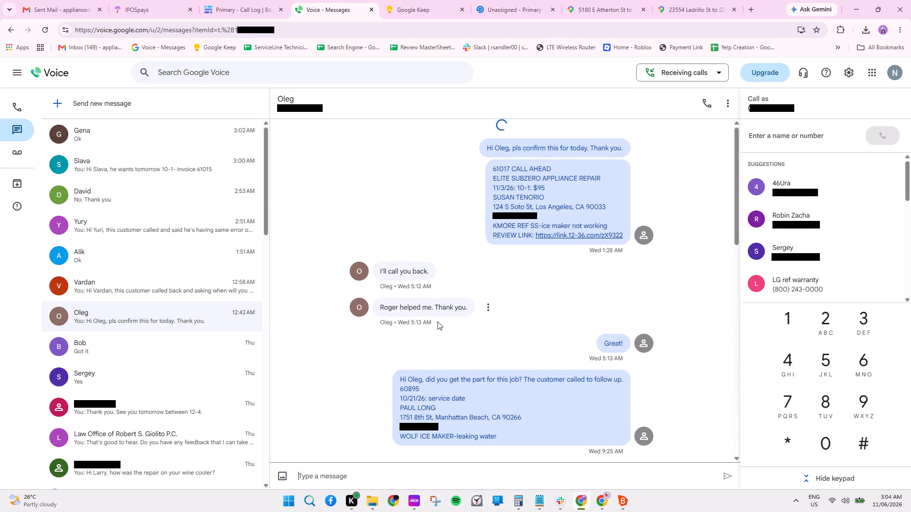
scroll(437, 321, "up", 5)
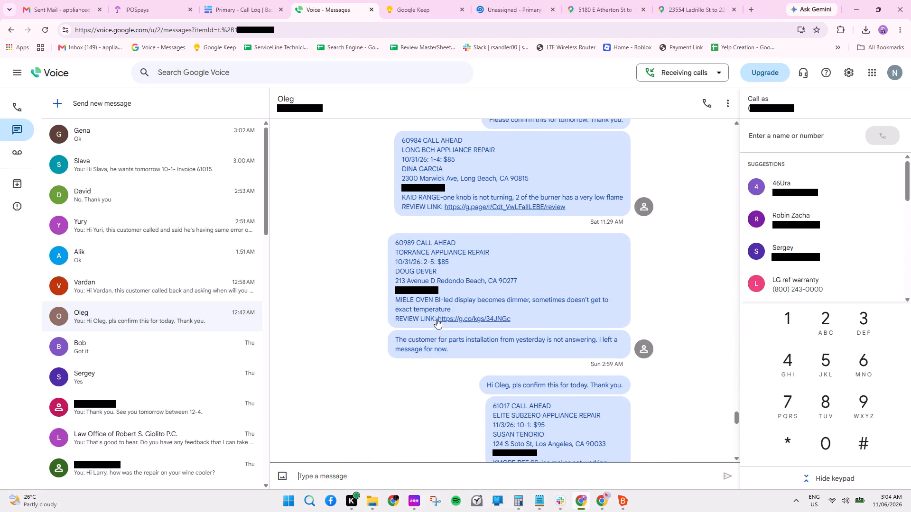
scroll(434, 304, "up", 7)
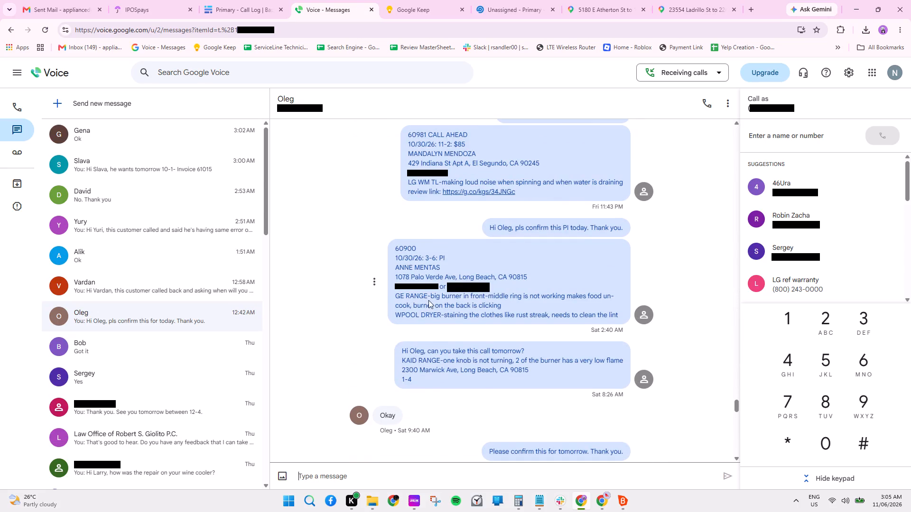
left_click_drag(447, 285, 490, 288)
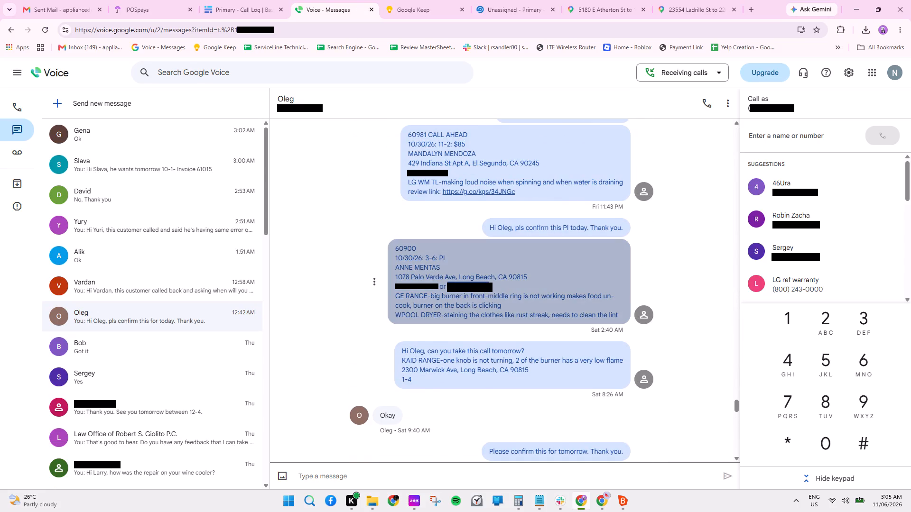
right_click(480, 289)
left_click(512, 298)
left_click(780, 134)
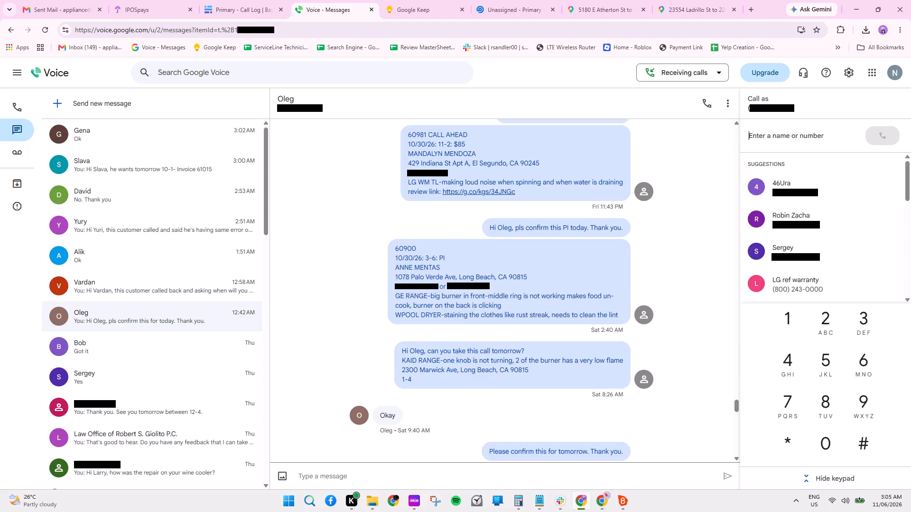
right_click(774, 134)
left_click(794, 249)
left_click(883, 137)
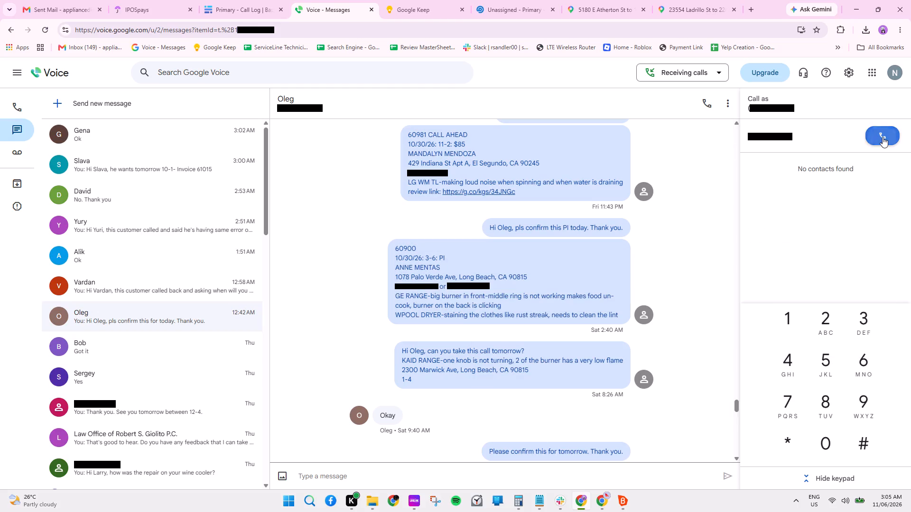
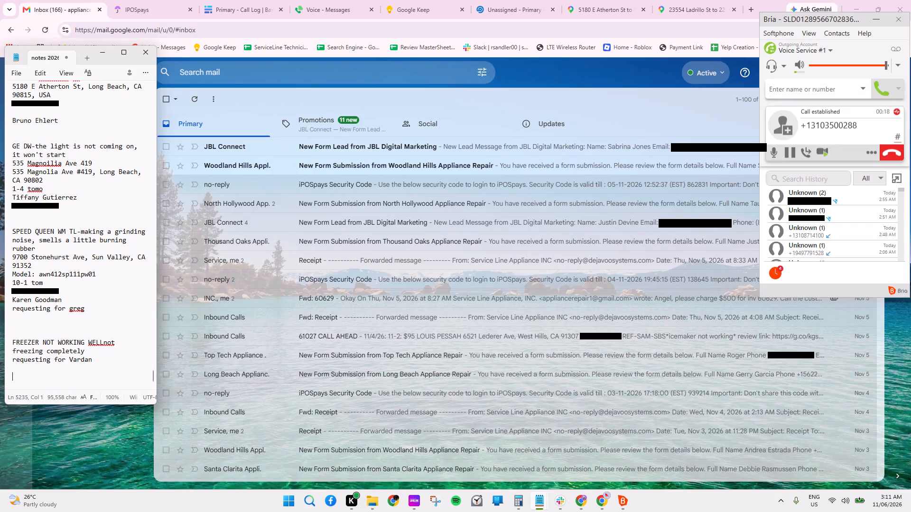
Add the note "sub zero leak at the bottom" below the freezer request in the notes.
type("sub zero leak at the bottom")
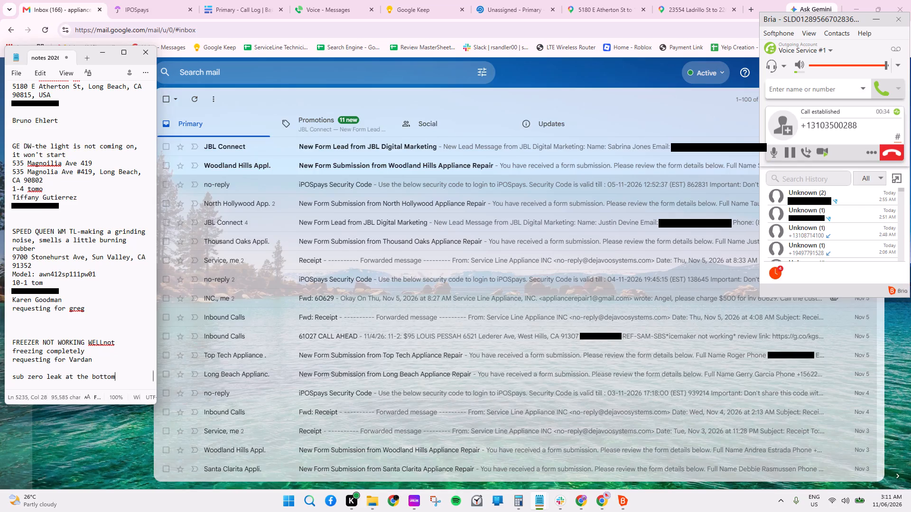
scroll(610, 34, "up", 1)
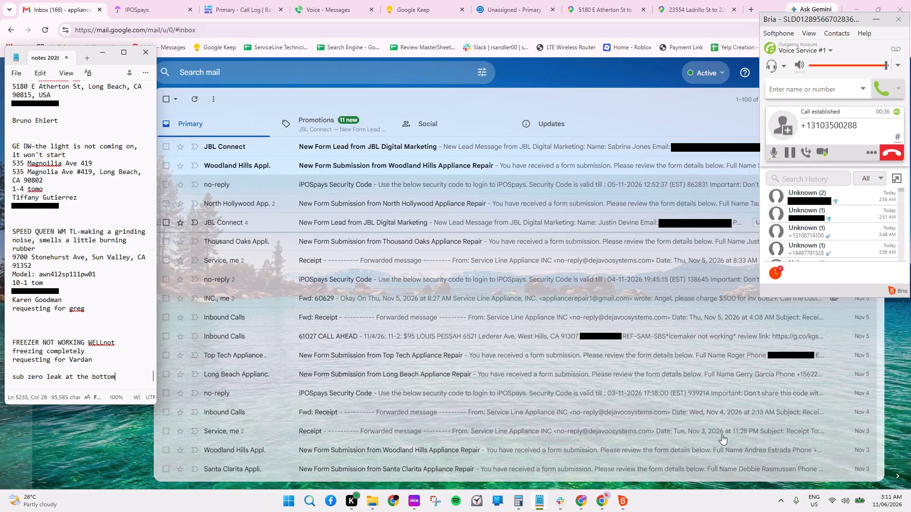
Switch the computer's Wi-Fi connection to the GFiber_CEF1D network.
left_click(832, 502)
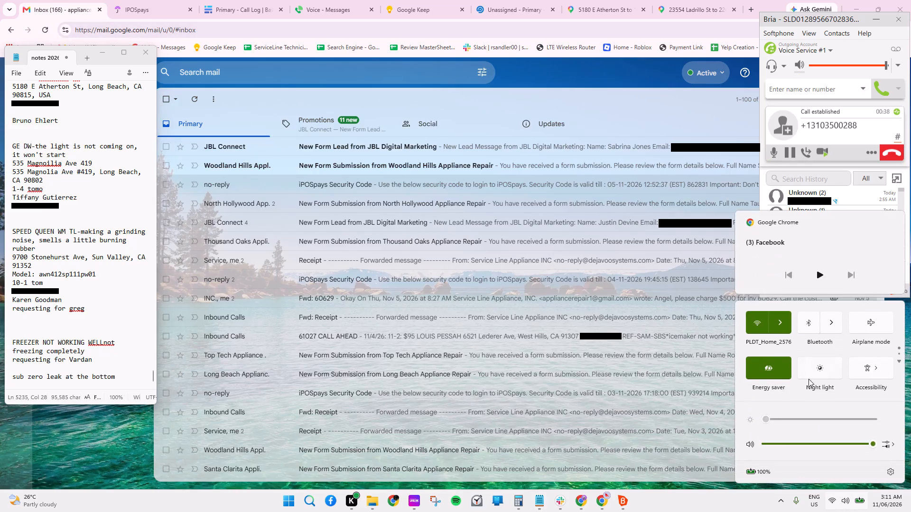
left_click(784, 323)
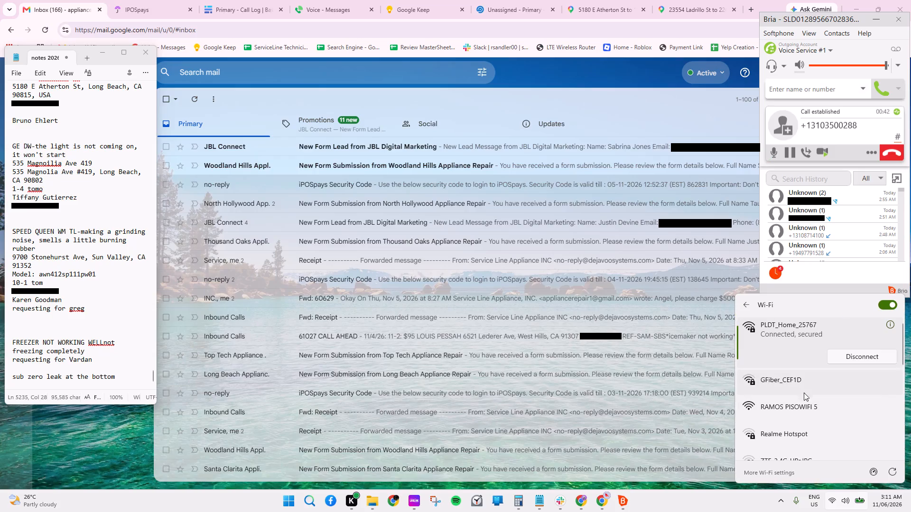
left_click(808, 383)
left_click(849, 397)
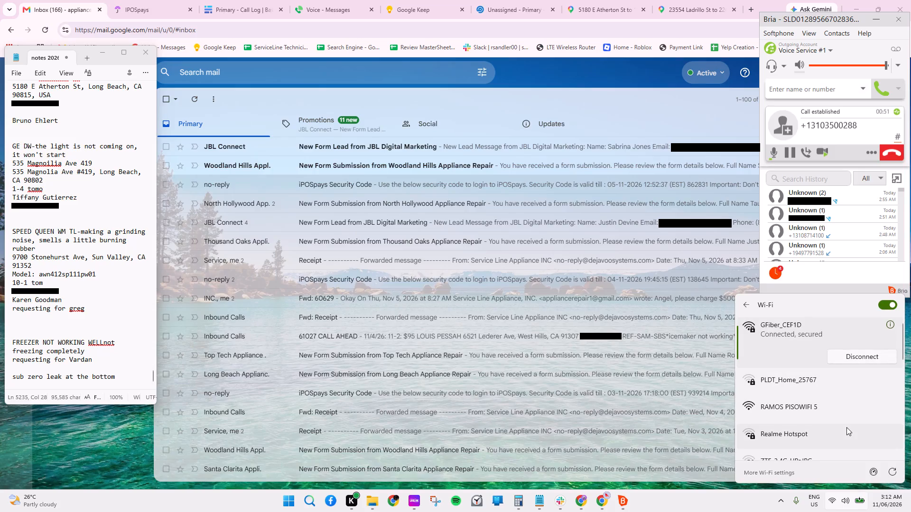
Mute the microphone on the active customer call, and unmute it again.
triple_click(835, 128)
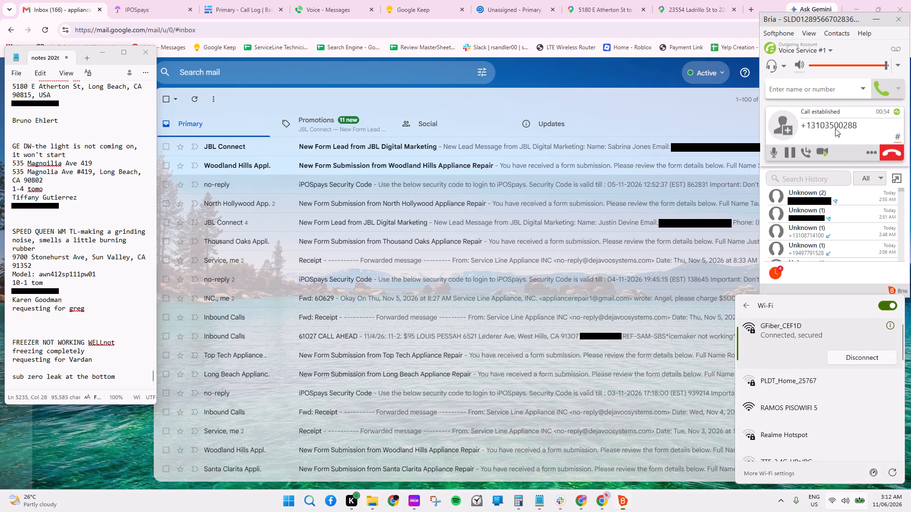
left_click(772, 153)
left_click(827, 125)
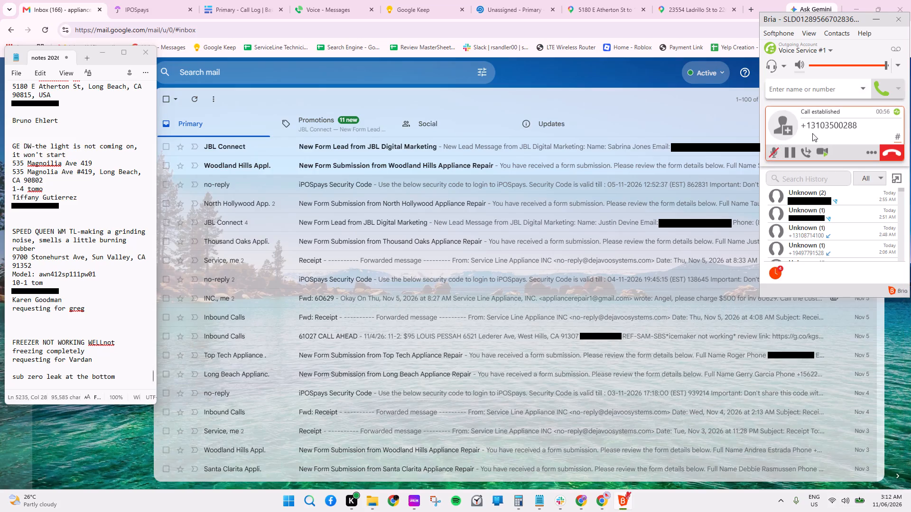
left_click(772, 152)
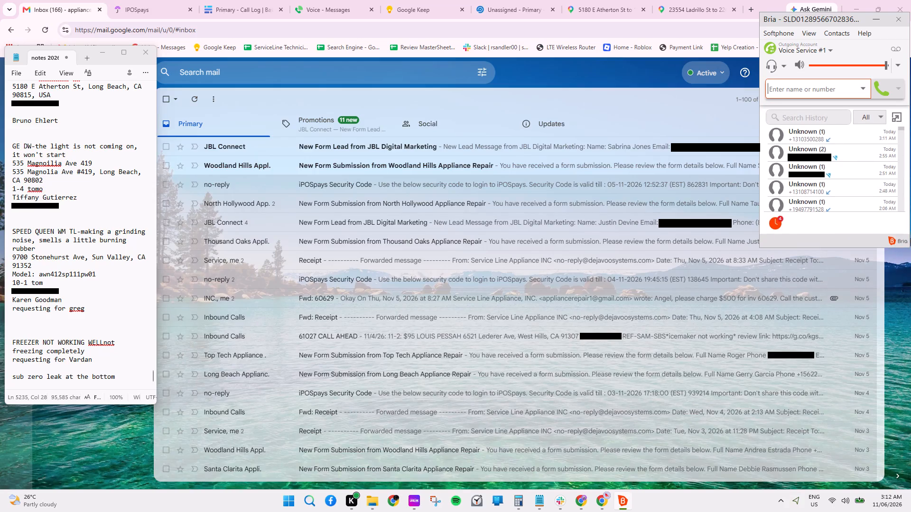
Answer the customer's incoming call and place the cursor at the end of the sub zero leak note.
left_click(777, 150)
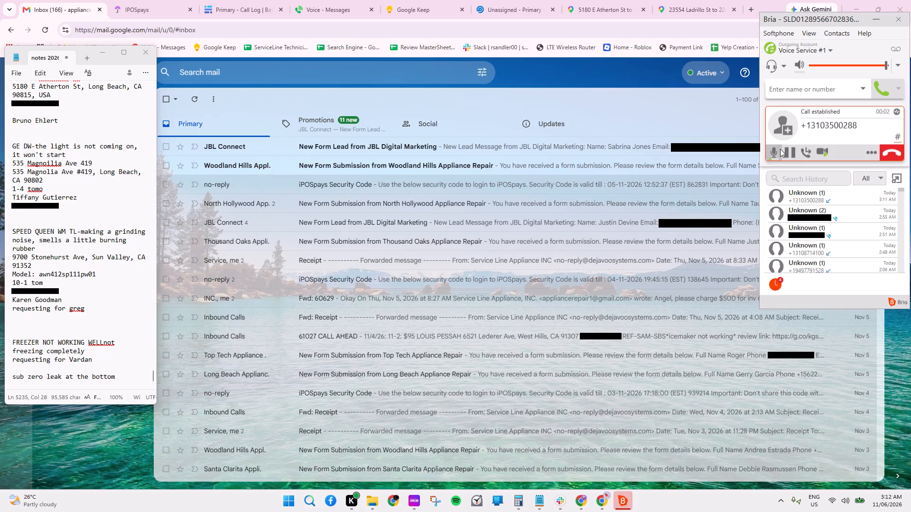
left_click(122, 379)
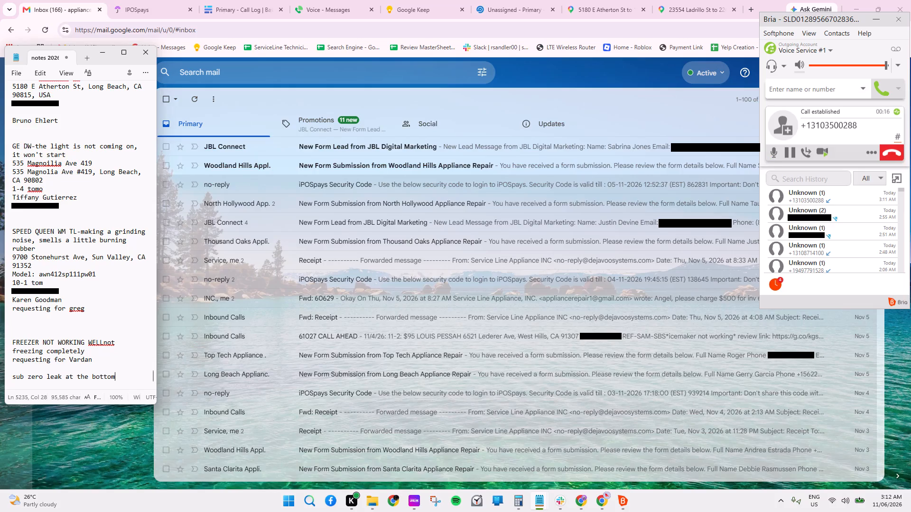
Insert "ref ss-" before "leak" in the Sub-Zero line at the end of the notes.
left_click(125, 378)
key("Left")
key("Left")
key("Left")
key("Left")
key("Left")
key("Left")
key("Left")
key("Left")
key("Left")
key("Left")
key("Left")
key("Left")
key("Left")
key("Left")
key("Left")
key("Left")
key("Left")
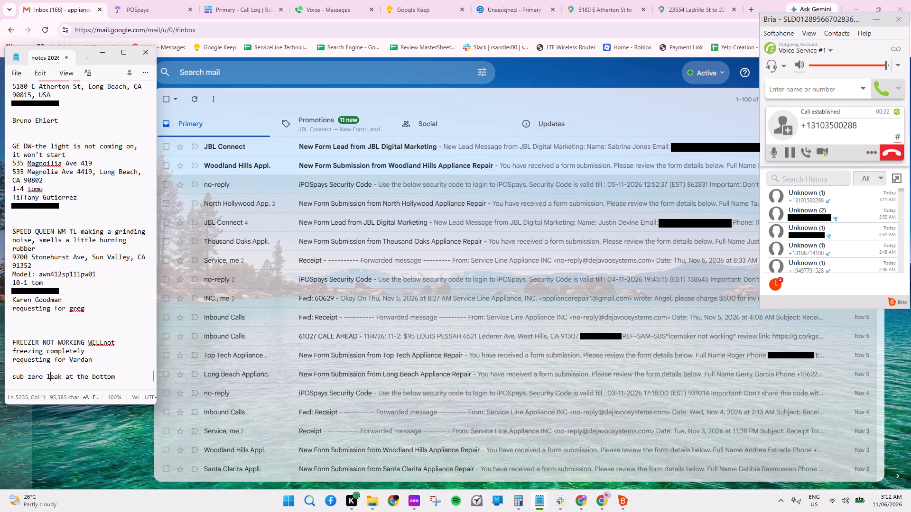
key("Left")
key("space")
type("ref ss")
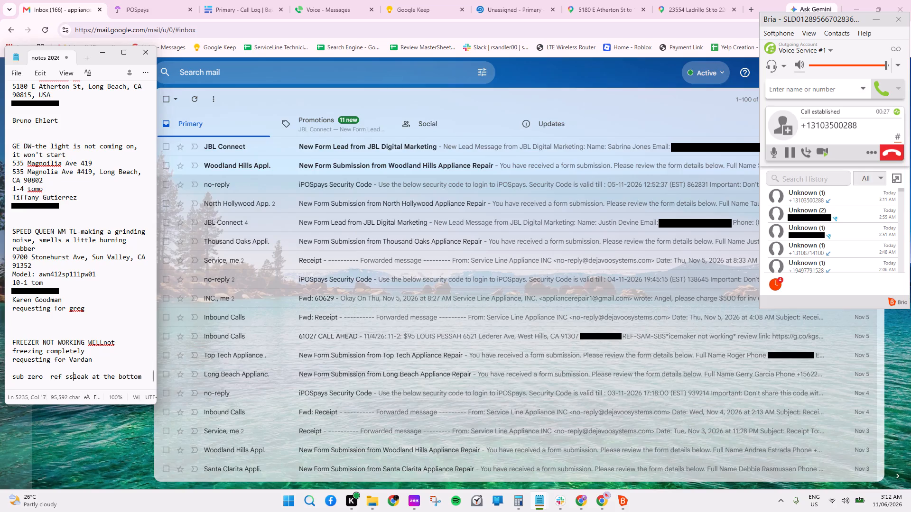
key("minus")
Enter the caller's street address on the line below the Sub-Zero leak description.
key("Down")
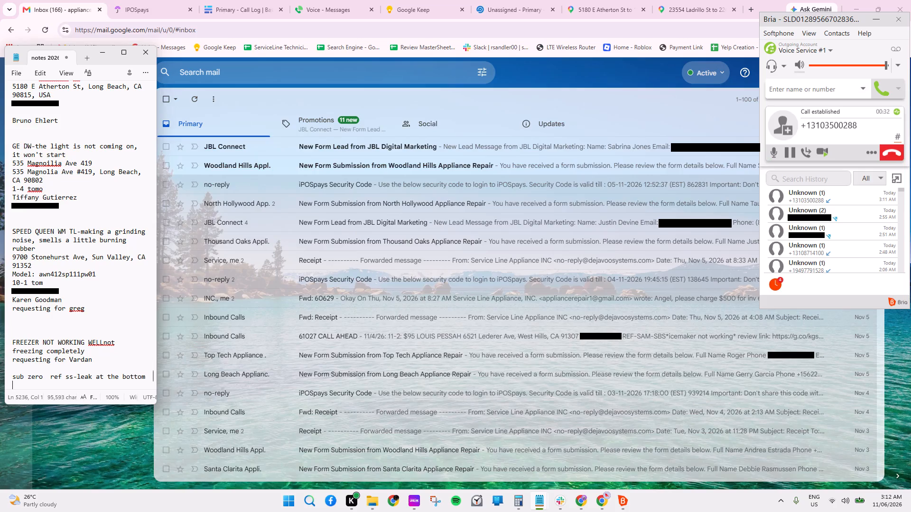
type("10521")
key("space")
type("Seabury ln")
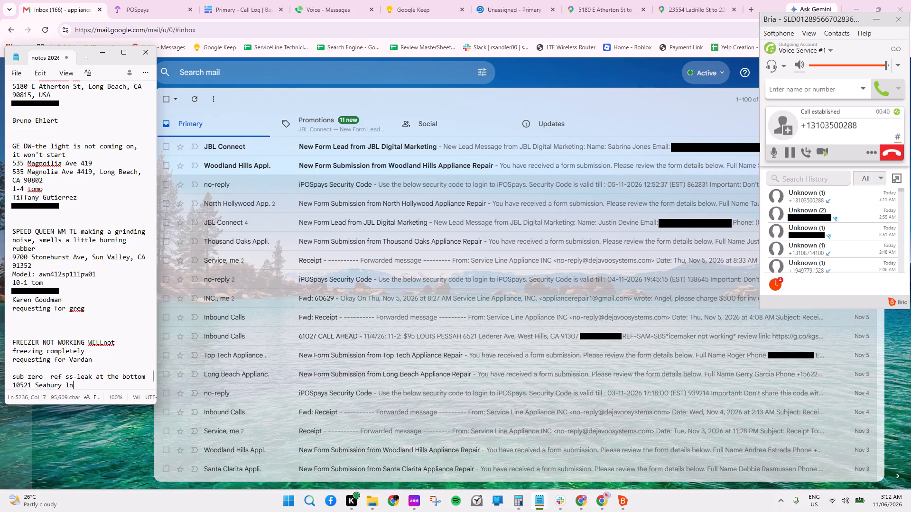
Copy the caller's newly entered street address from the notes.
triple_click(105, 383)
key("ctrl+c")
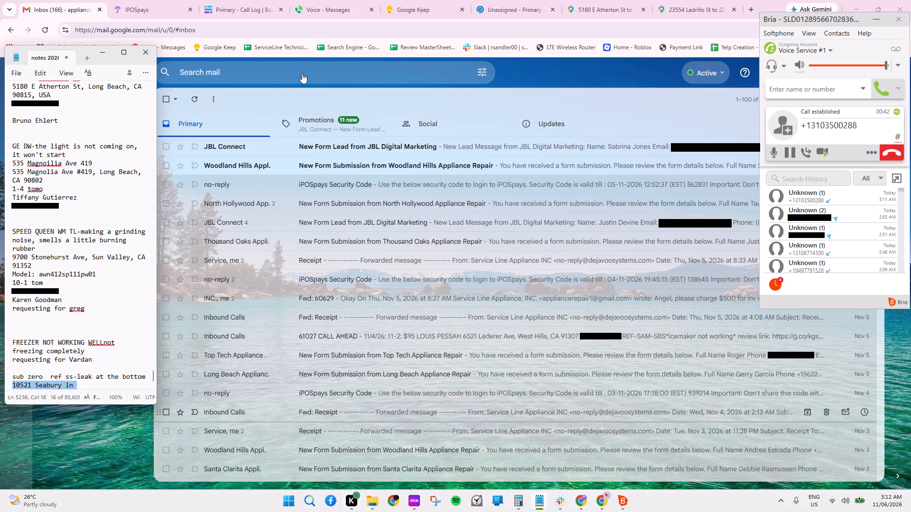
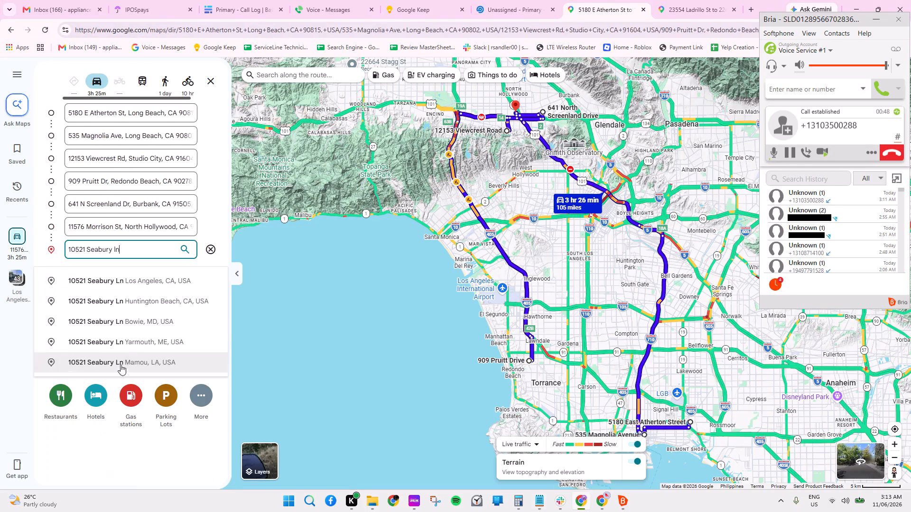
Set the route's final destination to the caller's street address in Los Angeles and check its location along the route.
left_click(139, 284)
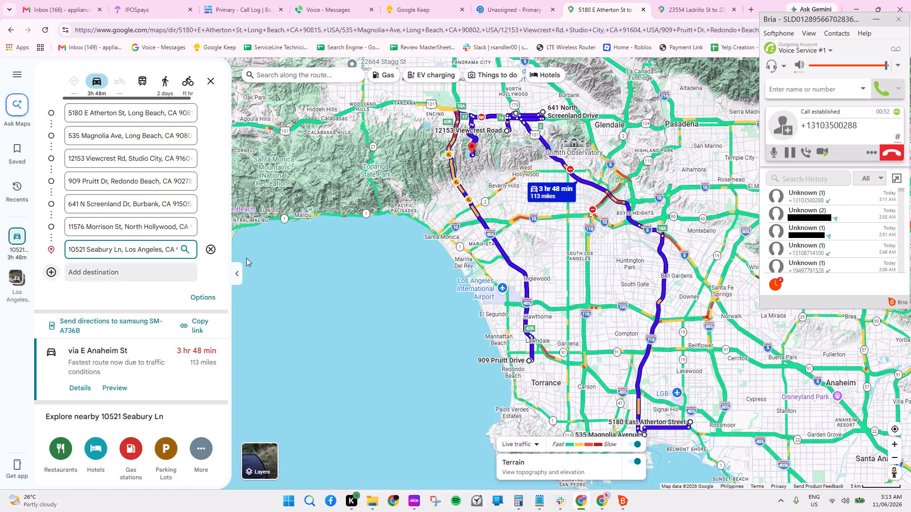
left_click_drag(371, 292, 418, 377)
scroll(500, 247, "up", 5)
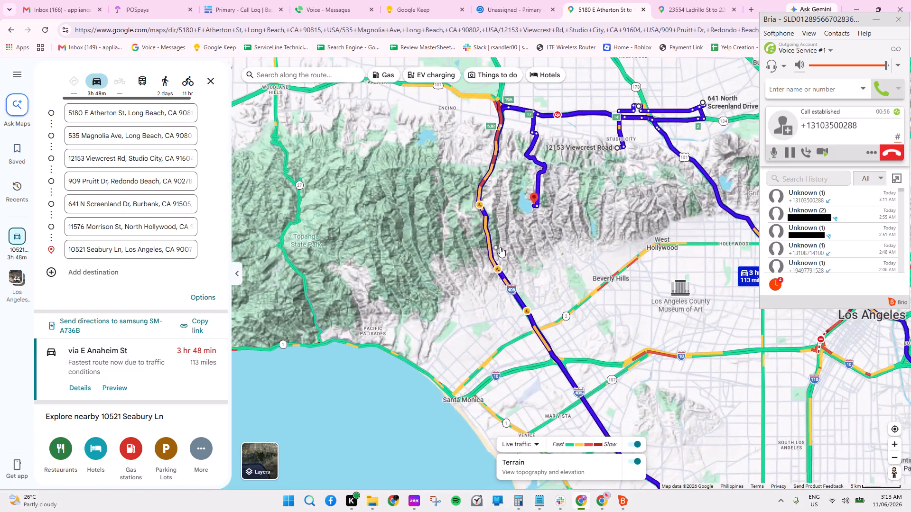
scroll(443, 320, "down", 4)
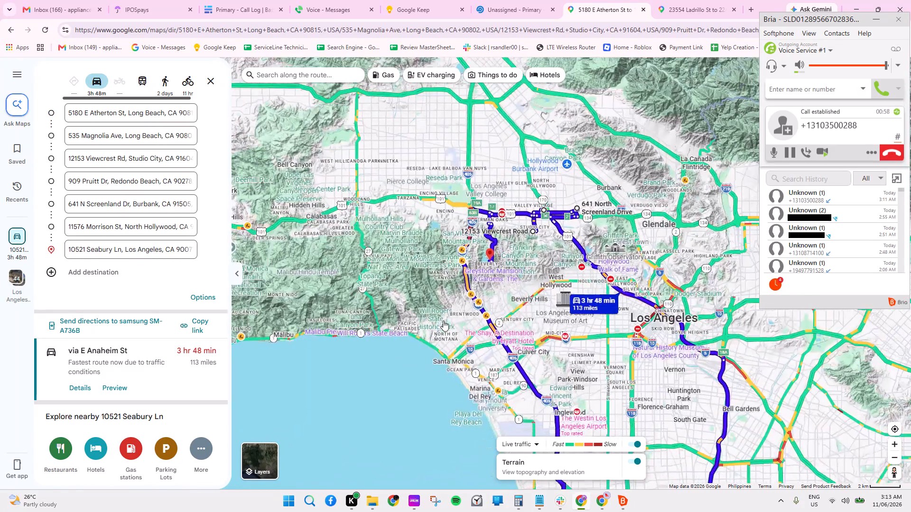
Replace the caller's short street address in the Notepad notes with the full address from the route's last destination, leaving out the country.
triple_click(127, 245)
right_click(127, 245)
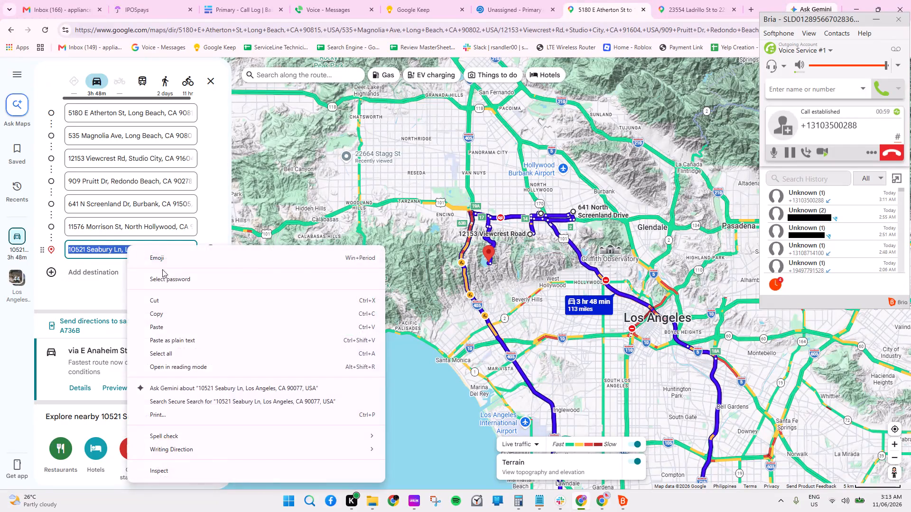
left_click(165, 314)
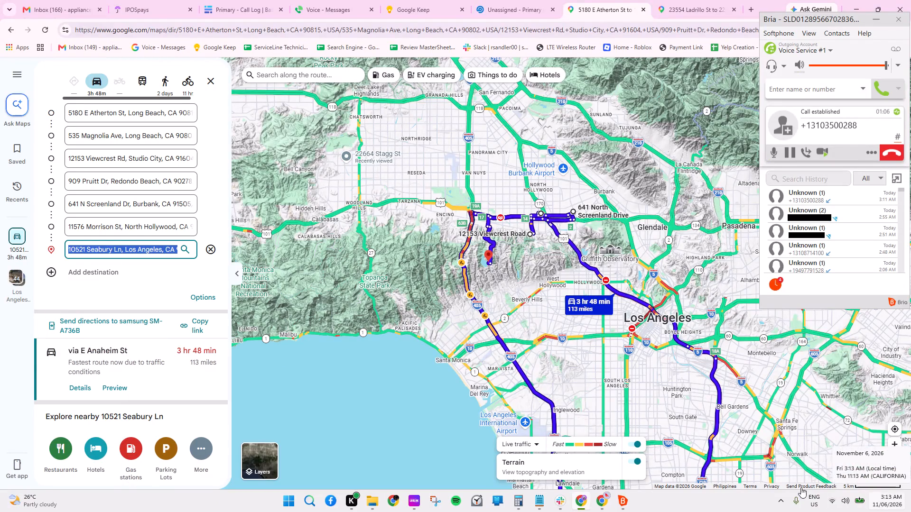
scroll(401, 294, "up", 5)
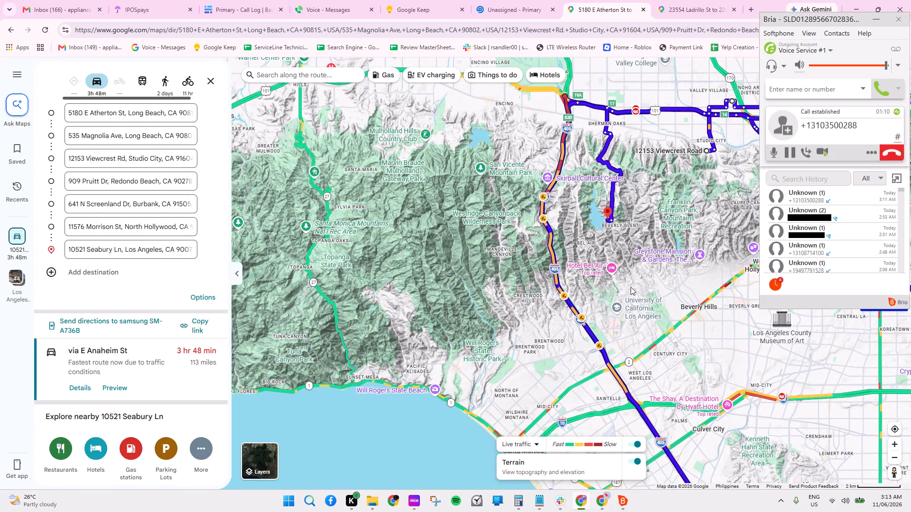
left_click_drag(635, 297, 572, 314)
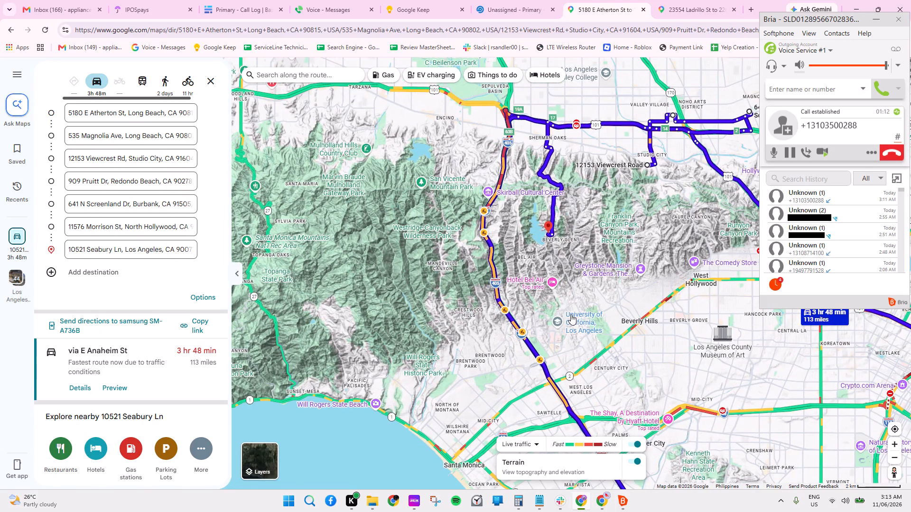
scroll(571, 315, "down", 1)
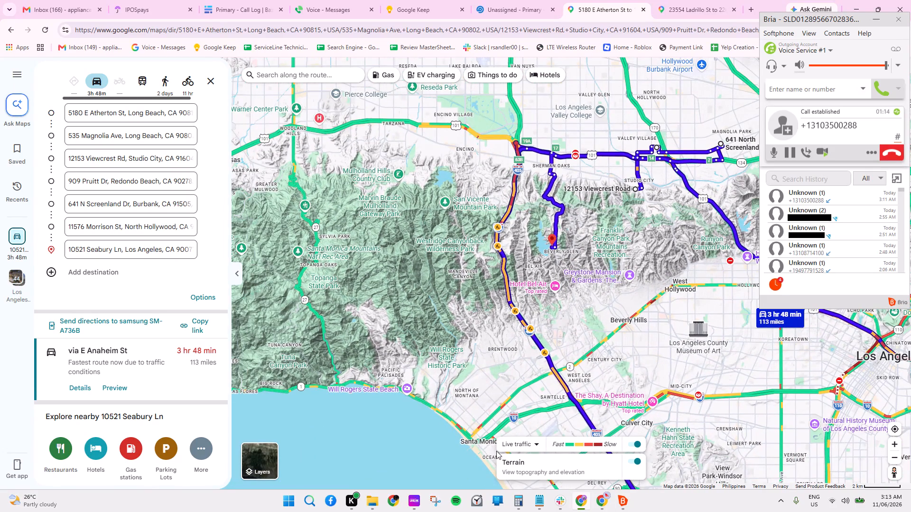
left_click(538, 499)
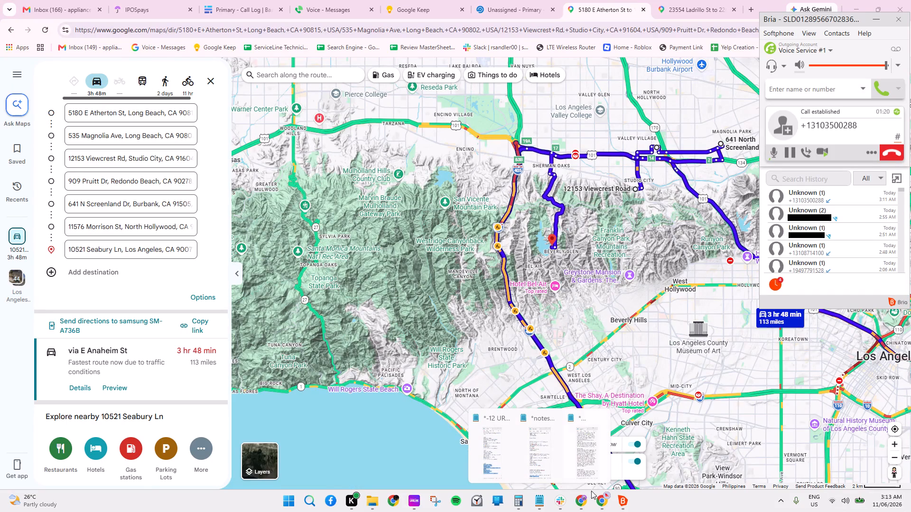
left_click(537, 464)
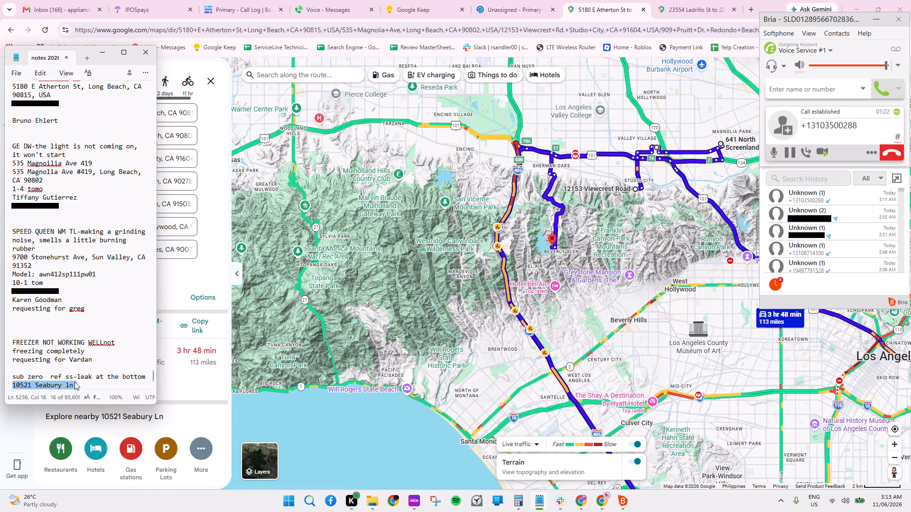
key("ctrl+v")
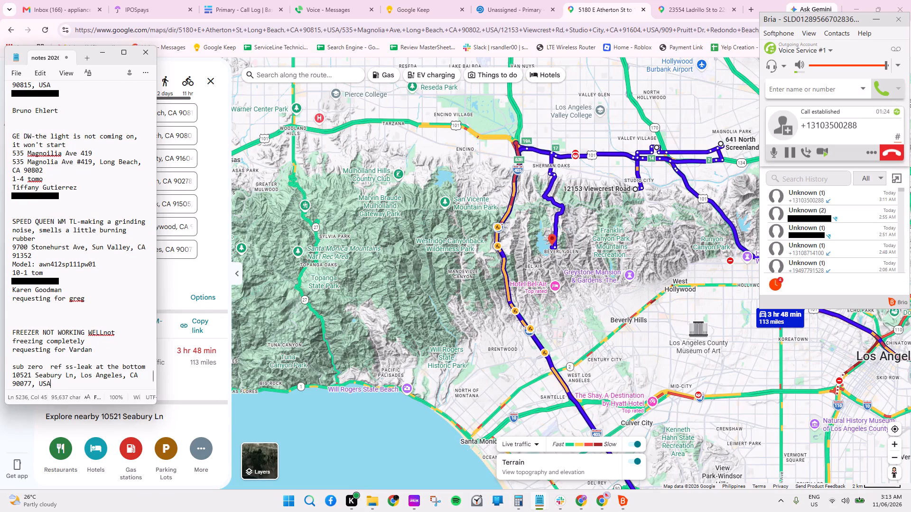
key("BackSpace")
key("BackSpace")
key("BackSpace")
key("BackSpace")
key("BackSpace")
Add the appointment window "1-4 today" on the line below the caller's address.
key("Return")
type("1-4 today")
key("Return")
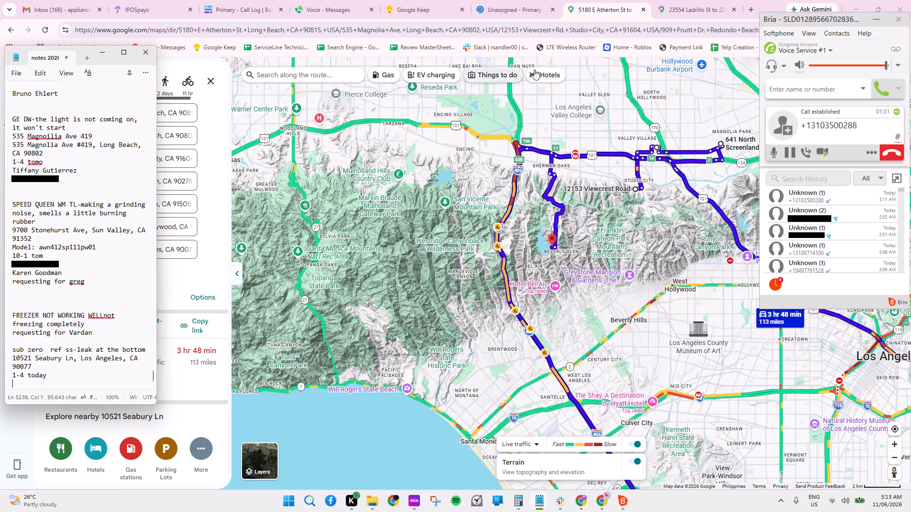
Add the caller's name and the phone number copied from the active Bria call on separate lines below the appointment window.
right_click(817, 132)
left_click(850, 227)
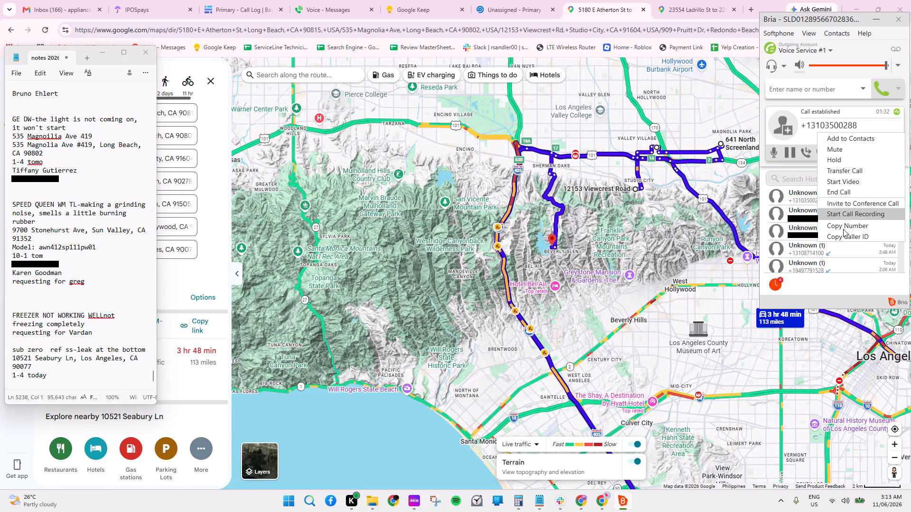
left_click(103, 375)
key("Return")
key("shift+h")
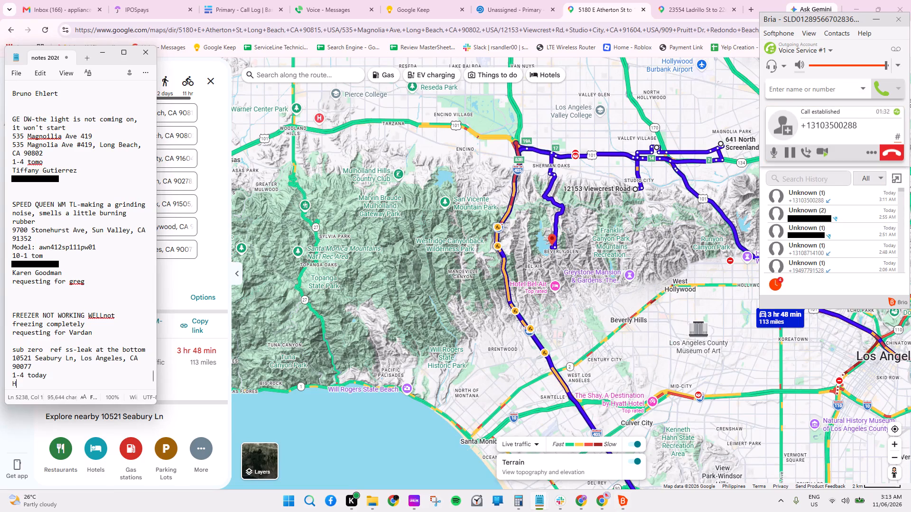
key("BackSpace")
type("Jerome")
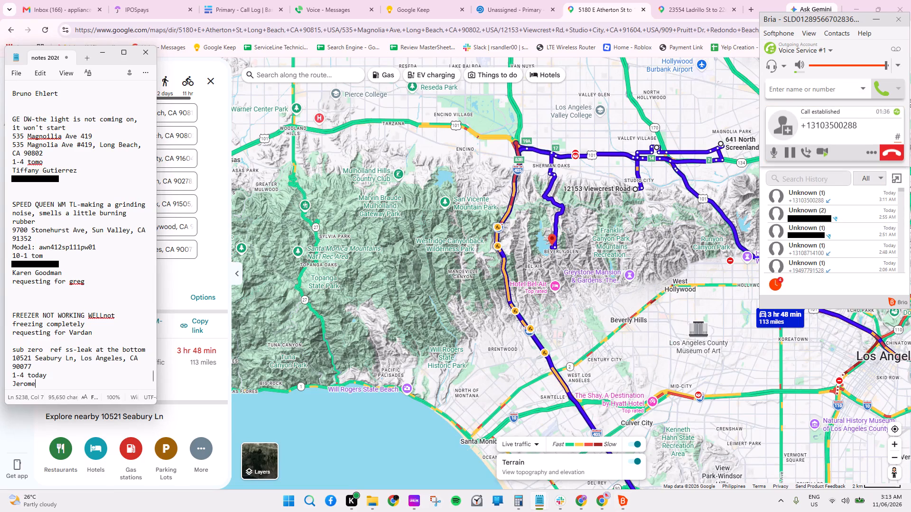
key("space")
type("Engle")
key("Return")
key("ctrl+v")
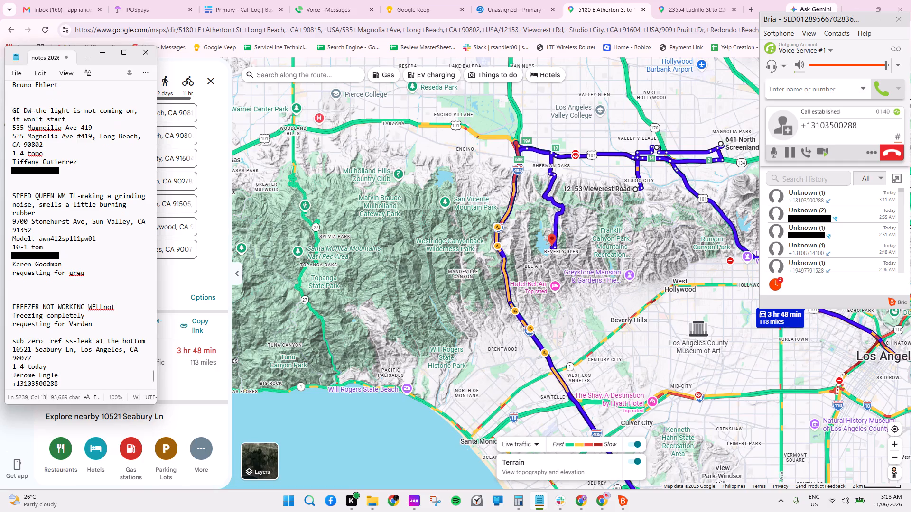
Append the suffix "Jr." to the caller's name in the Sub-Zero entry.
left_click(72, 372)
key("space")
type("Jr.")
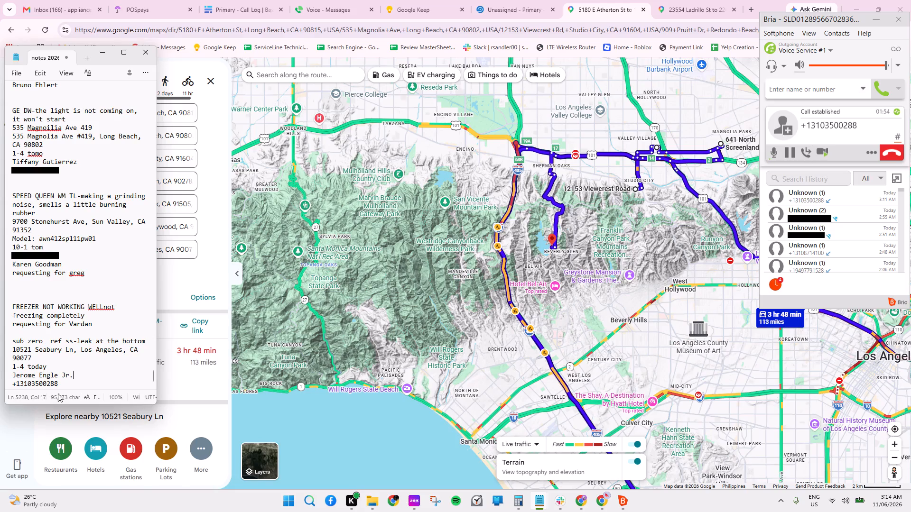
left_click(81, 381)
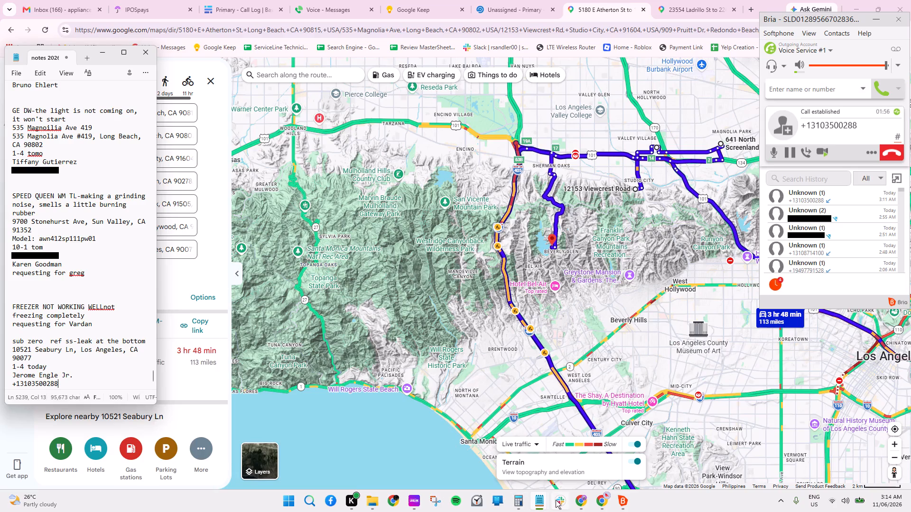
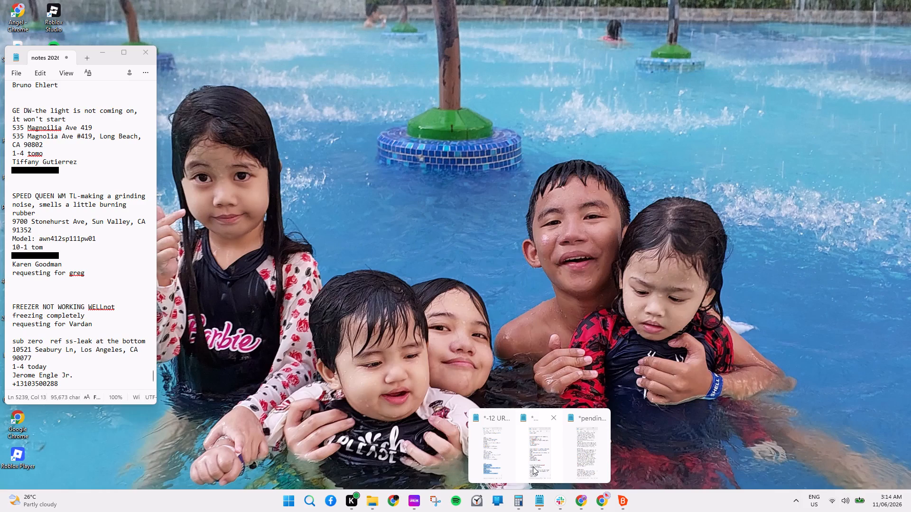
Rewrite the appliance label before "-leak at the bottom" in the Notepad notes as "SUBZERO REF SS".
left_click(533, 466)
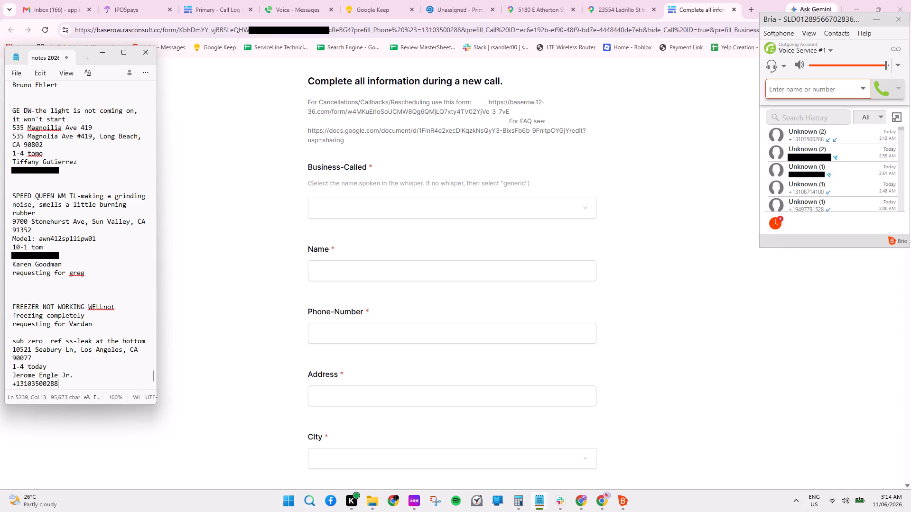
left_click_drag(72, 341, 9, 341)
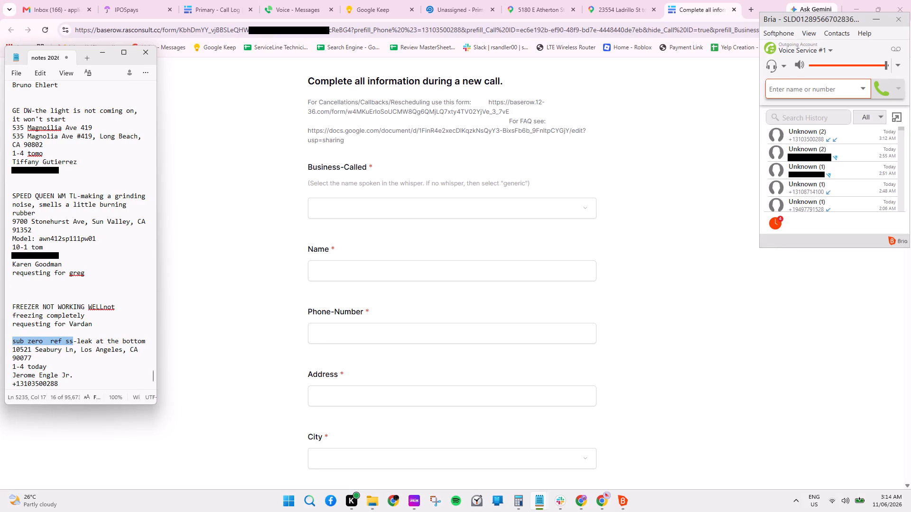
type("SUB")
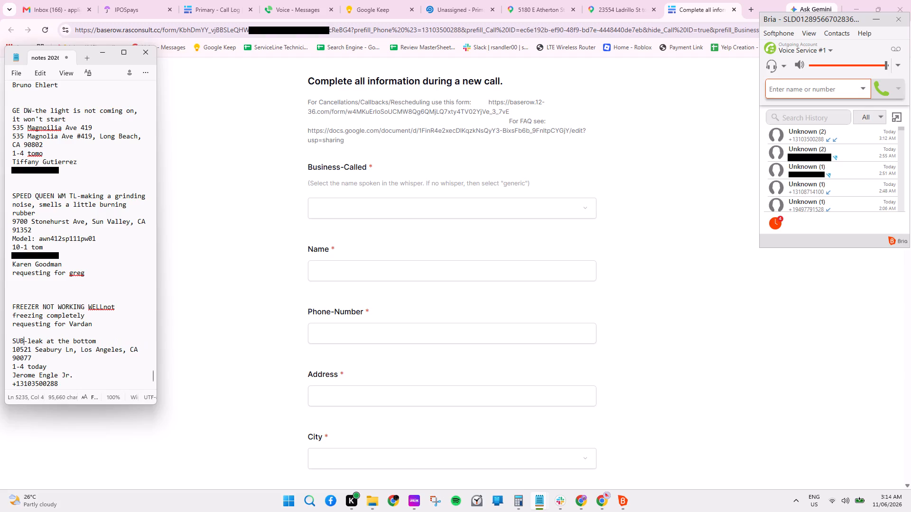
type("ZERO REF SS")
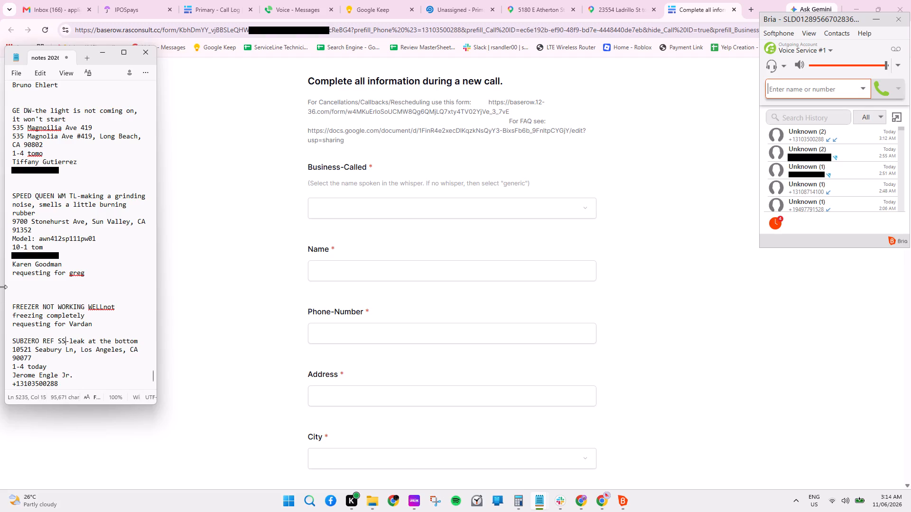
Send Alik the Google Voice message "Hi Alik, how about this?" followed by the Sub-Zero problem, address and 1-4 window copied from the notes.
left_click_drag(25, 367, 11, 337)
key("ctrl+c")
left_click(281, 9)
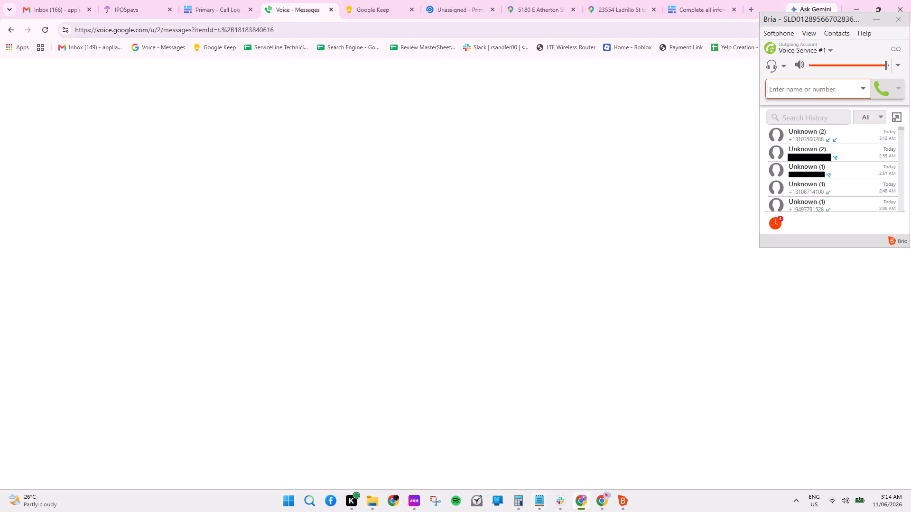
left_click(118, 256)
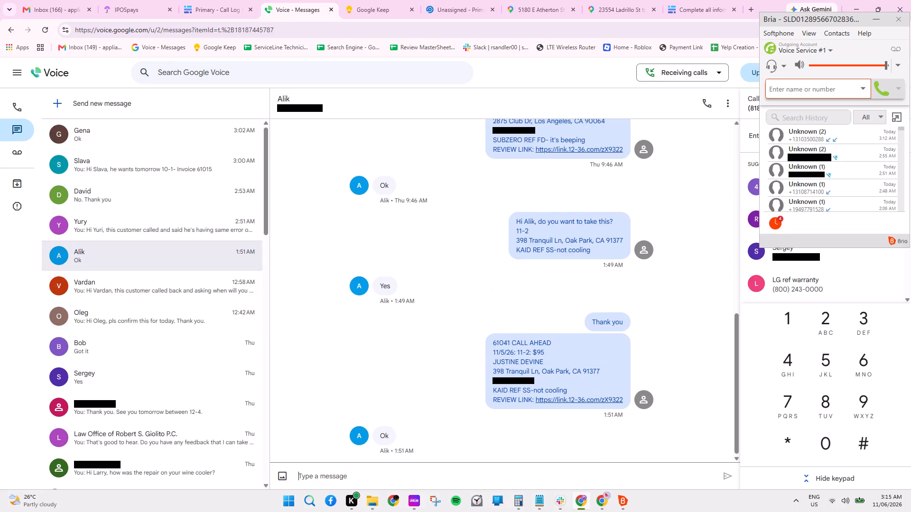
left_click(386, 475)
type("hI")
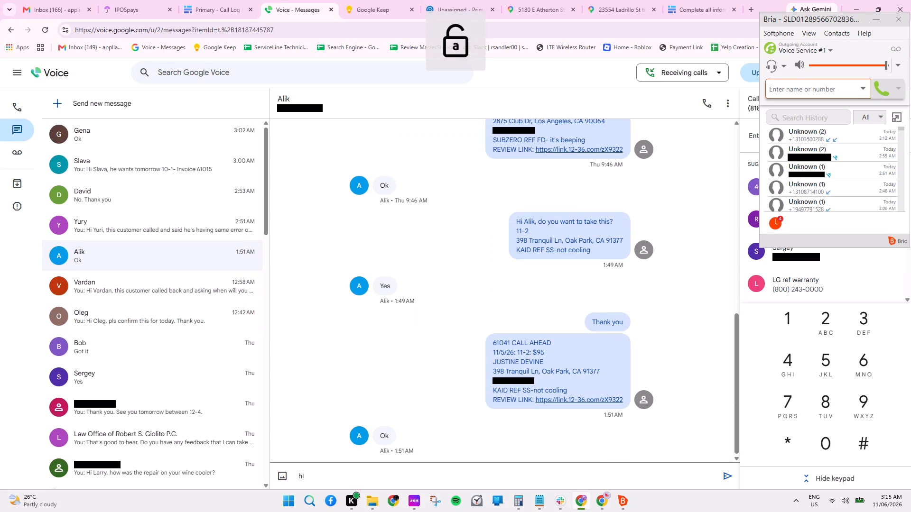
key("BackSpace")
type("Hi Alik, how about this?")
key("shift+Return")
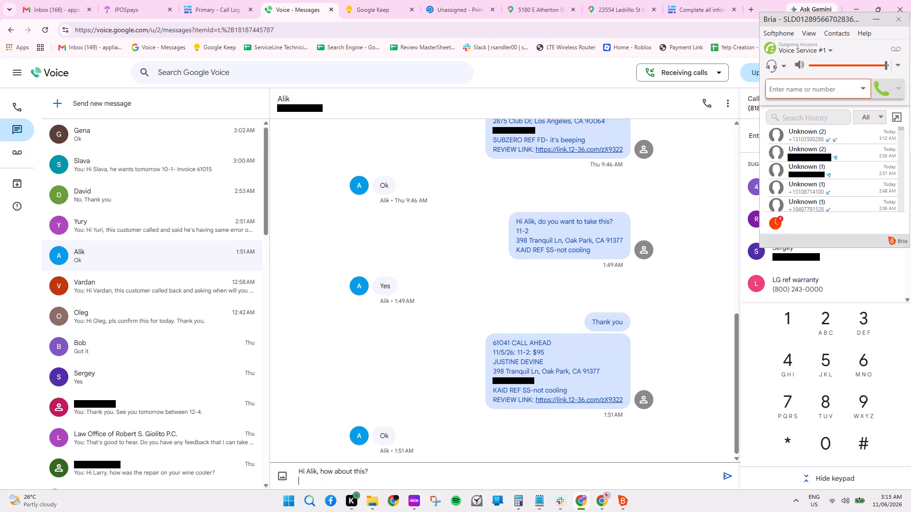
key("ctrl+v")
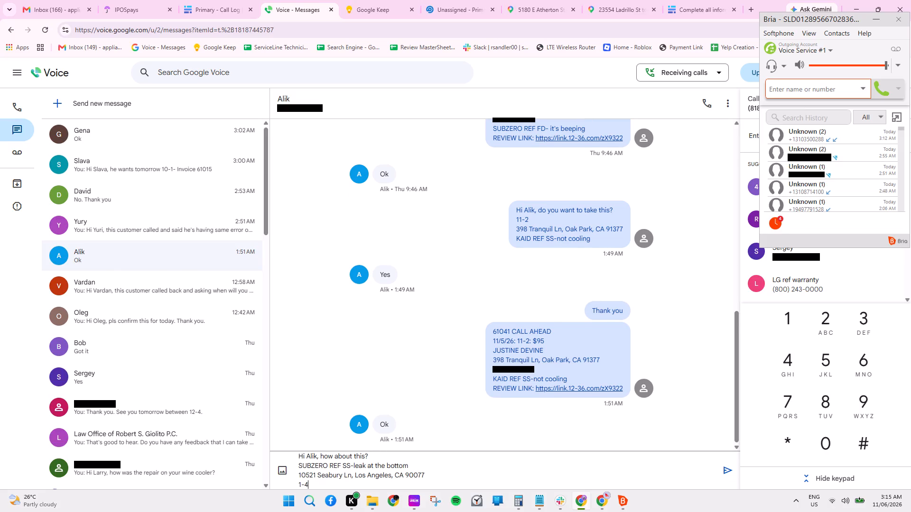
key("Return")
scroll(385, 464, "down", 4)
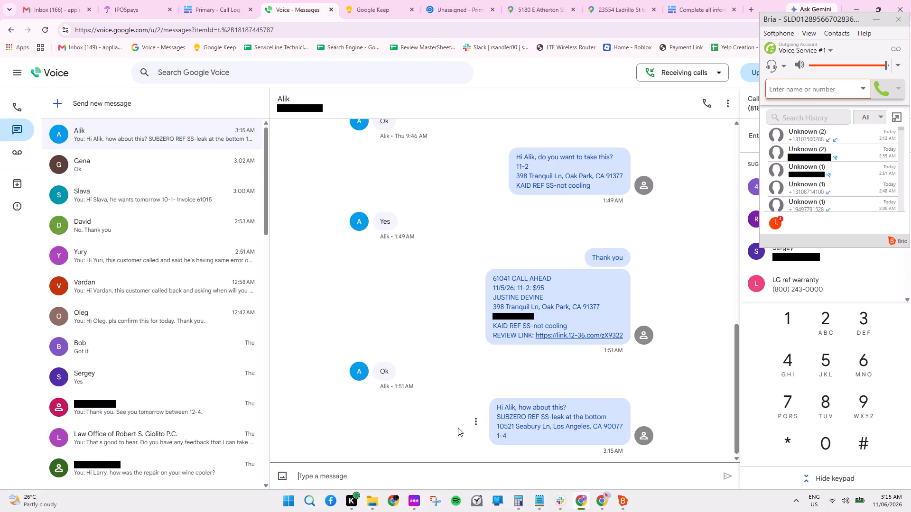
In the new call form, set Business-Called to Elite Subzero Appliance Repair.
left_click(682, 1)
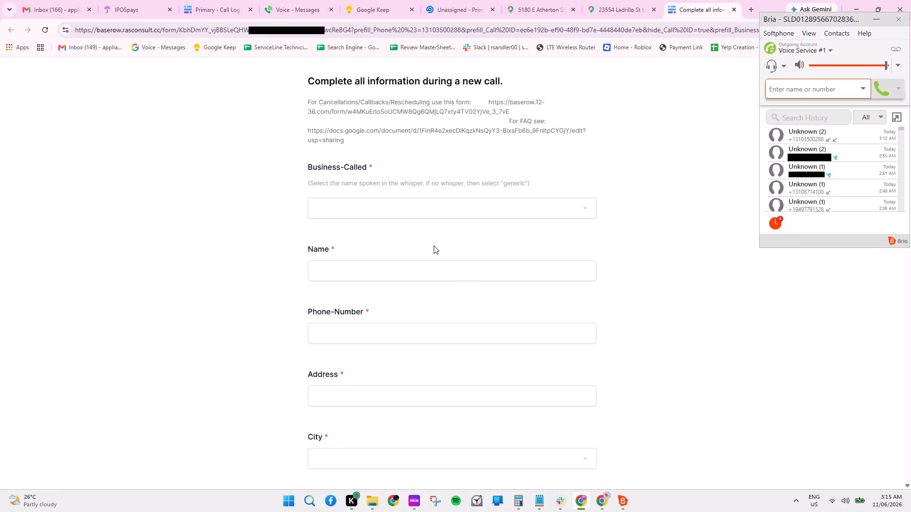
left_click(406, 205)
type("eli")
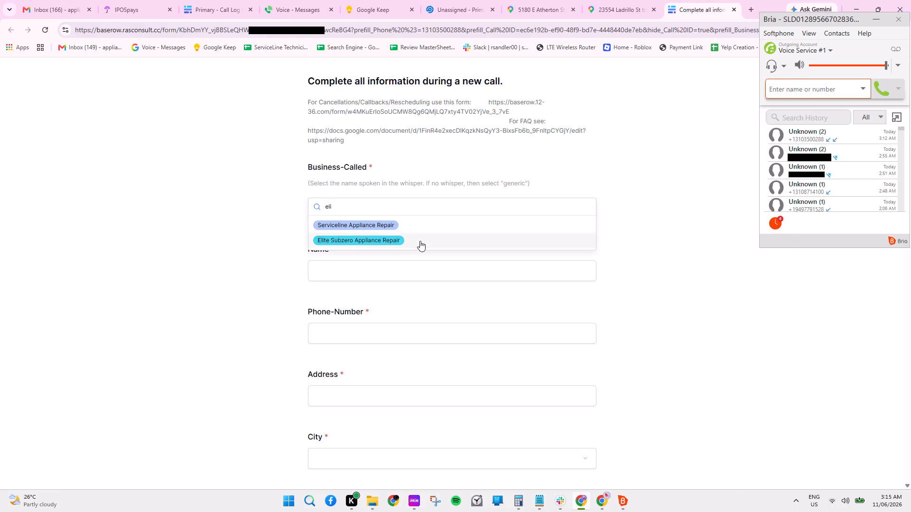
left_click(417, 238)
Fill in the form's Name field with the Sub-Zero customer's name copied from the Notepad notes.
left_click(407, 272)
left_click(537, 500)
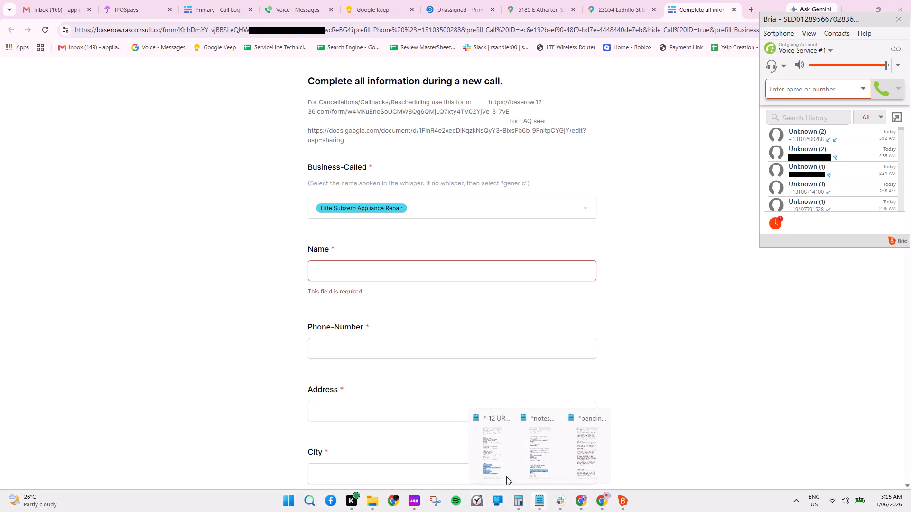
left_click(533, 457)
triple_click(55, 371)
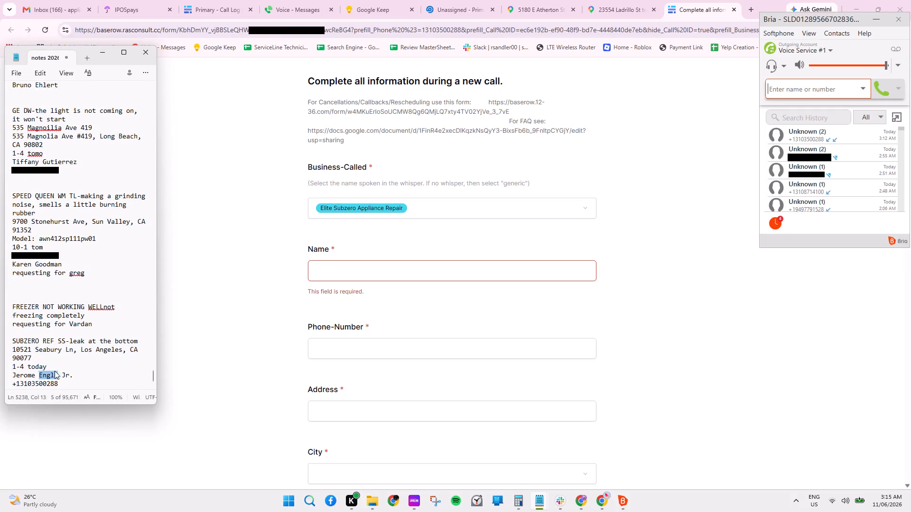
key("ctrl+c")
left_click(403, 257)
key("ctrl+v")
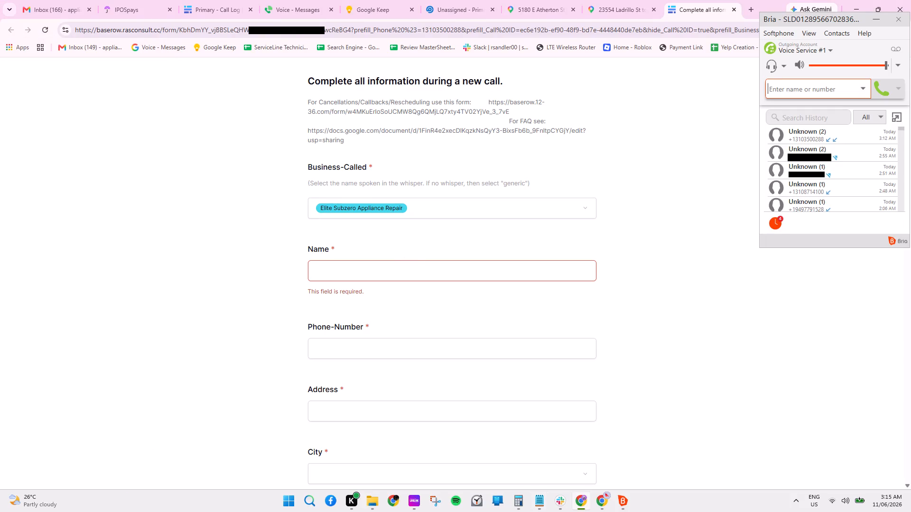
left_click(385, 278)
key("ctrl+v")
Fill in the form's Address field with the Sub-Zero customer's full address copied from the notes.
left_click(365, 329)
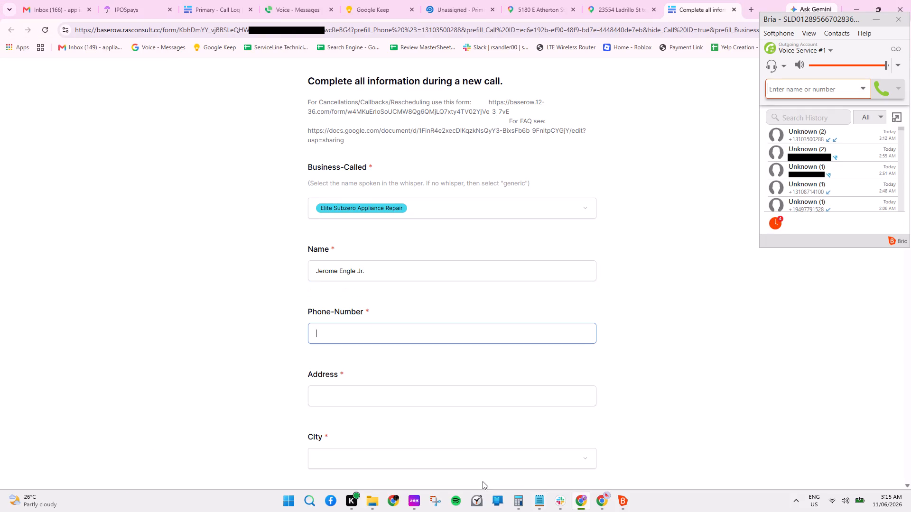
left_click(533, 501)
left_click(532, 467)
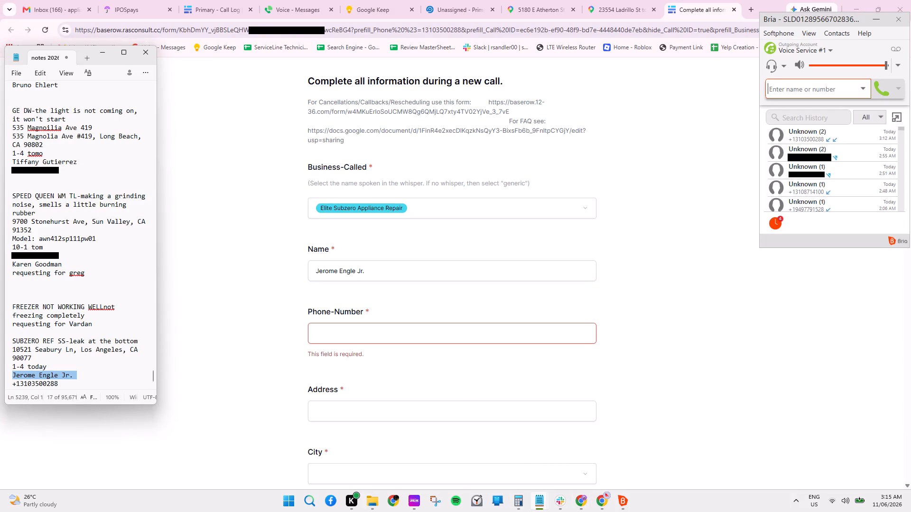
triple_click(74, 353)
key("ctrl+c")
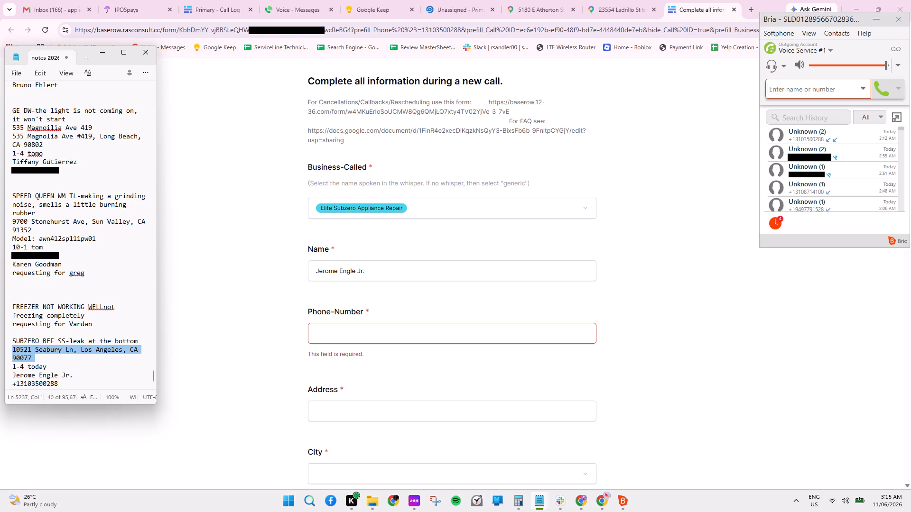
left_click(344, 407)
key("ctrl+v")
Fill in the Phone-Number field with the customer's number from the notes, without the country code and separated by hyphens.
left_click(540, 502)
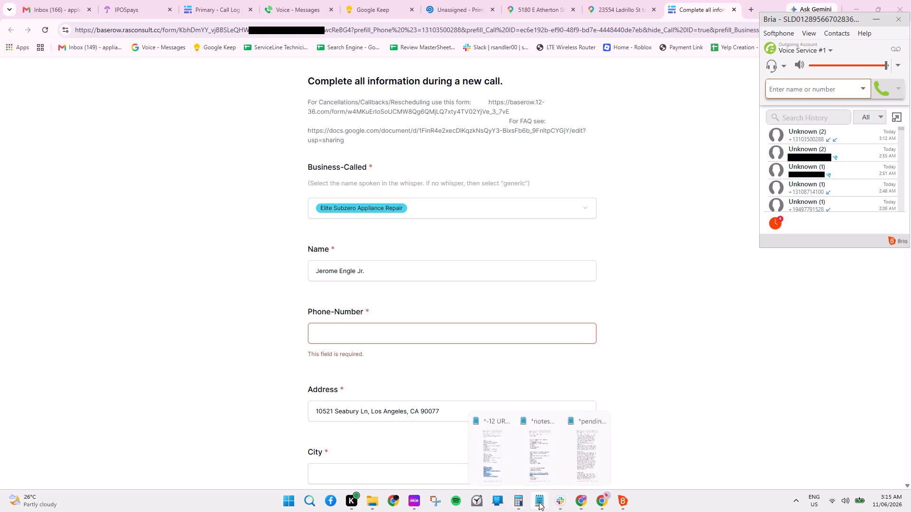
left_click(539, 462)
left_click(70, 372)
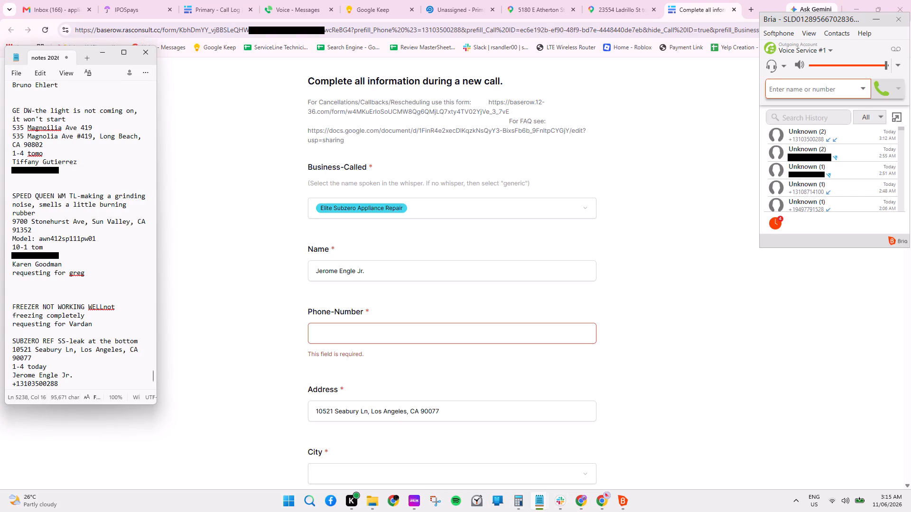
left_click_drag(20, 384, 68, 386)
key("ctrl+c")
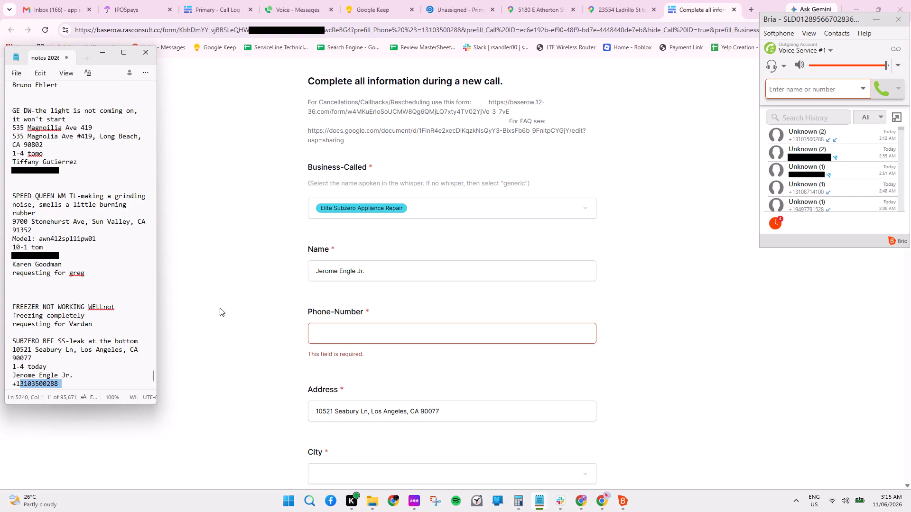
left_click(346, 338)
key("ctrl+v")
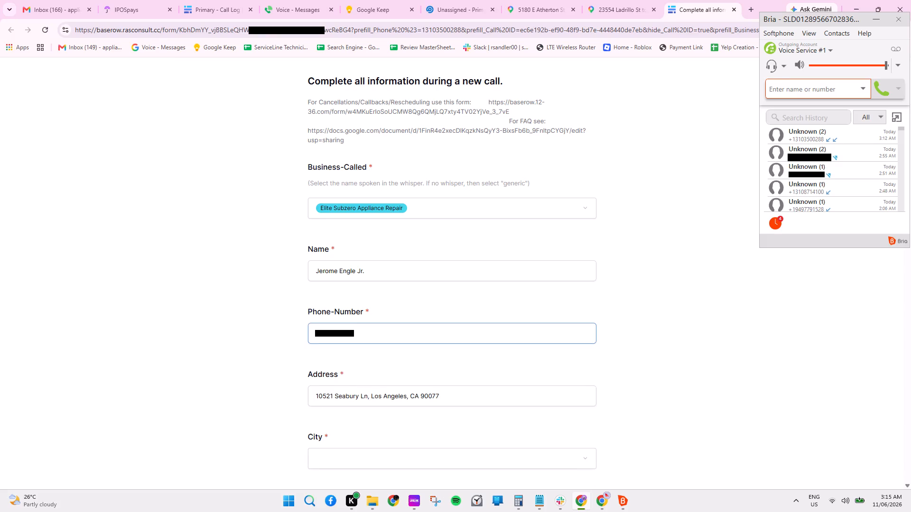
left_click(327, 335)
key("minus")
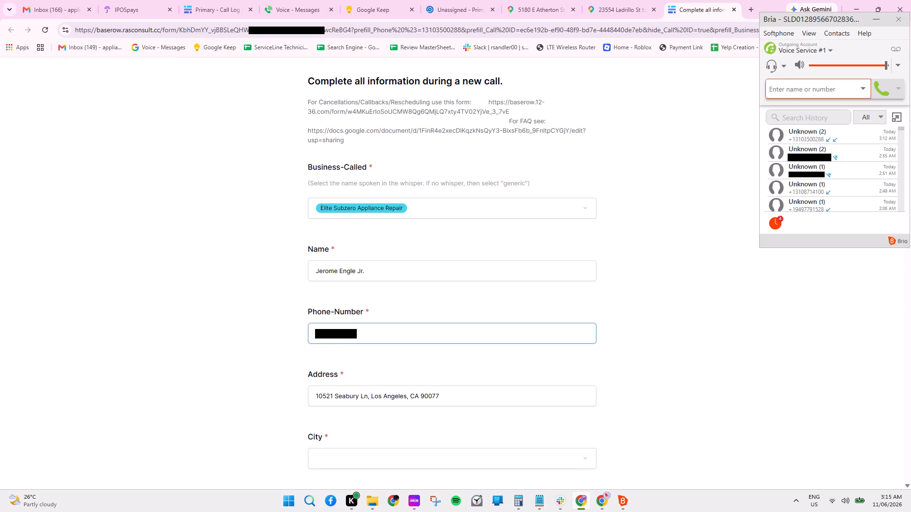
left_click(343, 336)
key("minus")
Set the city to Los Angeles and fill in Zip-Code with the ZIP code copied from the entered address.
double_click(438, 396)
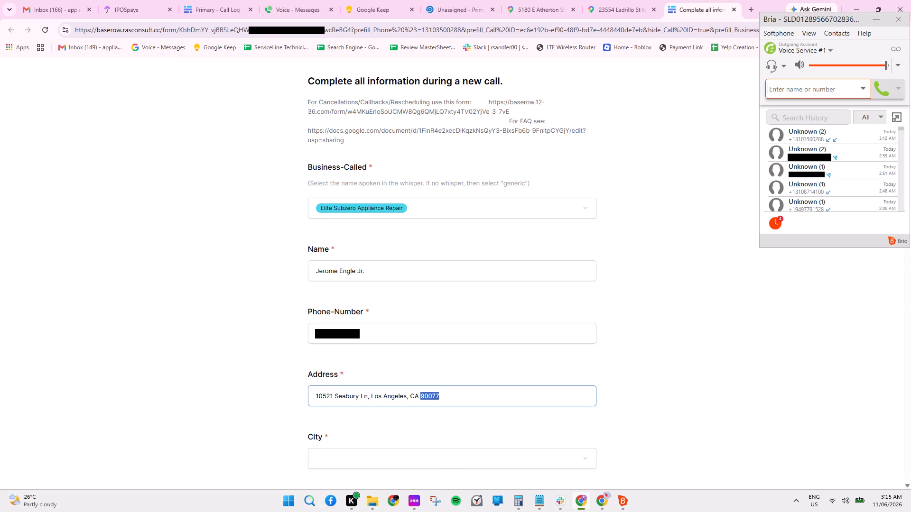
key("ctrl+c")
scroll(411, 425, "down", 2)
left_click(396, 370)
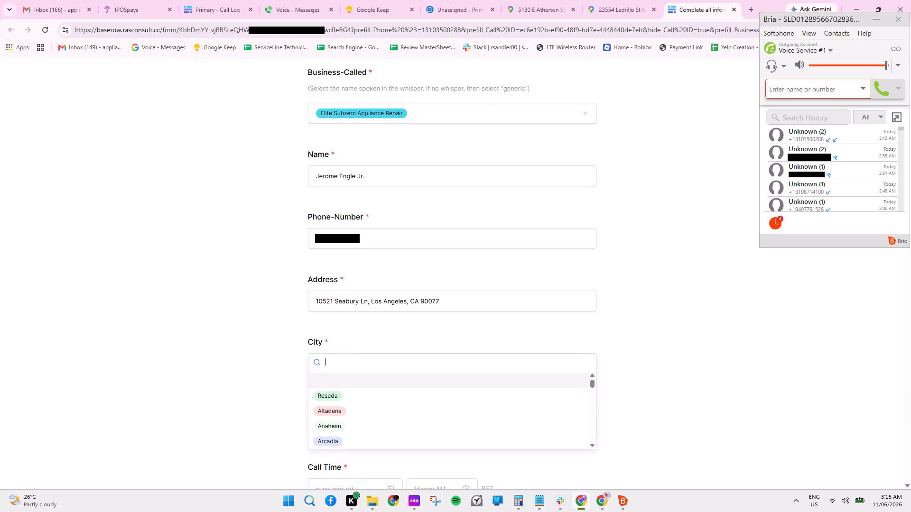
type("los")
left_click(365, 385)
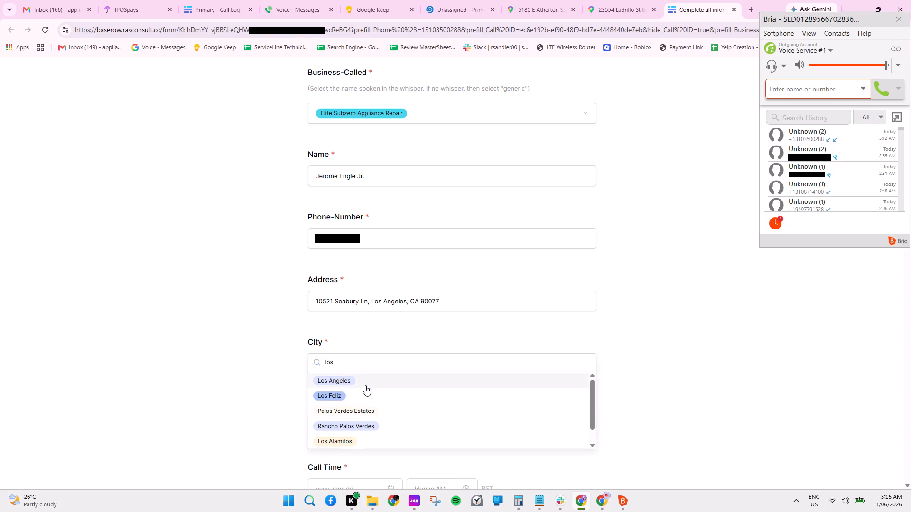
left_click(328, 426)
key("ctrl+v")
Set the Call Time to 2026-11-05 at 11:15 AM.
scroll(370, 397, "down", 4)
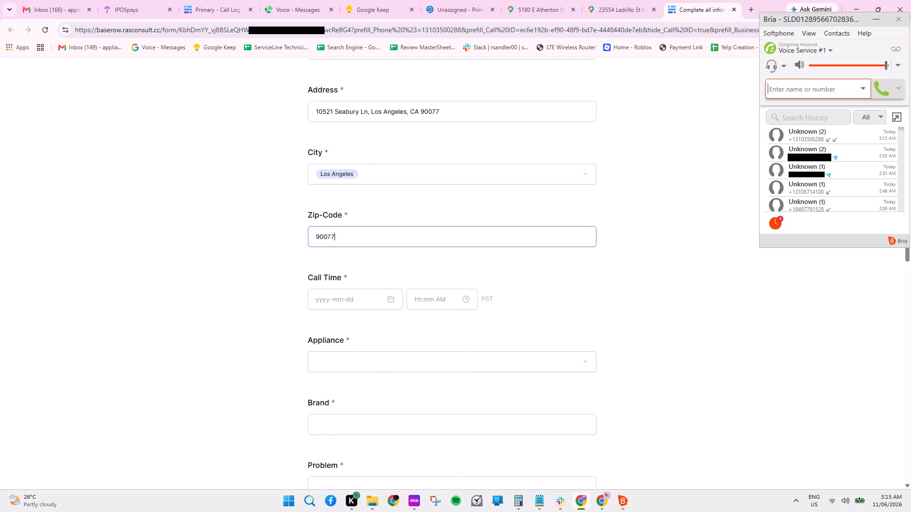
left_click(342, 300)
left_click(381, 382)
left_click(545, 282)
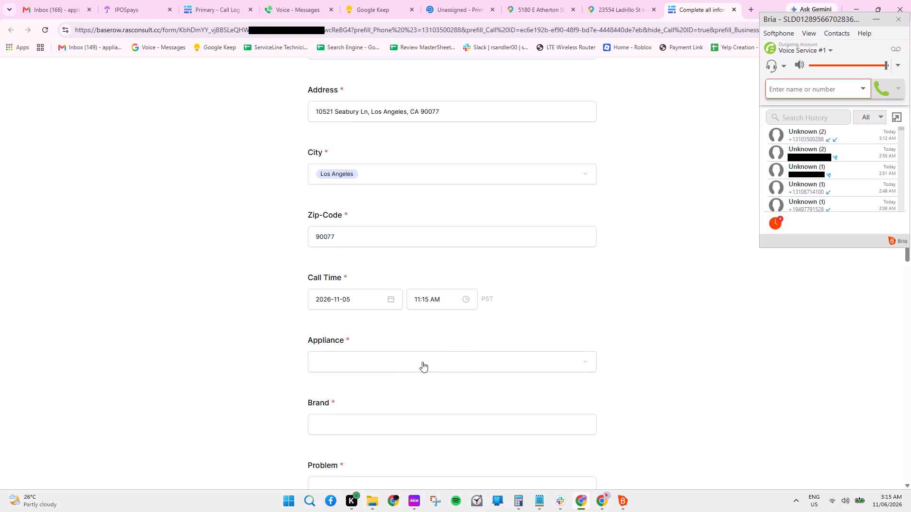
Set the appliance to Refrigerator and the fridge type to Side-by-Side.
left_click(422, 362)
left_click(371, 396)
left_click(341, 424)
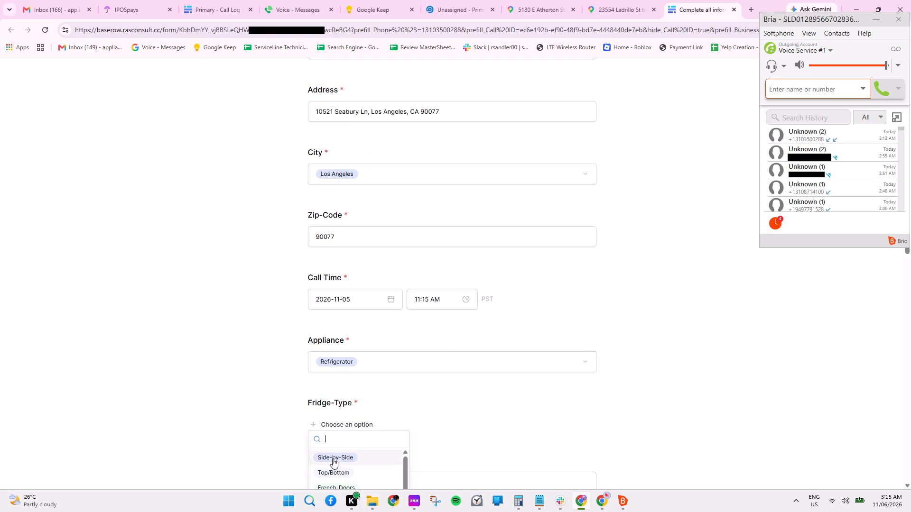
left_click(333, 458)
left_click(200, 424)
Enter "subzero" as the appliance brand.
scroll(199, 419, "down", 5)
left_click(362, 256)
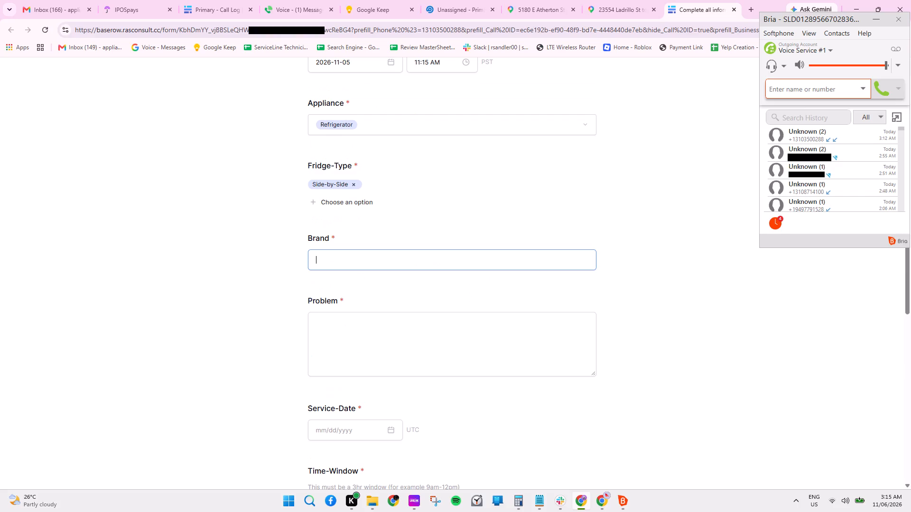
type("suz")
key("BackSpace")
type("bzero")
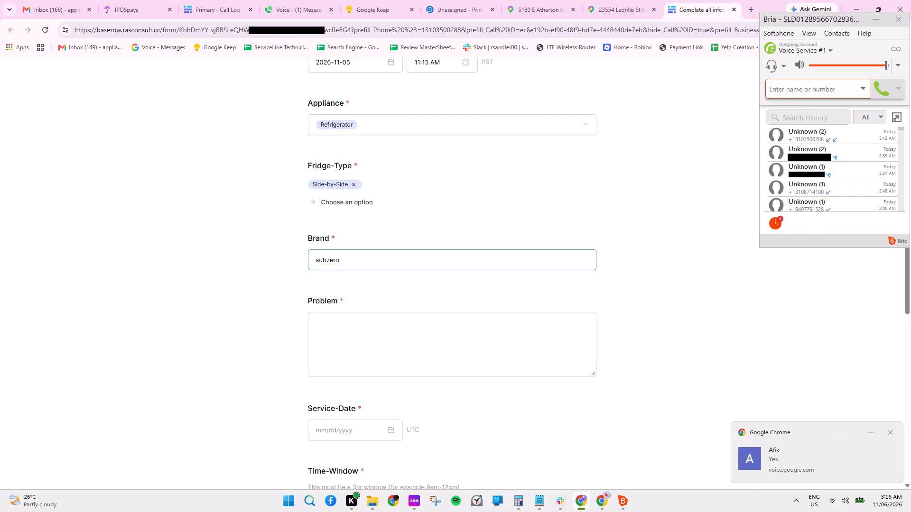
Fill in the Problem field with the line "SUBZERO REF SS-leak at the bottom" copied from the notes.
left_click(372, 333)
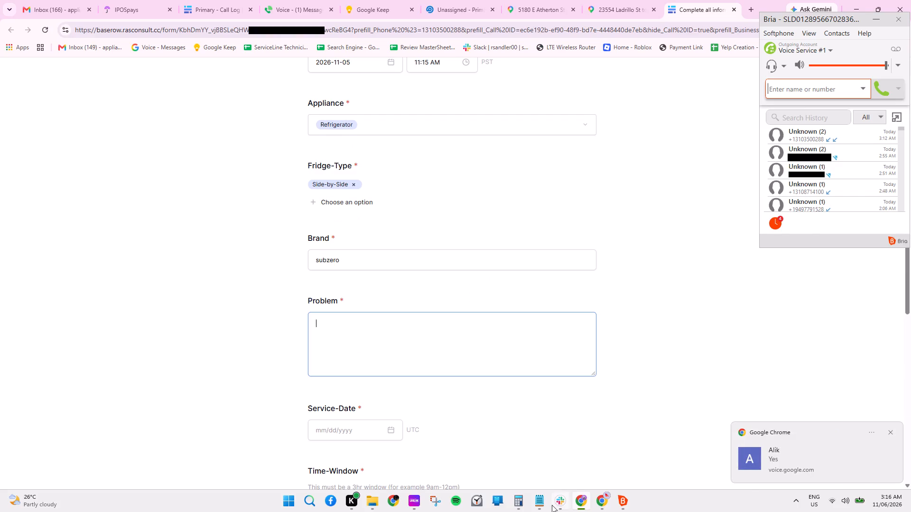
left_click(542, 502)
left_click(530, 468)
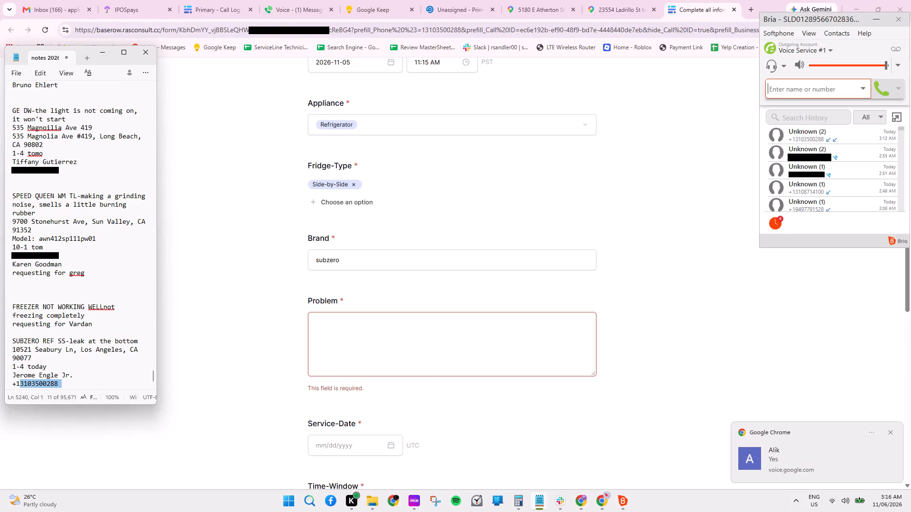
triple_click(65, 340)
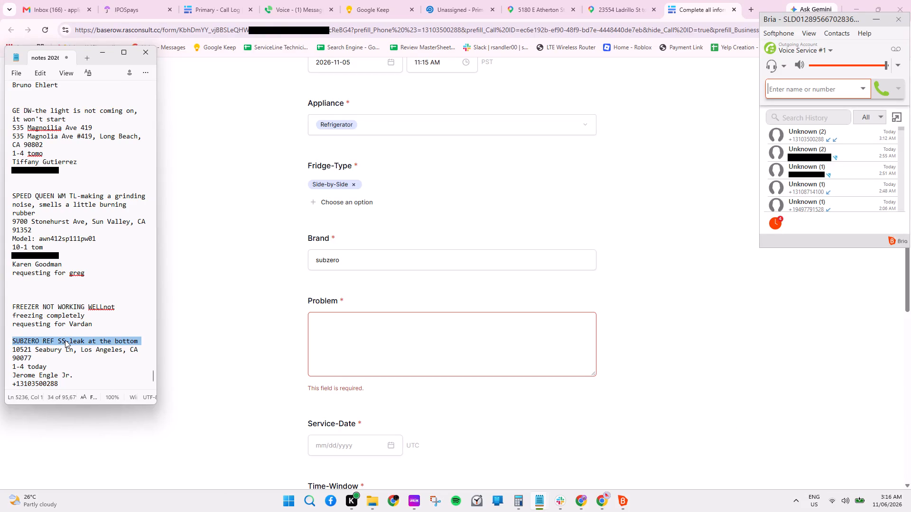
key("ctrl+c")
left_click(378, 349)
key("ctrl+v")
scroll(379, 348, "down", 2)
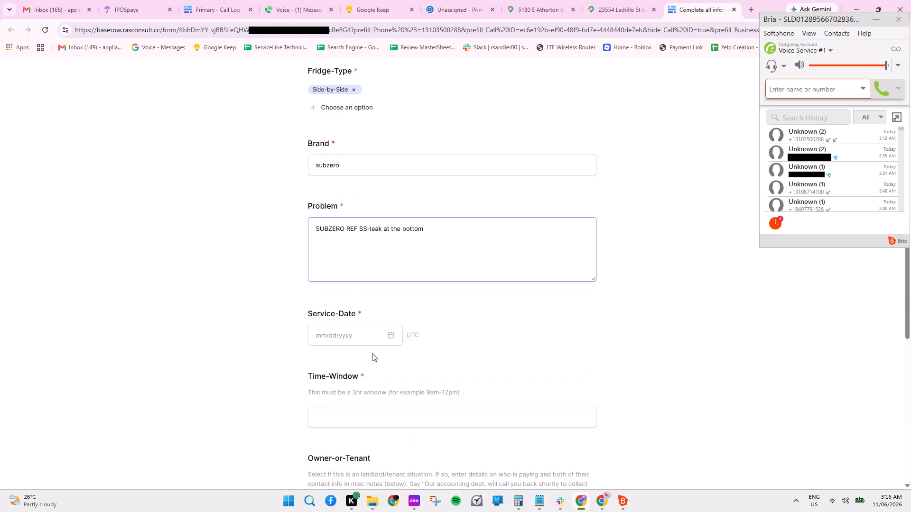
Set the Service-Date to 11/05/2026 and enter "1-4" as the Time-Window.
left_click(336, 309)
left_click(342, 336)
left_click(388, 233)
left_click(567, 386)
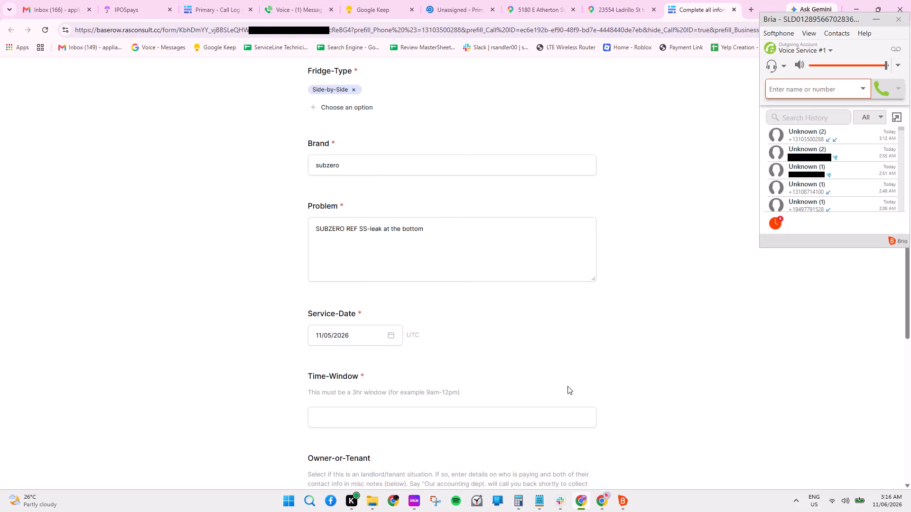
left_click(400, 419)
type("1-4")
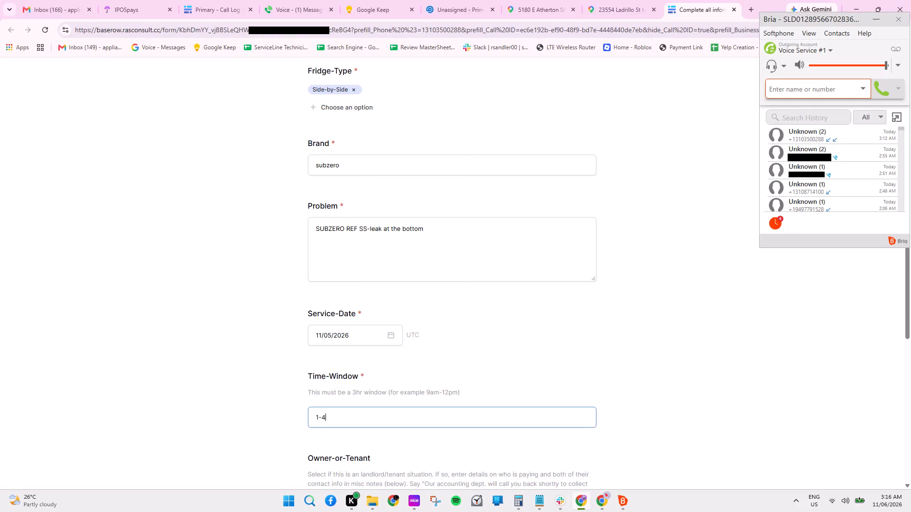
Enter a Service-Call-Fee of 95 and mark that the service call applies to the job.
scroll(402, 416, "down", 7)
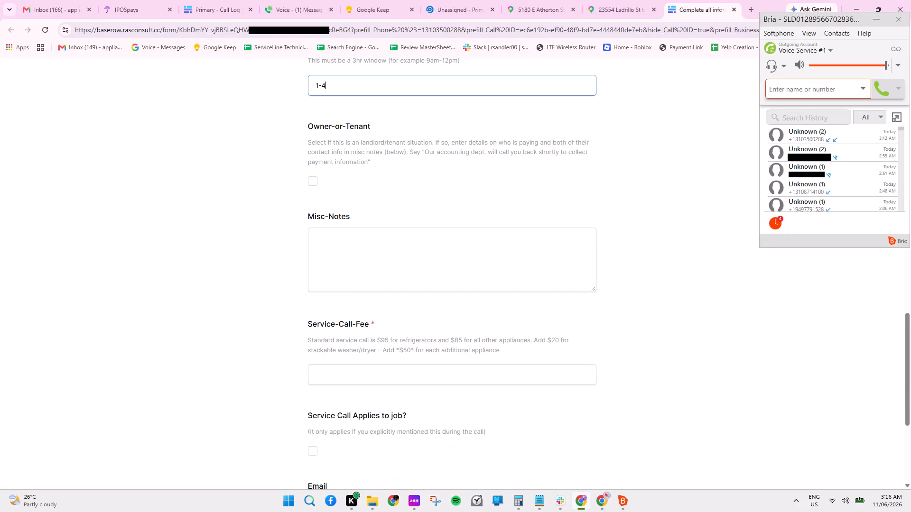
left_click(398, 377)
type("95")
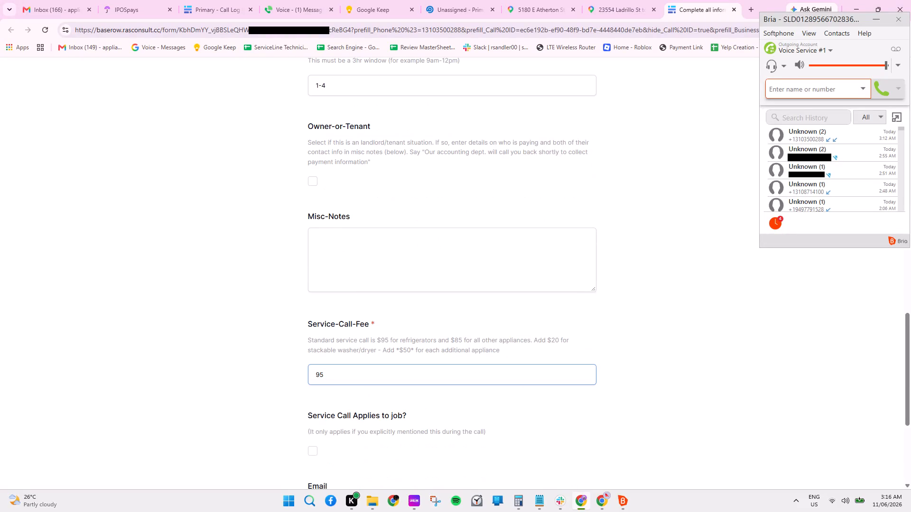
scroll(397, 377, "down", 3)
left_click(311, 309)
scroll(452, 340, "down", 3)
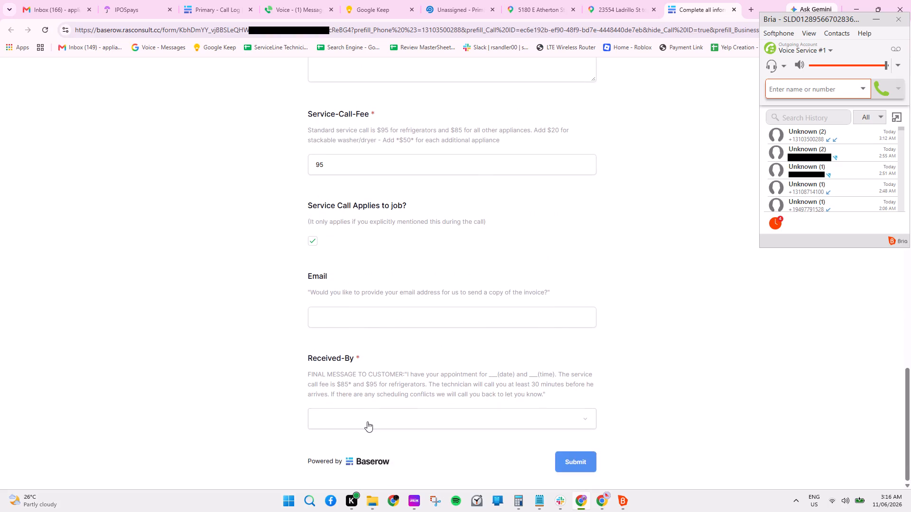
Set Received-By to Angel and submit the call form.
left_click(367, 421)
left_click(349, 464)
left_click(574, 463)
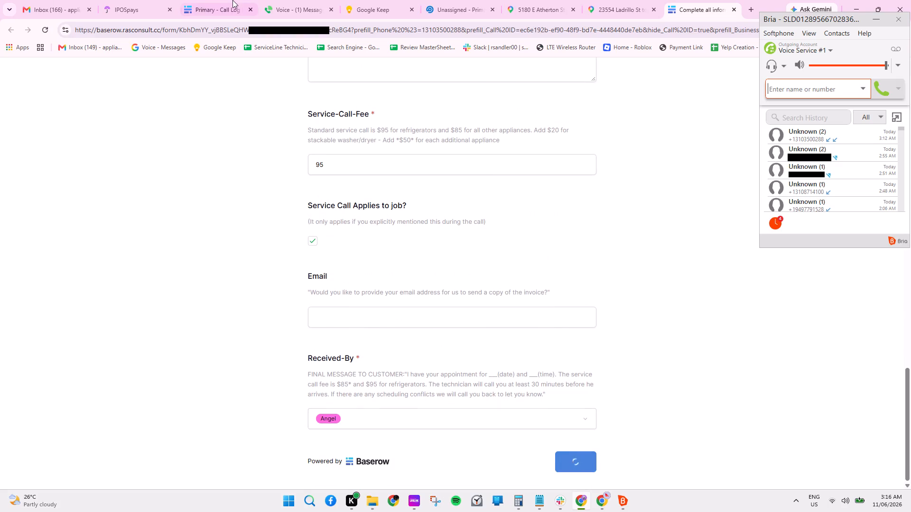
Assign technician "3 Alik" to the new Sub-Zero refrigerator job in the Call Log table, with the softphone window minimized.
left_click(207, 12)
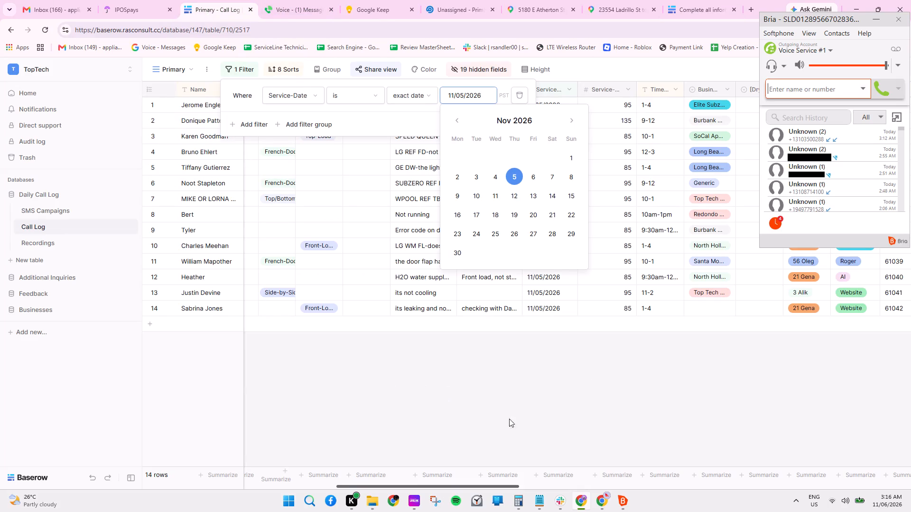
left_click(873, 20)
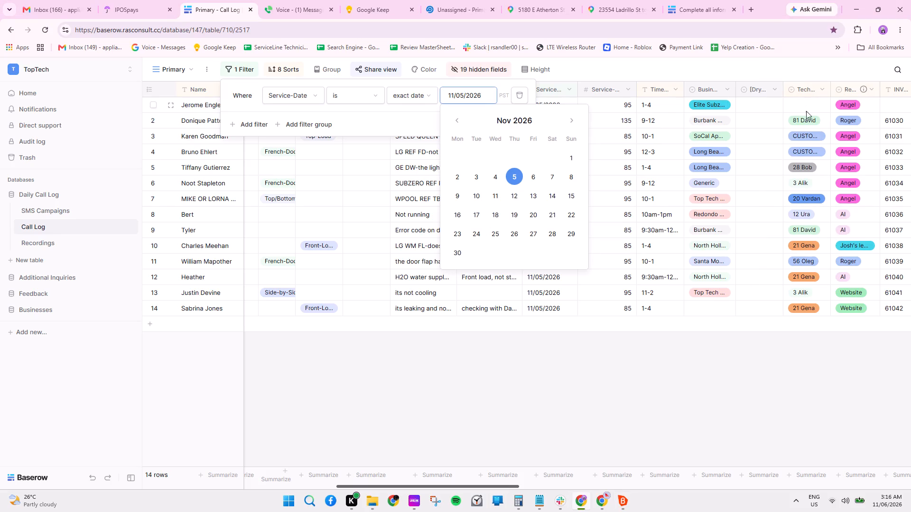
double_click(809, 105)
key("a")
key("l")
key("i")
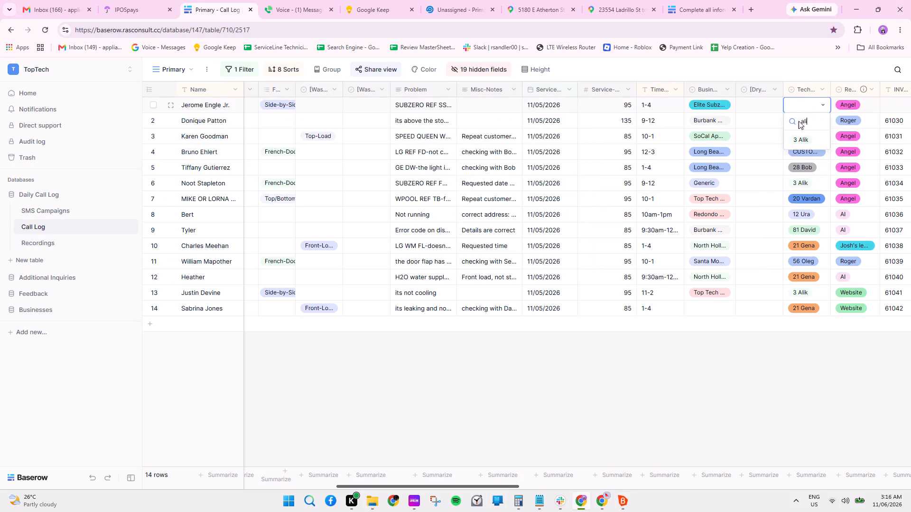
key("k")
left_click(799, 142)
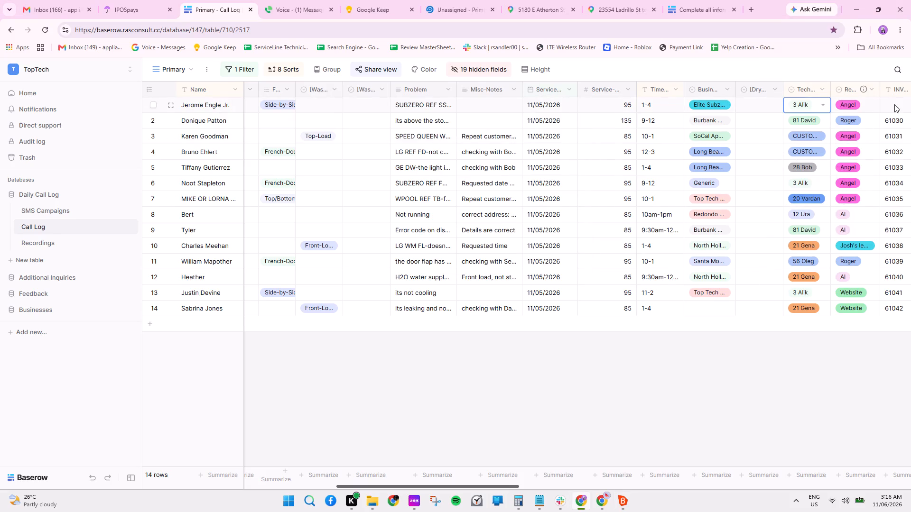
Enter invoice number 61043 for the new Sub-Zero job in the Call Log.
left_click(894, 104)
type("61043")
left_click(819, 396)
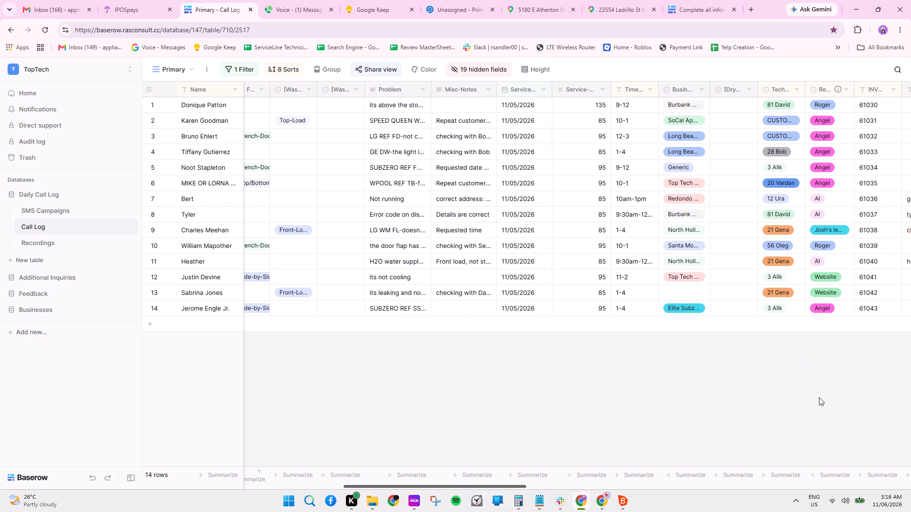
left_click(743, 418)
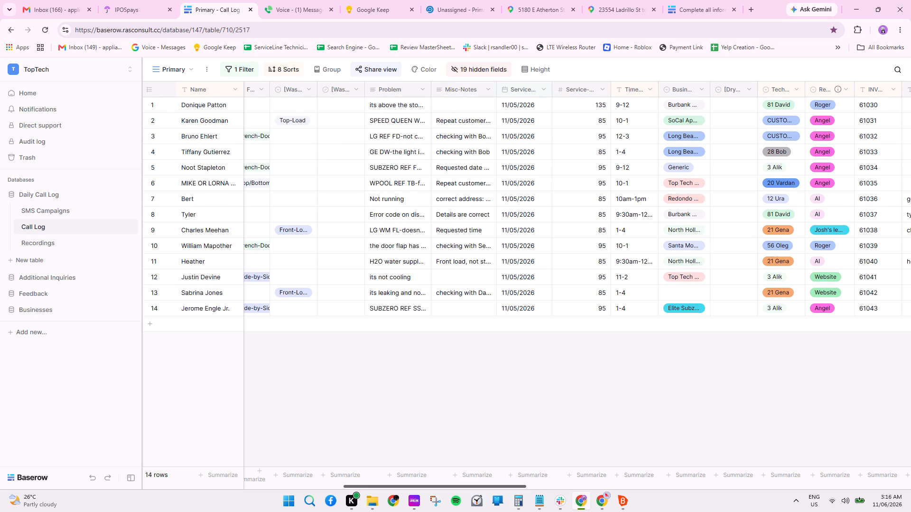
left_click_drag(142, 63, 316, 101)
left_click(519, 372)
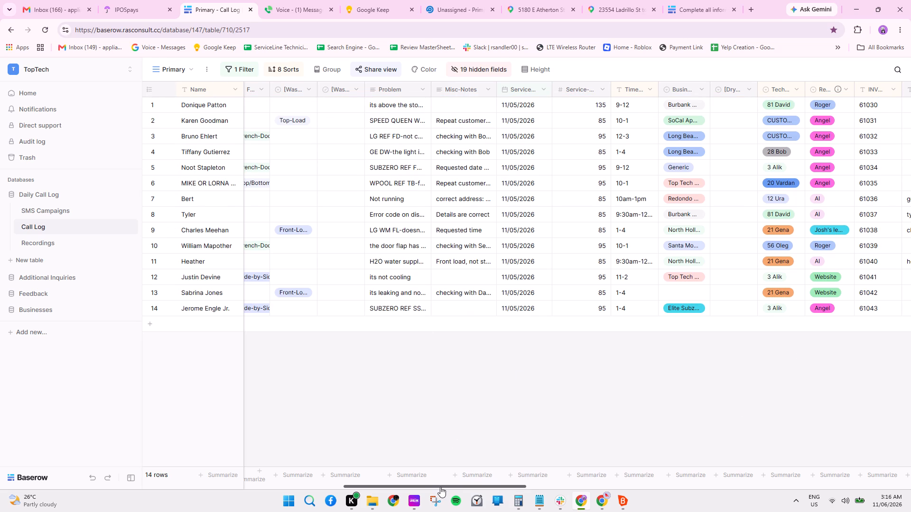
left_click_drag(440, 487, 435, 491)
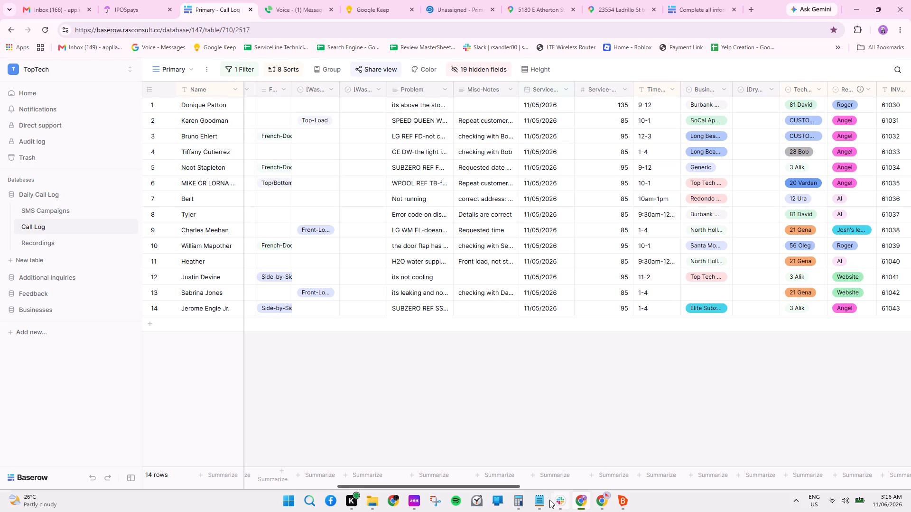
Switch to the Notepad job notes and start an "-ALIK" entry below job 61042, with the line "61043 CALL AHEAD".
left_click(539, 500)
left_click(491, 463)
scroll(83, 338, "down", 4)
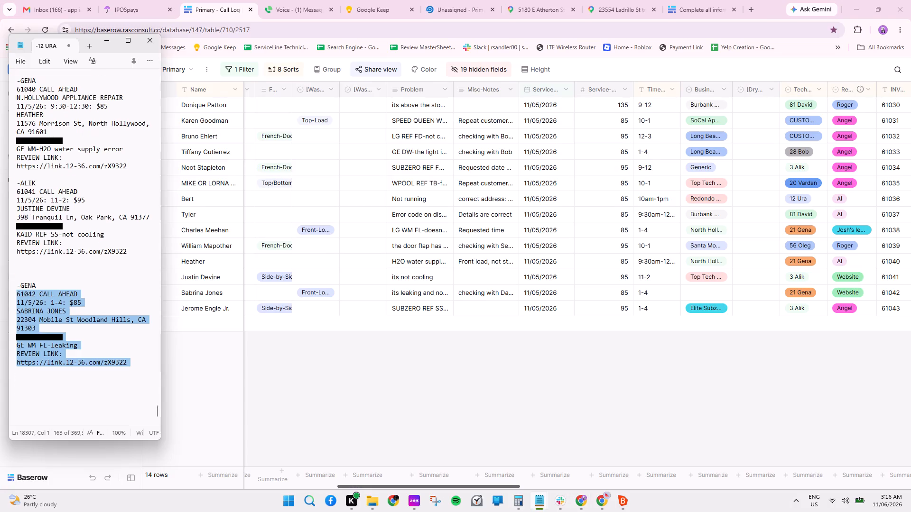
scroll(81, 342, "down", 3)
left_click(13, 239)
left_click(35, 235)
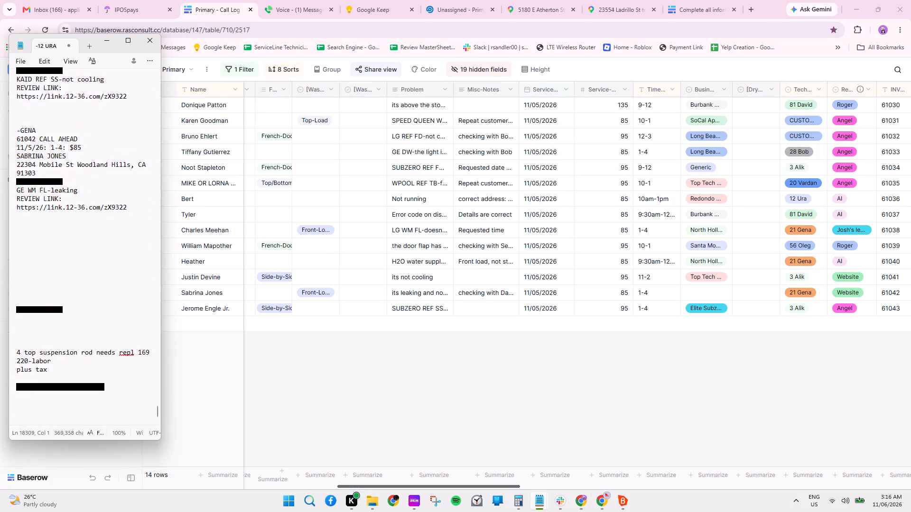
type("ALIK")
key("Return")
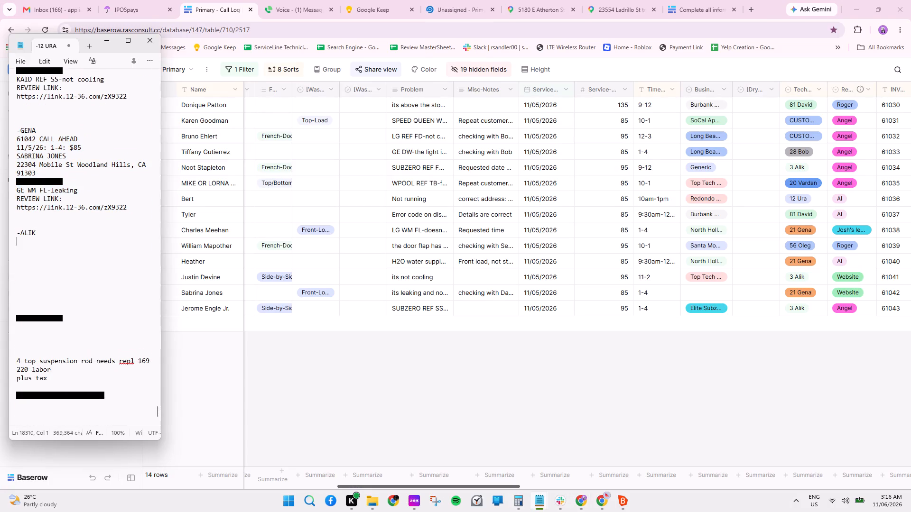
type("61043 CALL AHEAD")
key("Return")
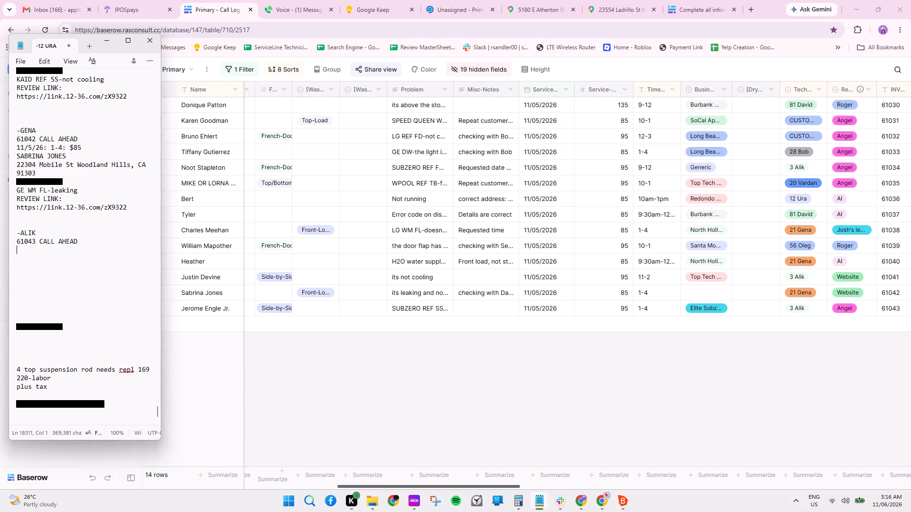
Add the lines "ELITE SUBZERO APPLIANCE REPAIR" and "11/5/26: 1-4: $95" to the 61043 job note.
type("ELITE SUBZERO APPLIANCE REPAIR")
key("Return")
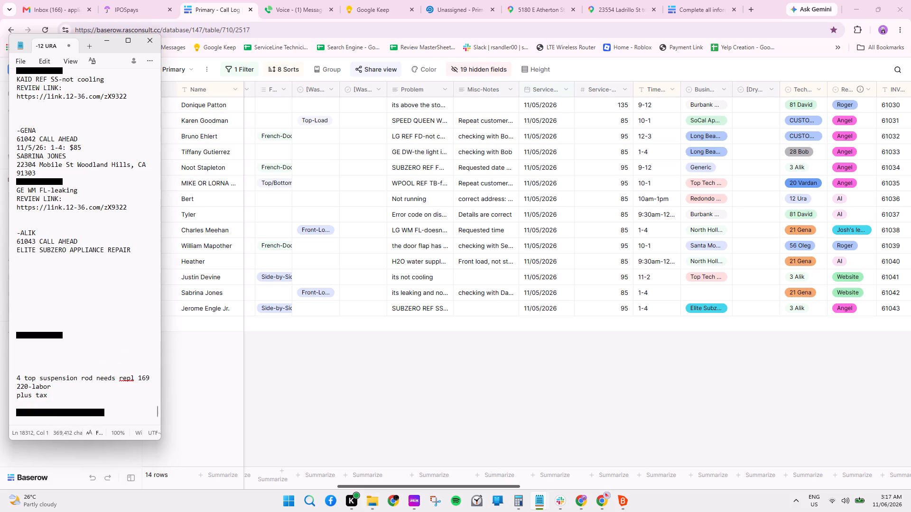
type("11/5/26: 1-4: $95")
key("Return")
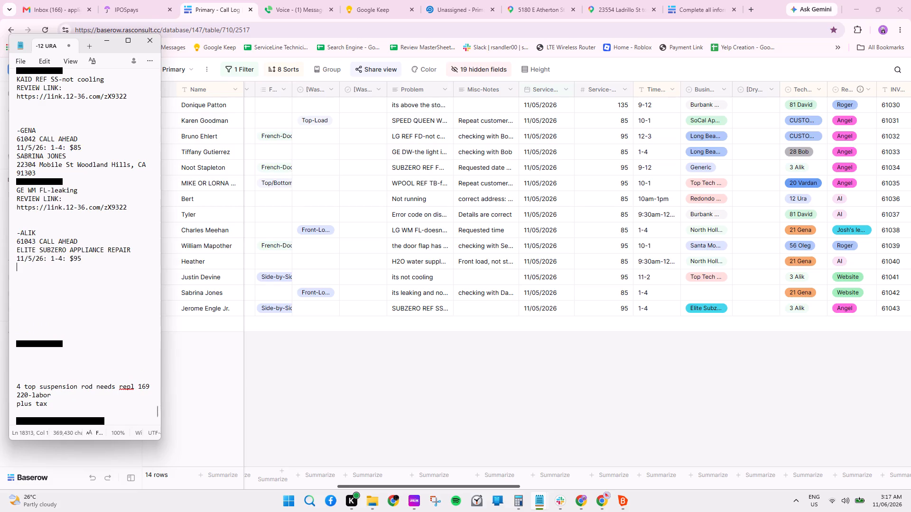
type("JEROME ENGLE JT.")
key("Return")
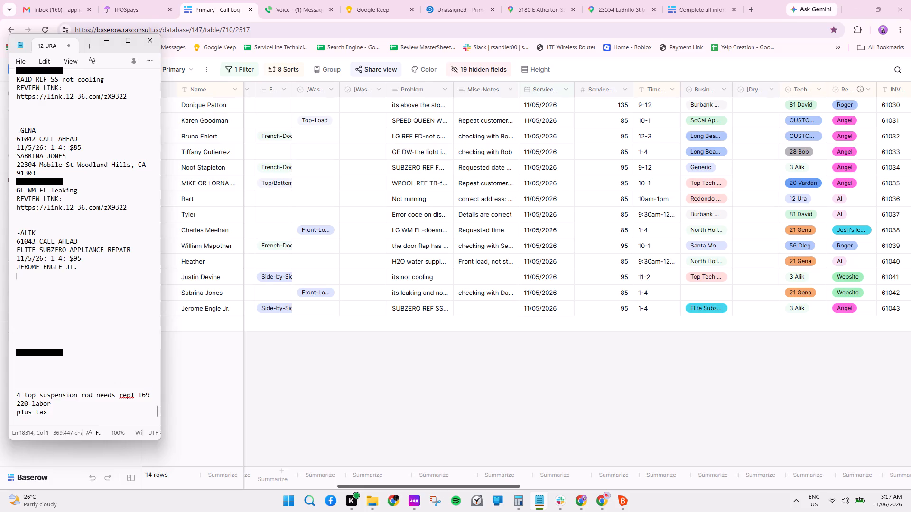
left_click(73, 266)
key("BackSpace")
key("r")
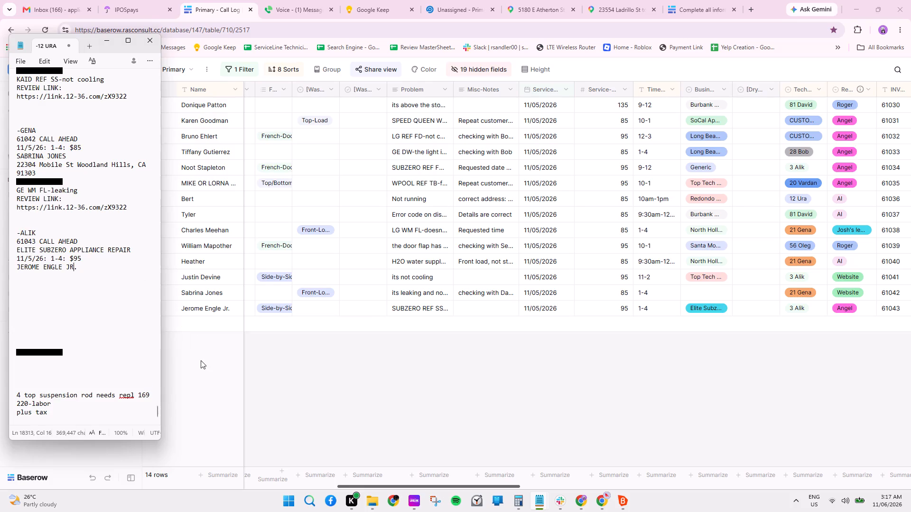
left_click(197, 351)
left_click(171, 307)
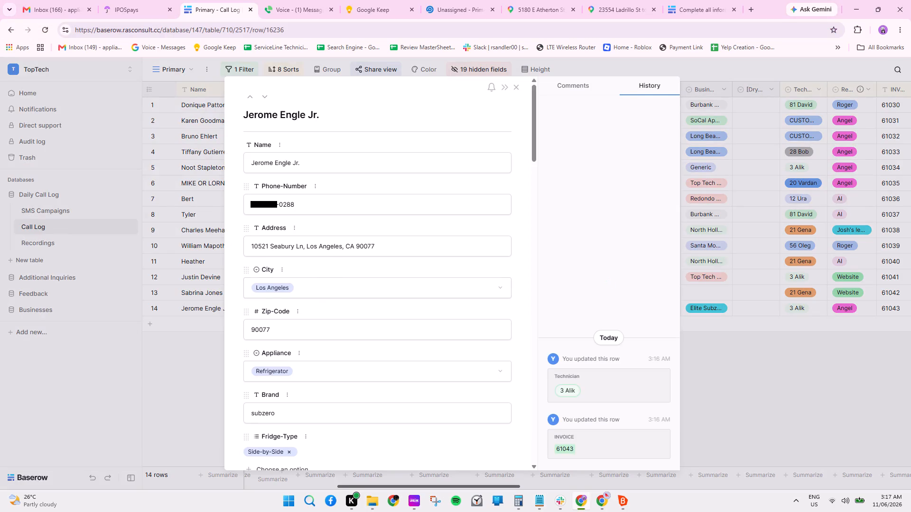
triple_click(333, 248)
key("ctrl+c")
left_click(539, 503)
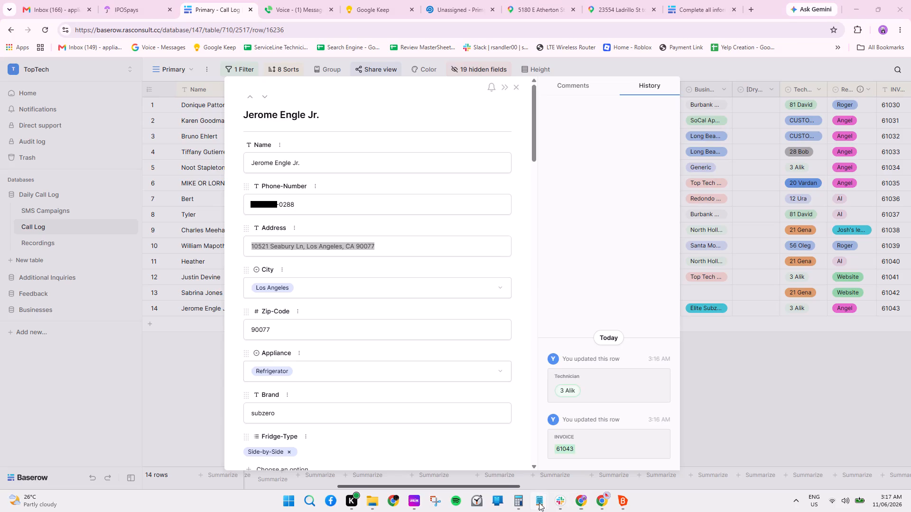
left_click(487, 467)
left_click(44, 277)
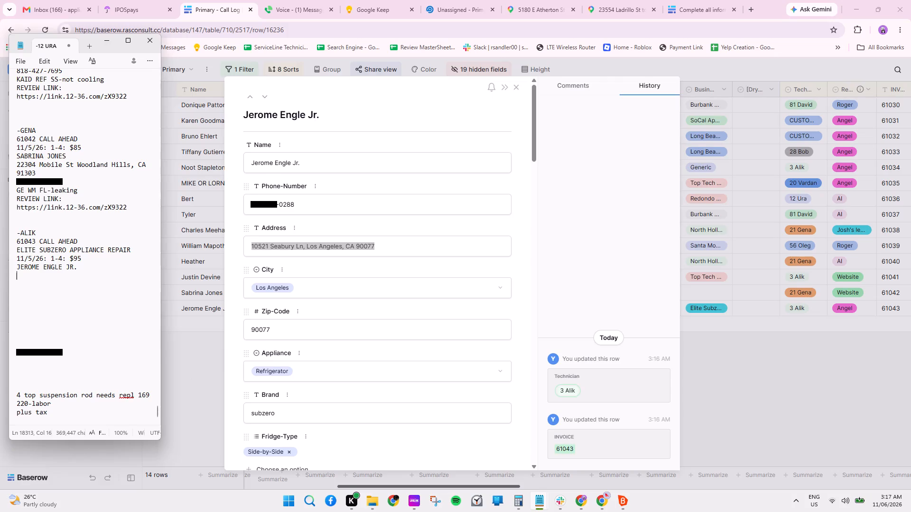
key("ctrl+v")
Copy the customer's phone number from the job record into the Notepad entry below the address.
triple_click(265, 202)
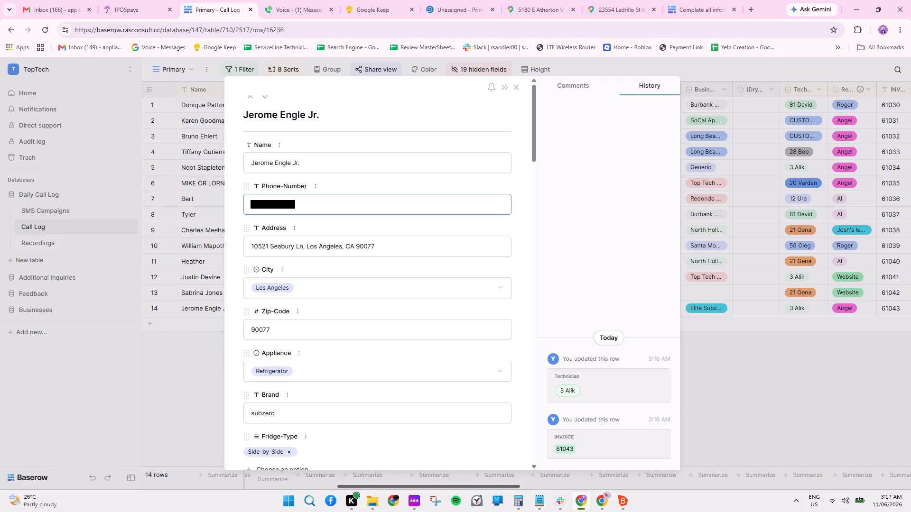
key("ctrl+c")
left_click(537, 506)
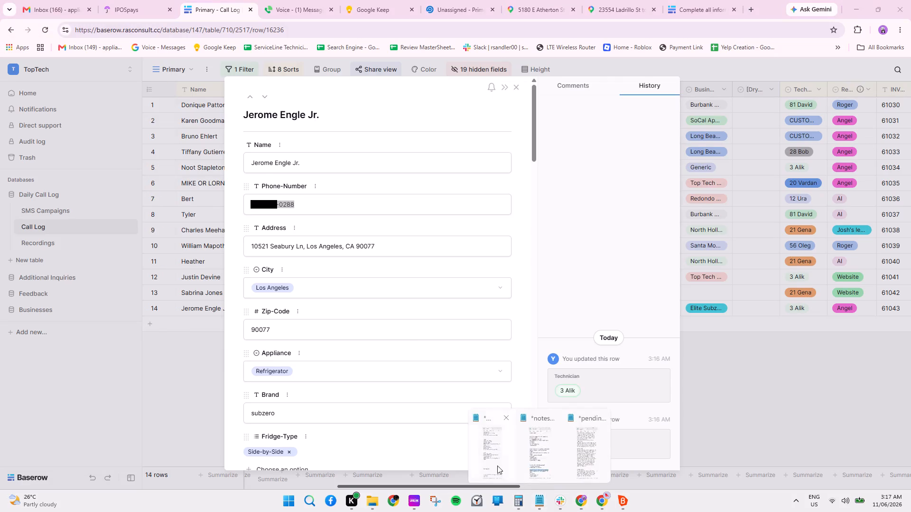
left_click(494, 461)
left_click(20, 290)
key("ctrl+v")
Copy the Problem text "SUBZERO REF SS-leak at the bottom" from the job record for the line below the phone number in Notepad.
left_click(22, 298)
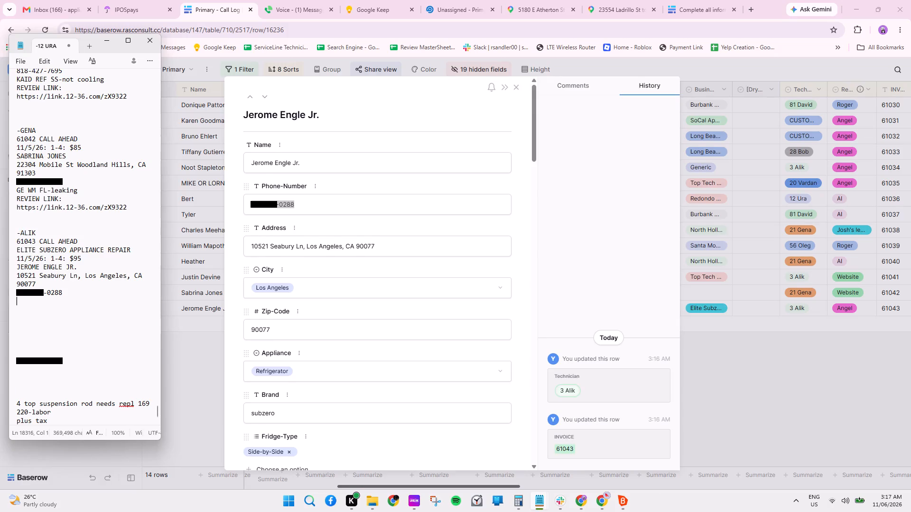
scroll(333, 311, "down", 4)
triple_click(309, 389)
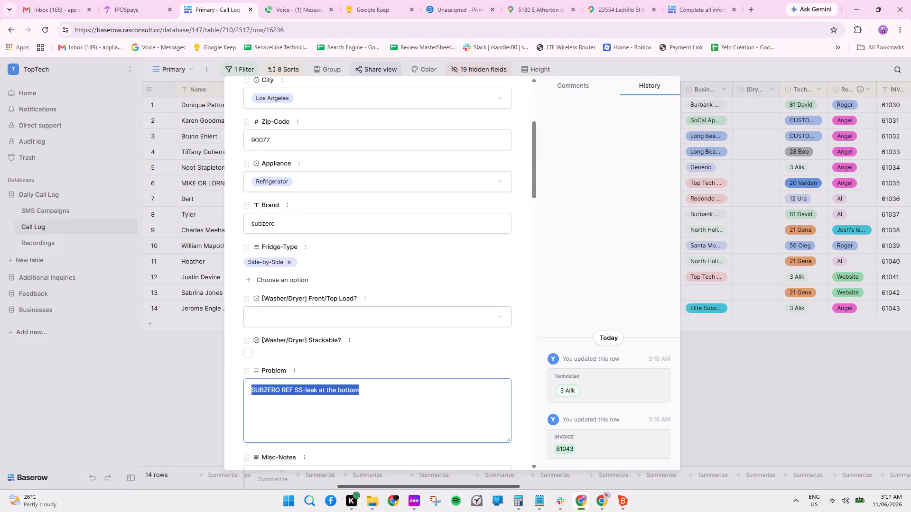
key("ctrl+c")
left_click(538, 501)
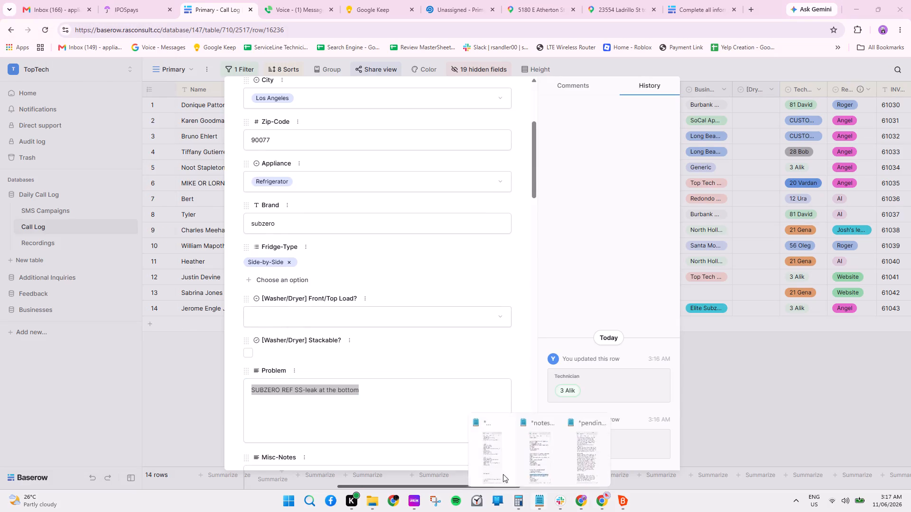
left_click(492, 461)
key("ctrl+v")
left_click(31, 311)
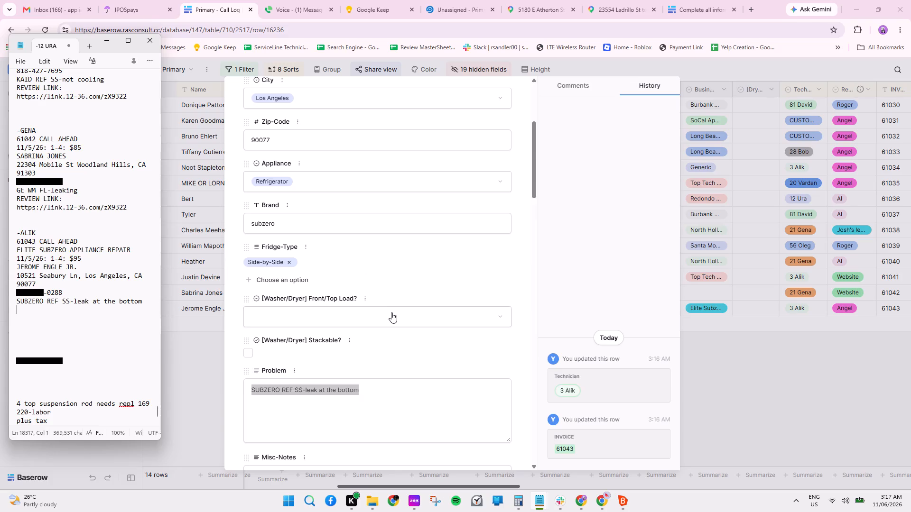
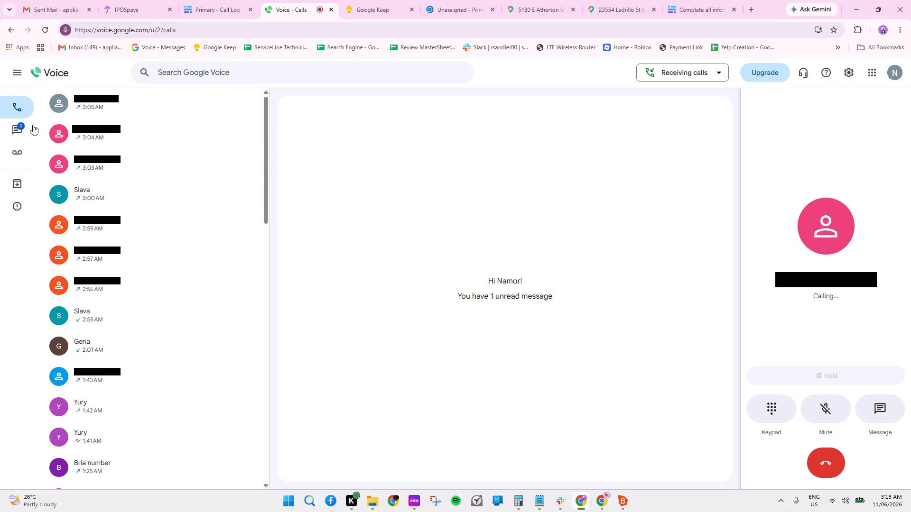
Look back through Oleg's text conversation for the earlier job details of the customer being called.
left_click(20, 128)
left_click(204, 133)
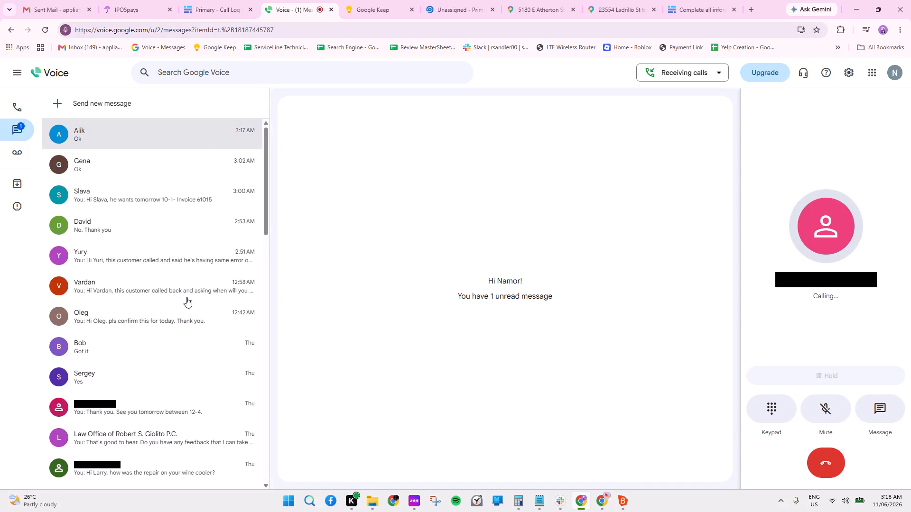
left_click(172, 317)
scroll(431, 313, "up", 11)
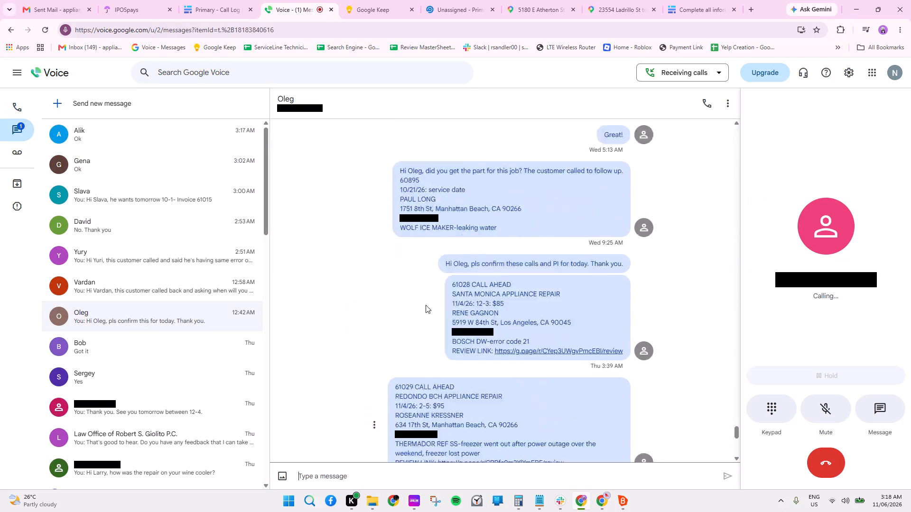
scroll(426, 305, "up", 11)
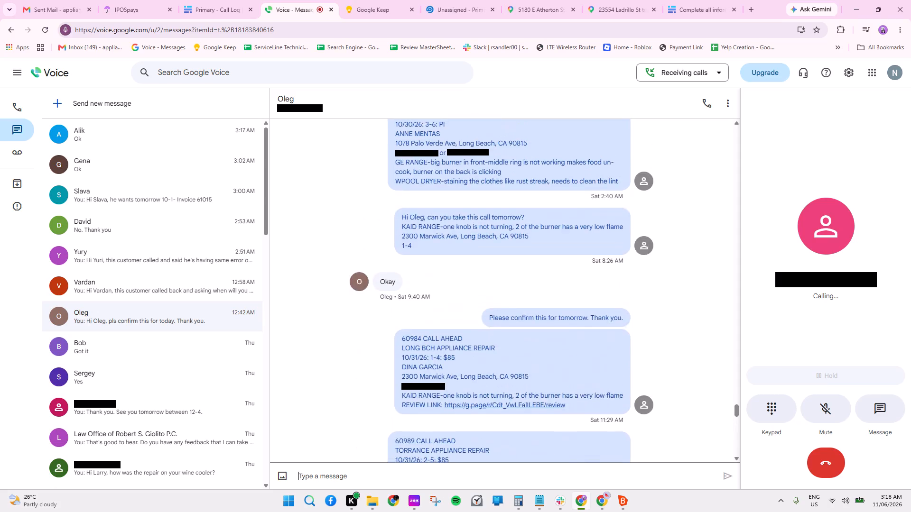
scroll(425, 302, "up", 3)
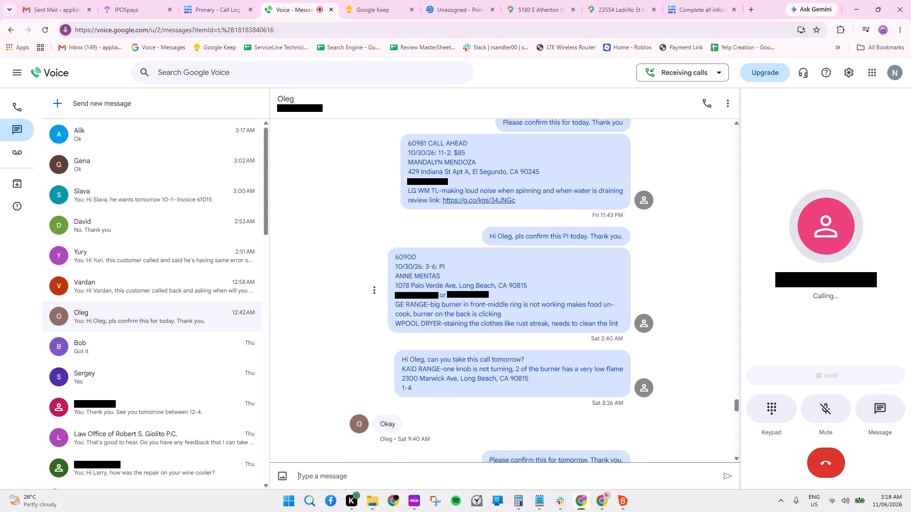
Text the customer on the current call "Hi Anne, when will you be available for the job completion?".
left_click(883, 416)
left_click(520, 476)
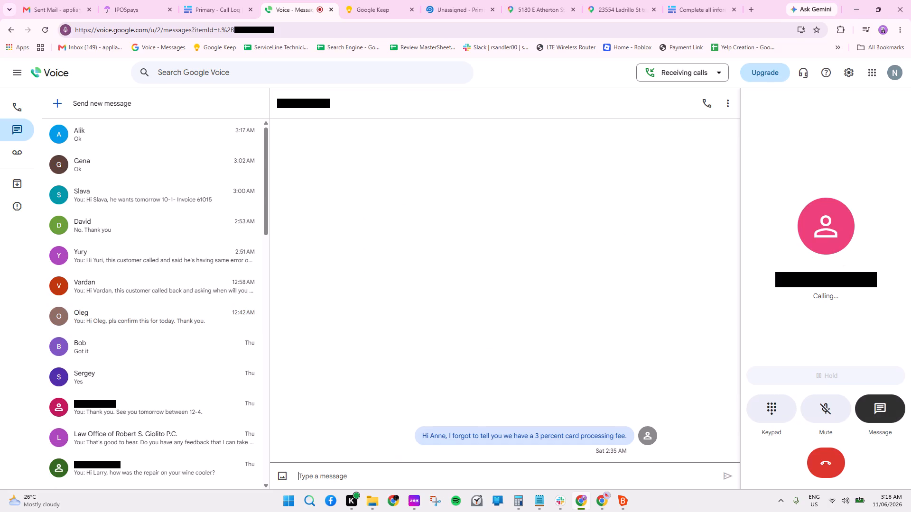
type("Hi Anne,")
key("space")
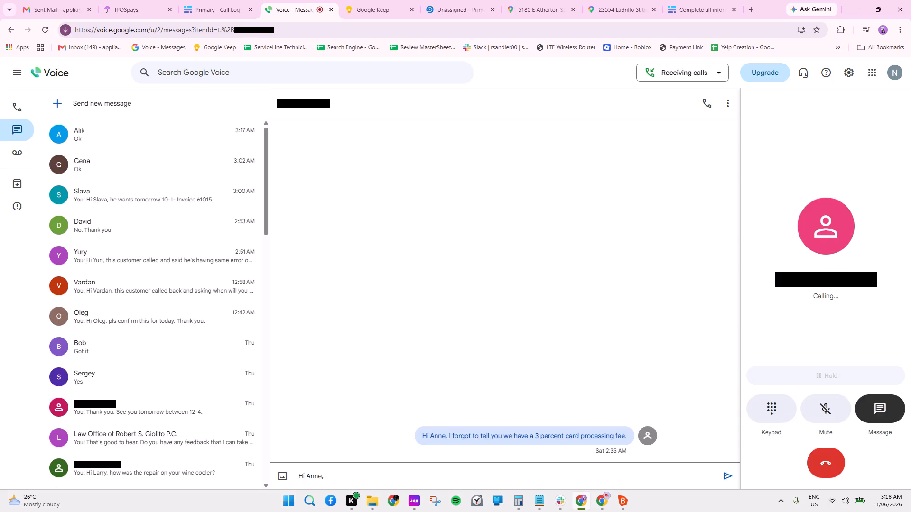
type("when will you be available for the job completion")
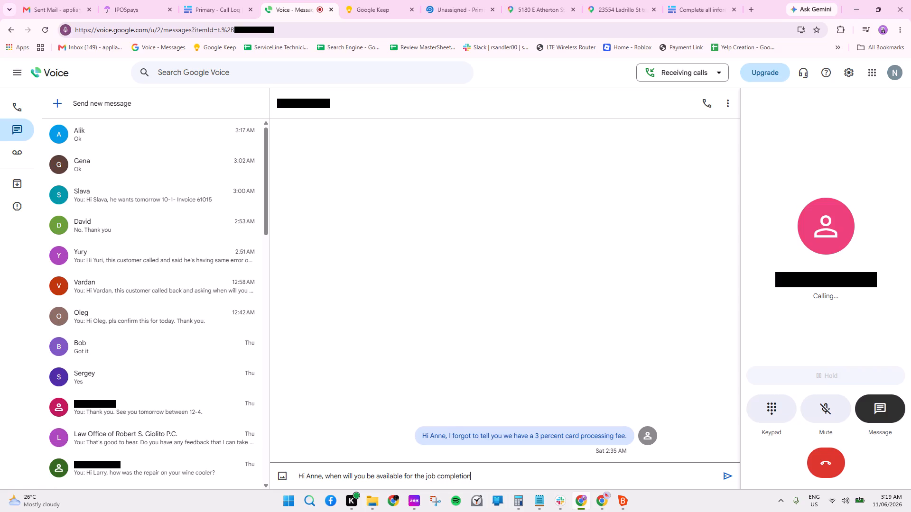
key("shift+question")
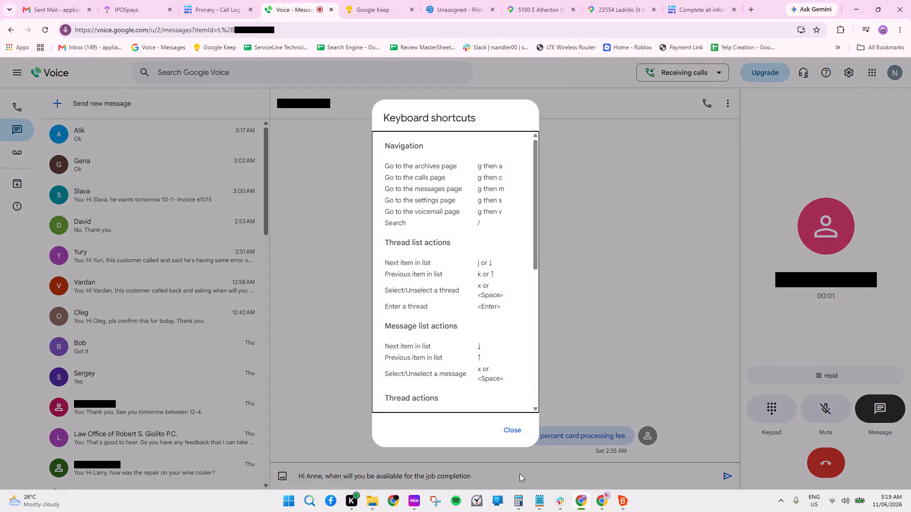
left_click(511, 428)
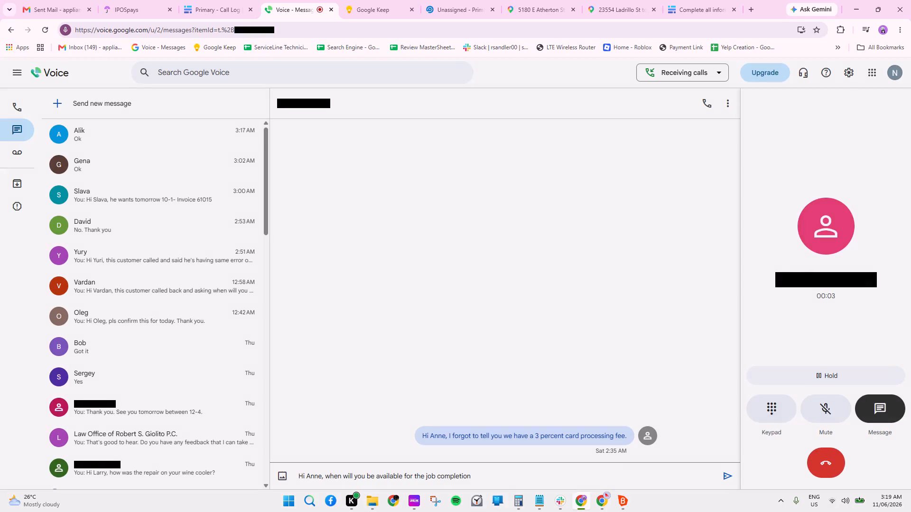
left_click(519, 477)
key("shift+question")
key("Return")
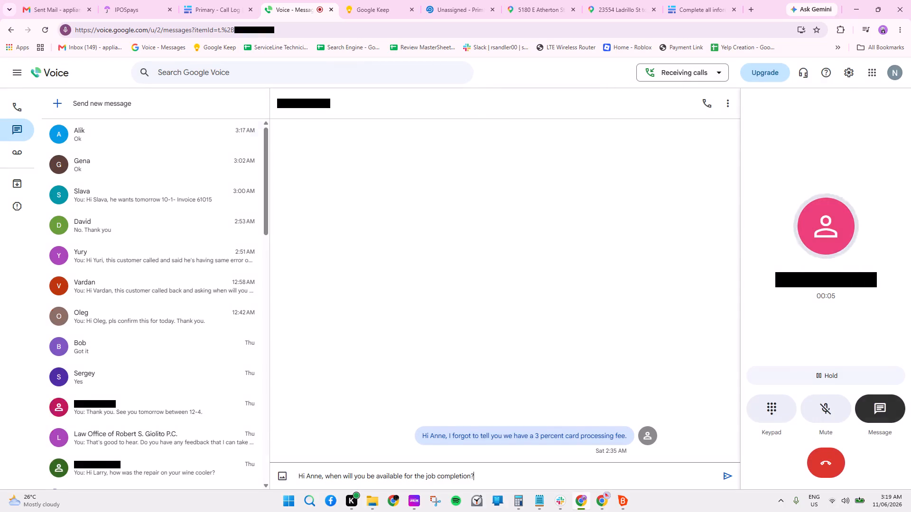
left_click(463, 479)
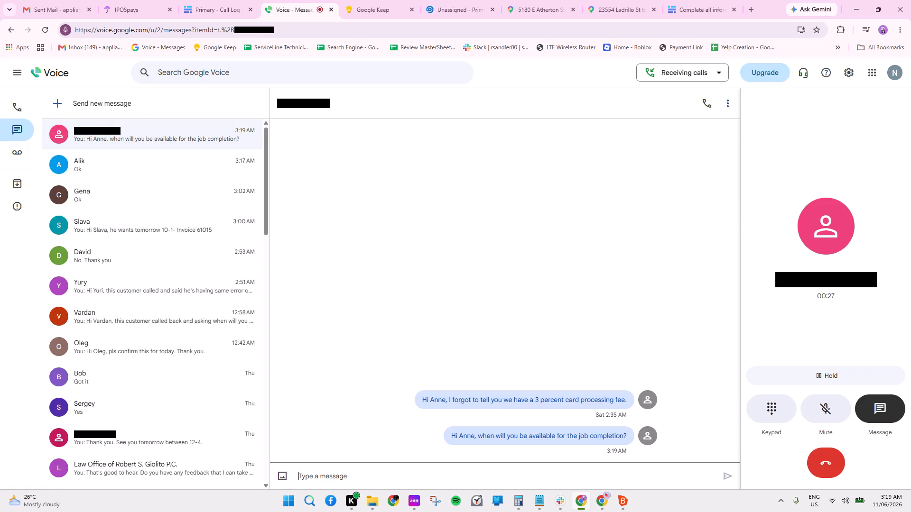
Enter the keypad sequence #1#42# during the ongoing call and hang up.
left_click(770, 412)
left_click(870, 414)
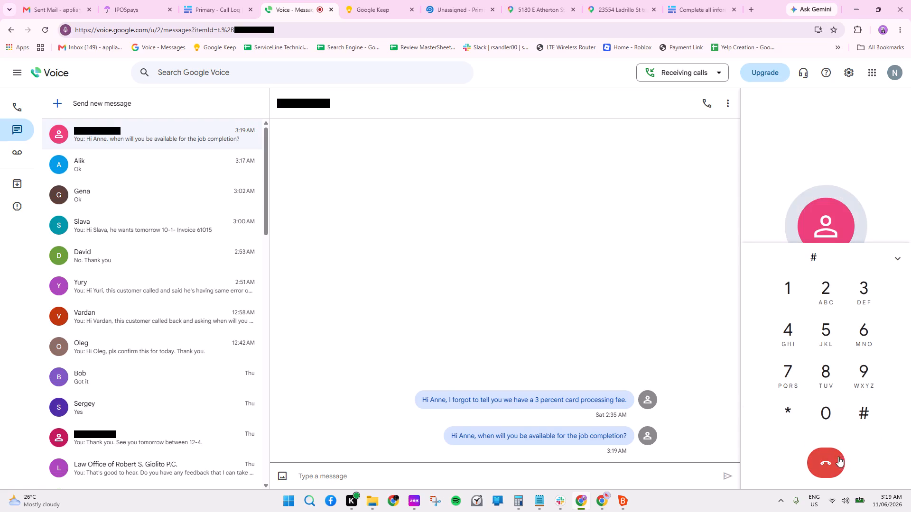
left_click(781, 297)
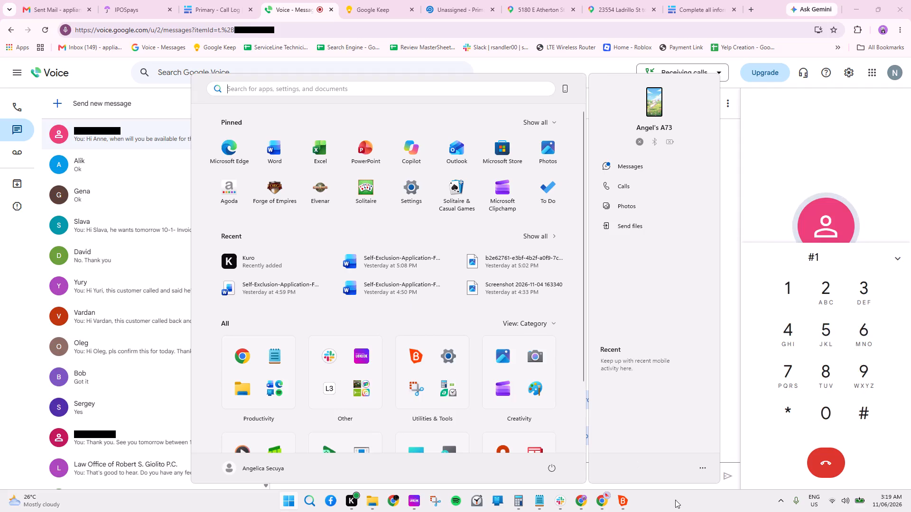
left_click(683, 510)
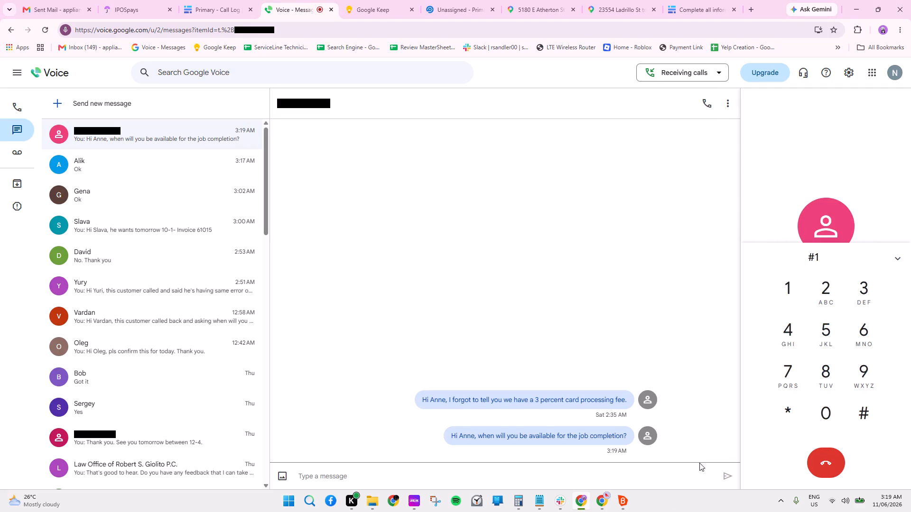
left_click(866, 413)
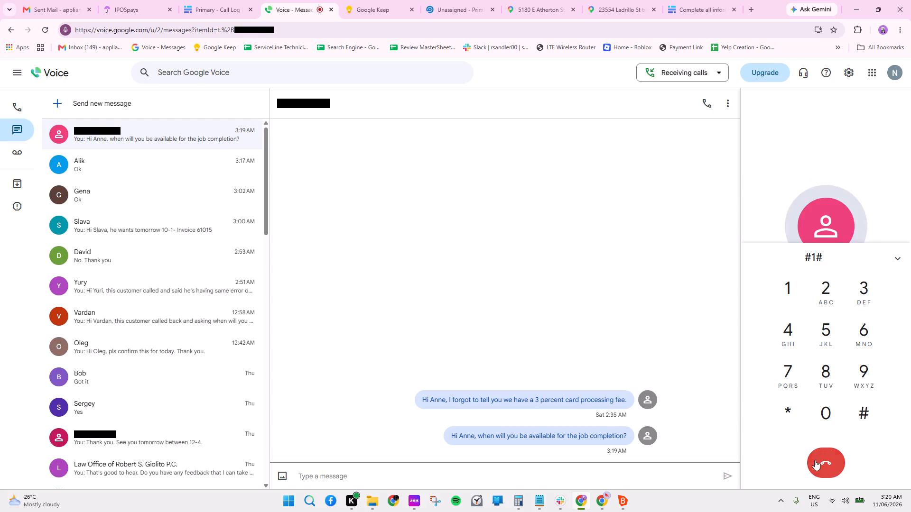
left_click(791, 327)
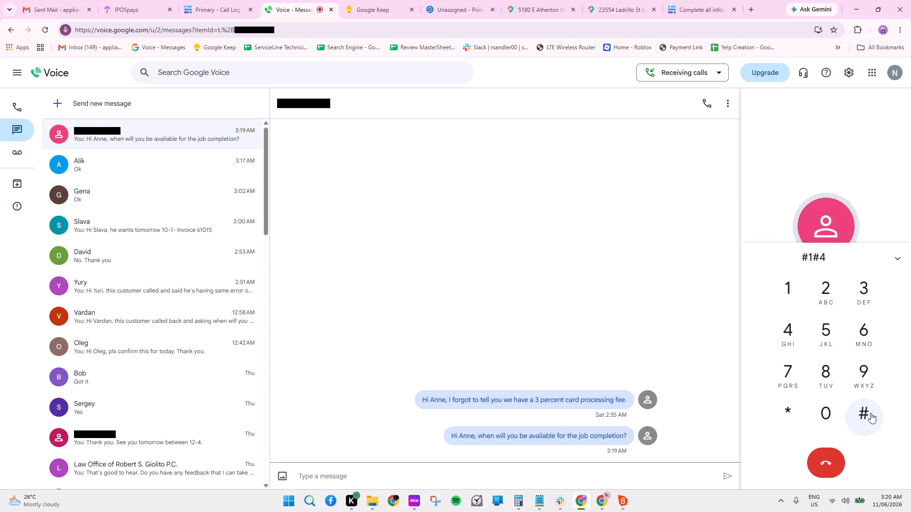
left_click(823, 294)
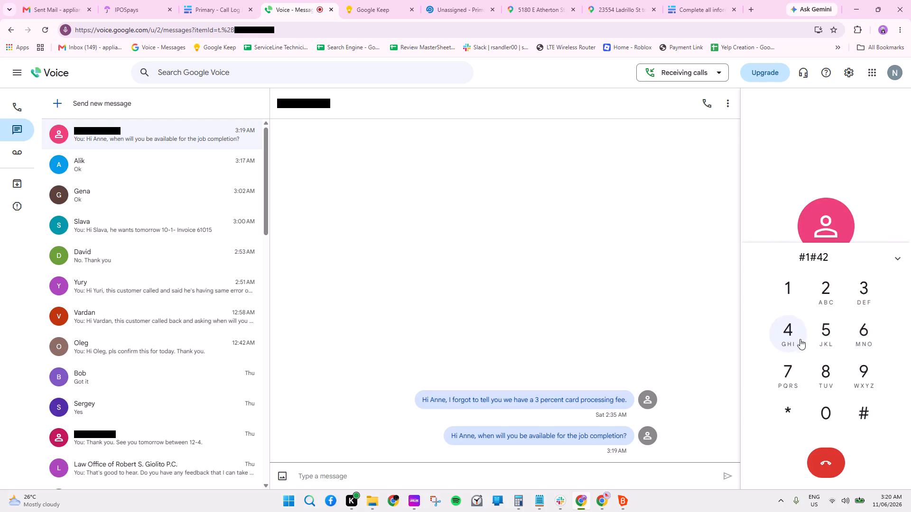
left_click(859, 417)
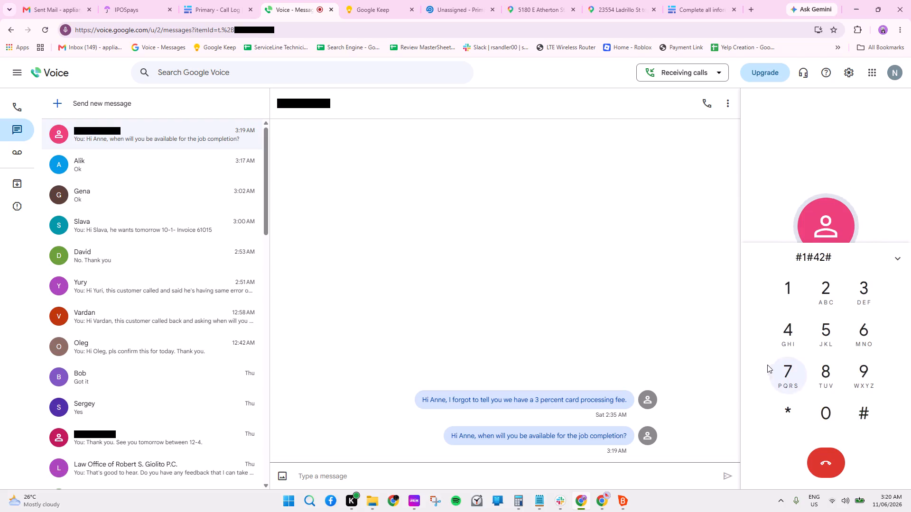
left_click(821, 465)
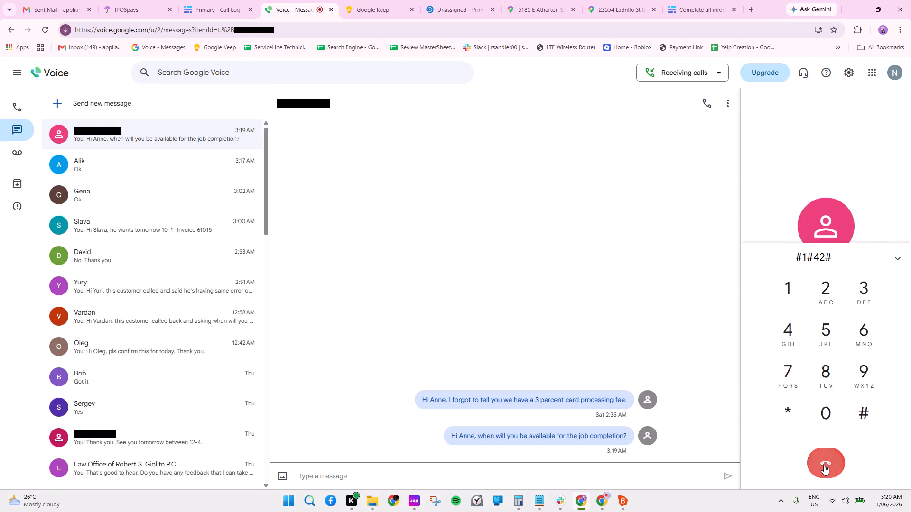
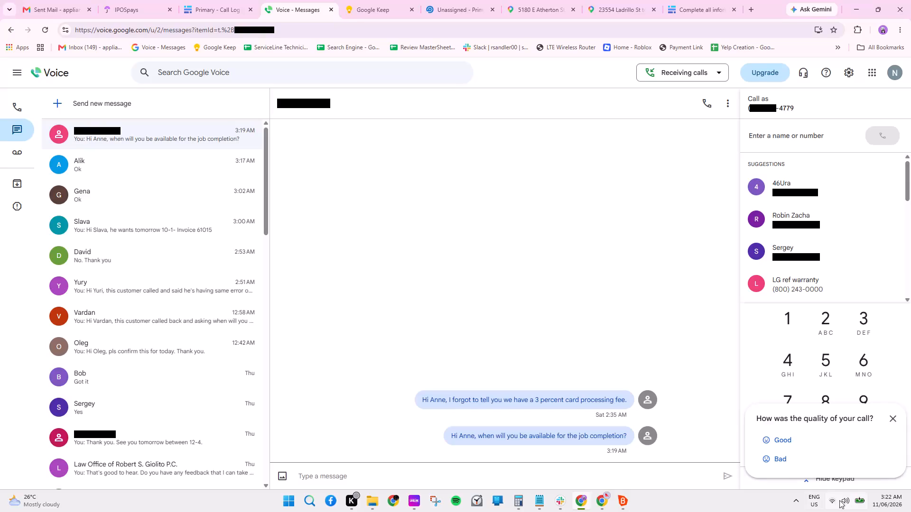
Switch the computer's Wi-Fi connection to the PLDT_Home_25767 network.
left_click(836, 504)
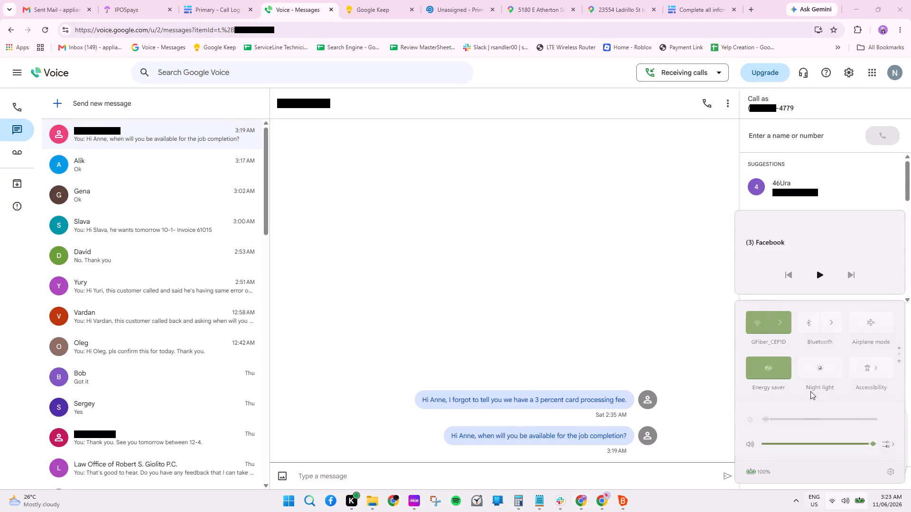
left_click(779, 322)
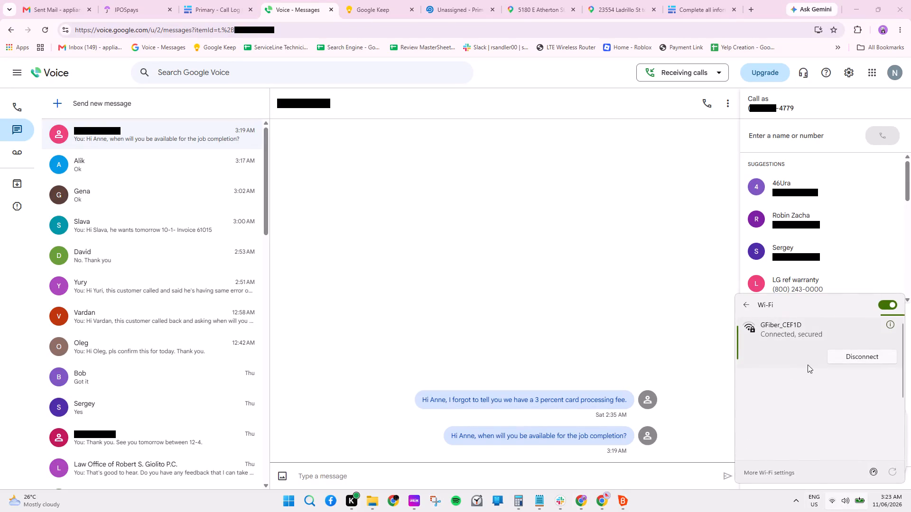
left_click(811, 383)
left_click(843, 400)
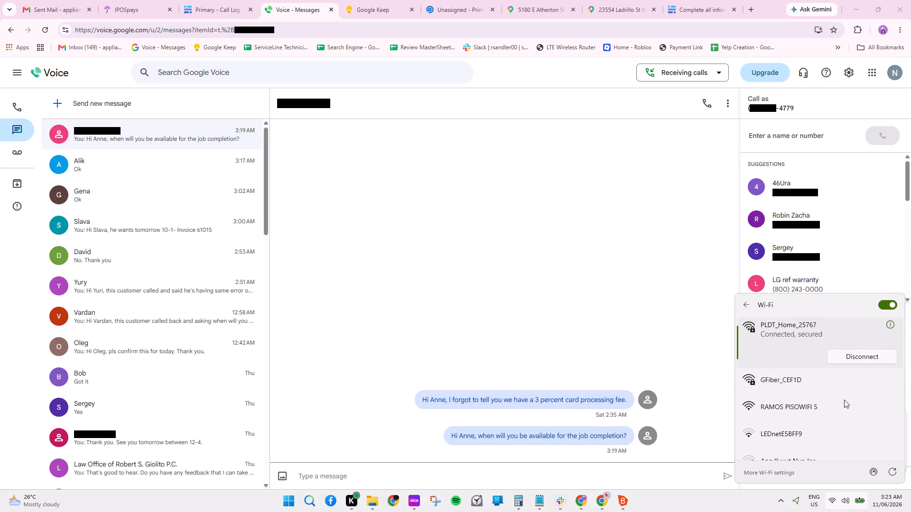
left_click(152, 123)
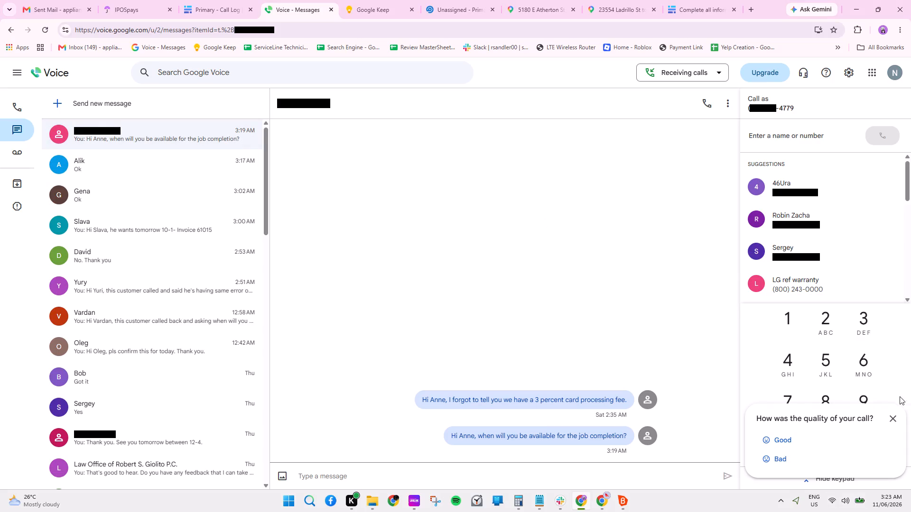
Rate the quality of the ended call as Good.
left_click(790, 439)
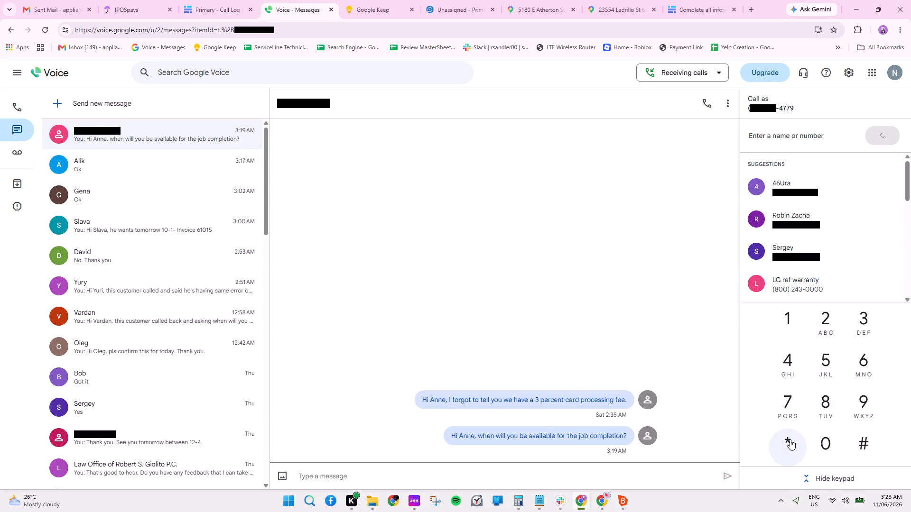
left_click(506, 231)
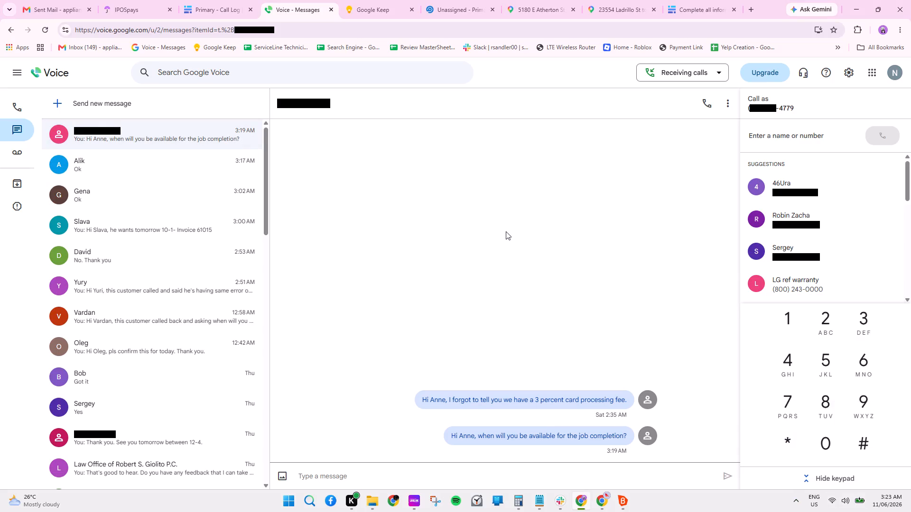